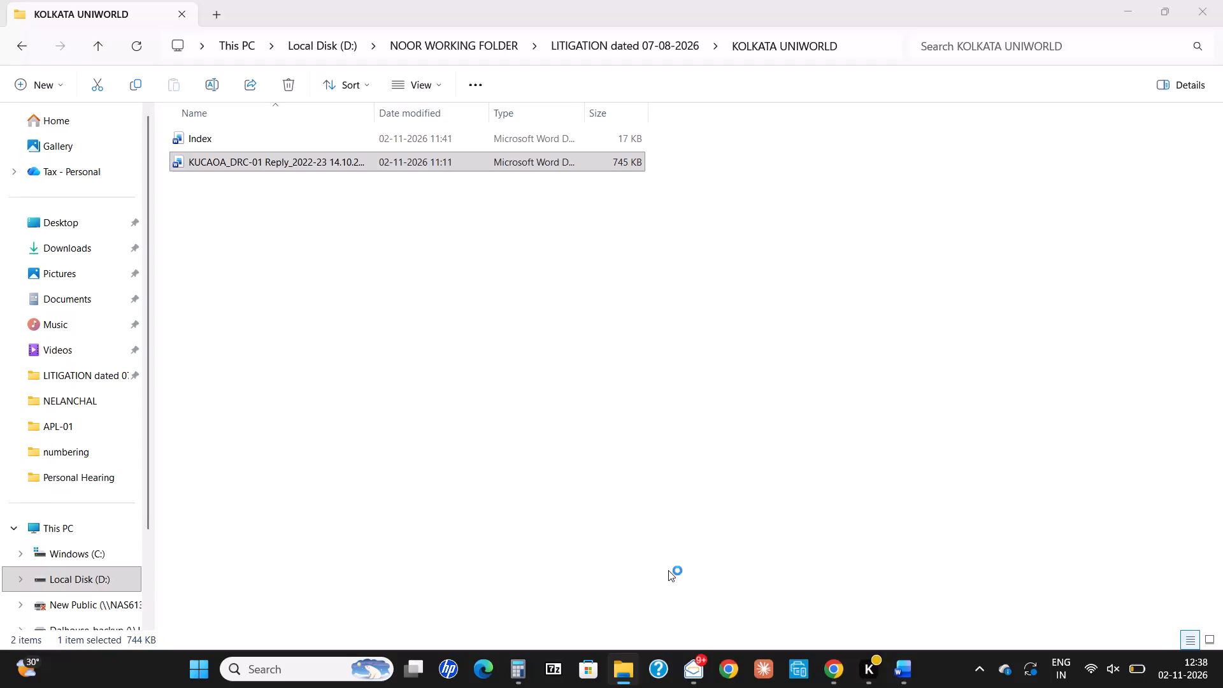
Return to the LITIGATION dated 07-08-2026 folder and open its DIC subfolder.
click(638, 38)
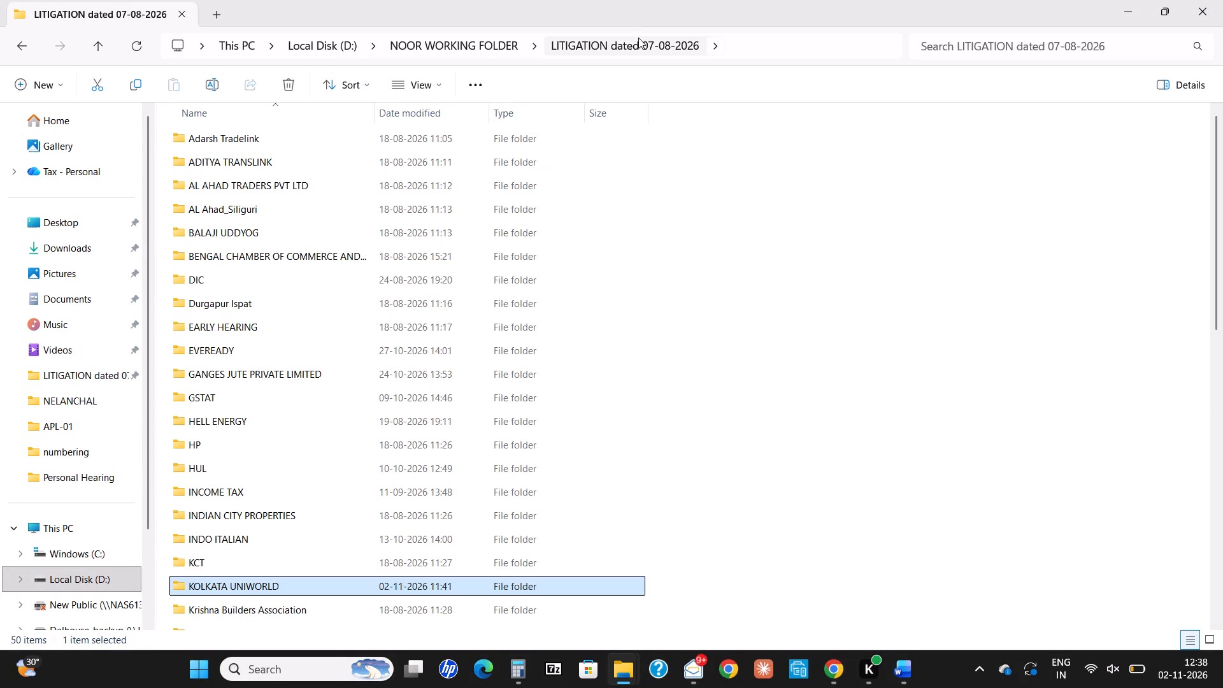
click(397, 316)
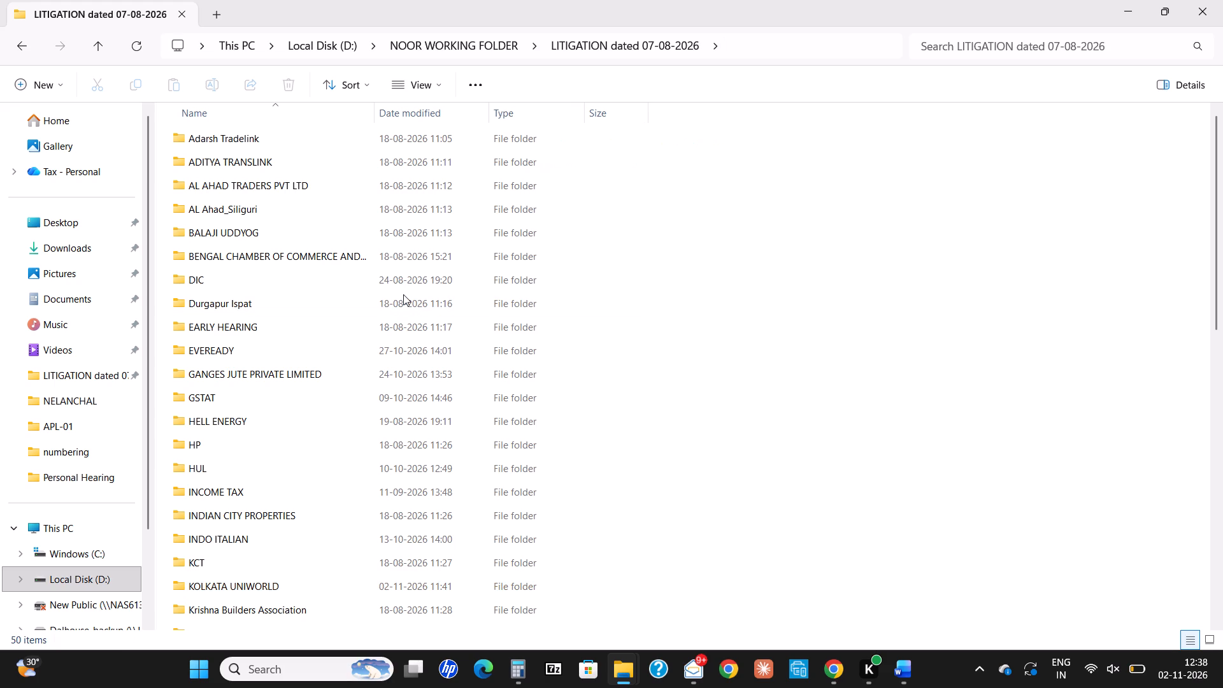
click(403, 294)
text(DIC)
key(Return)
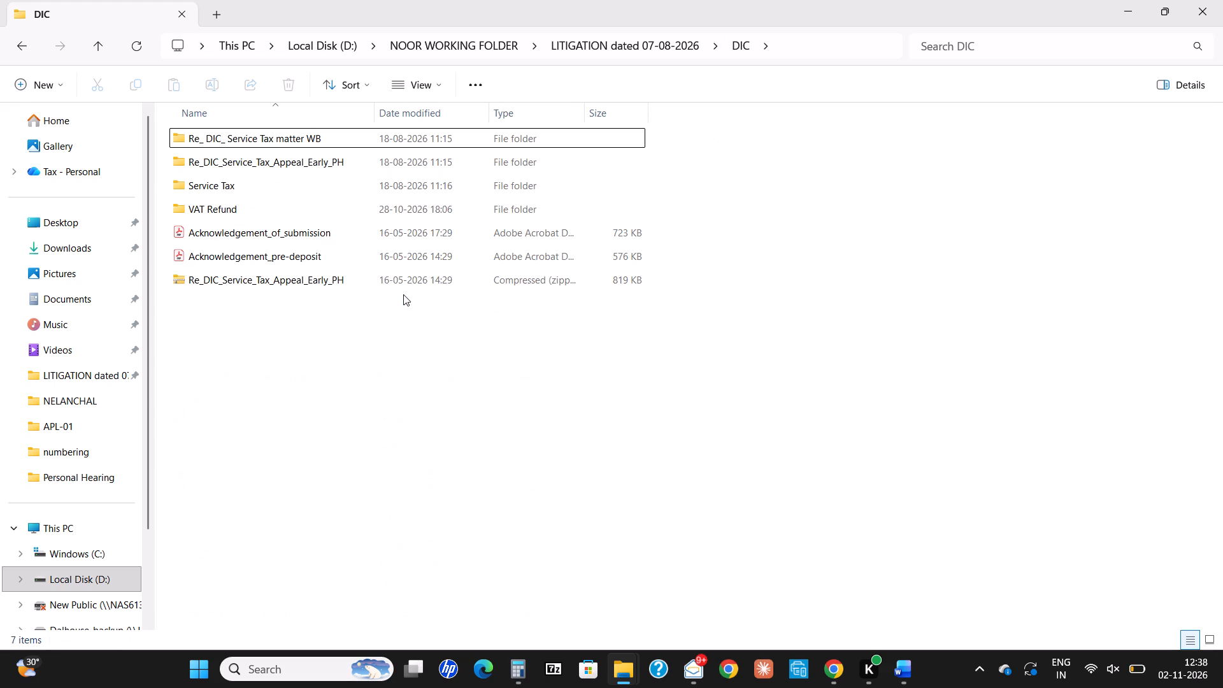
Check the contents of the Re_ DIC_ Service Tax matter WB folder, then return to the DIC folder.
key(Down)
key(Down)
key(Down)
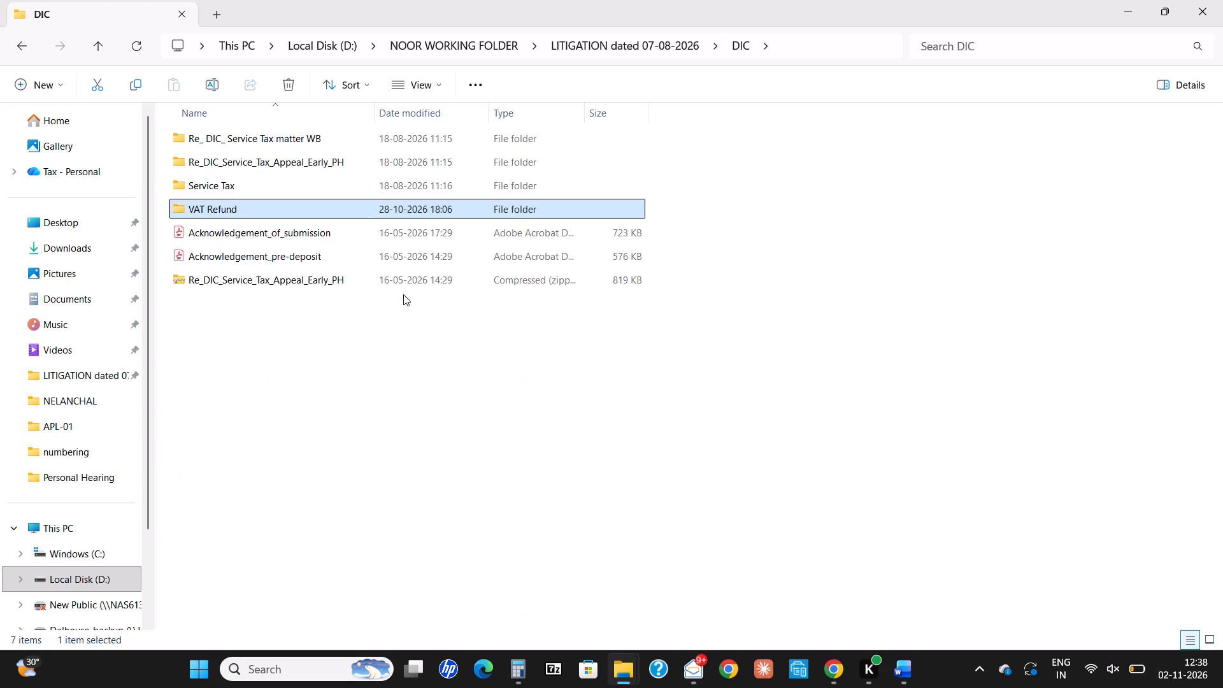
key(Up)
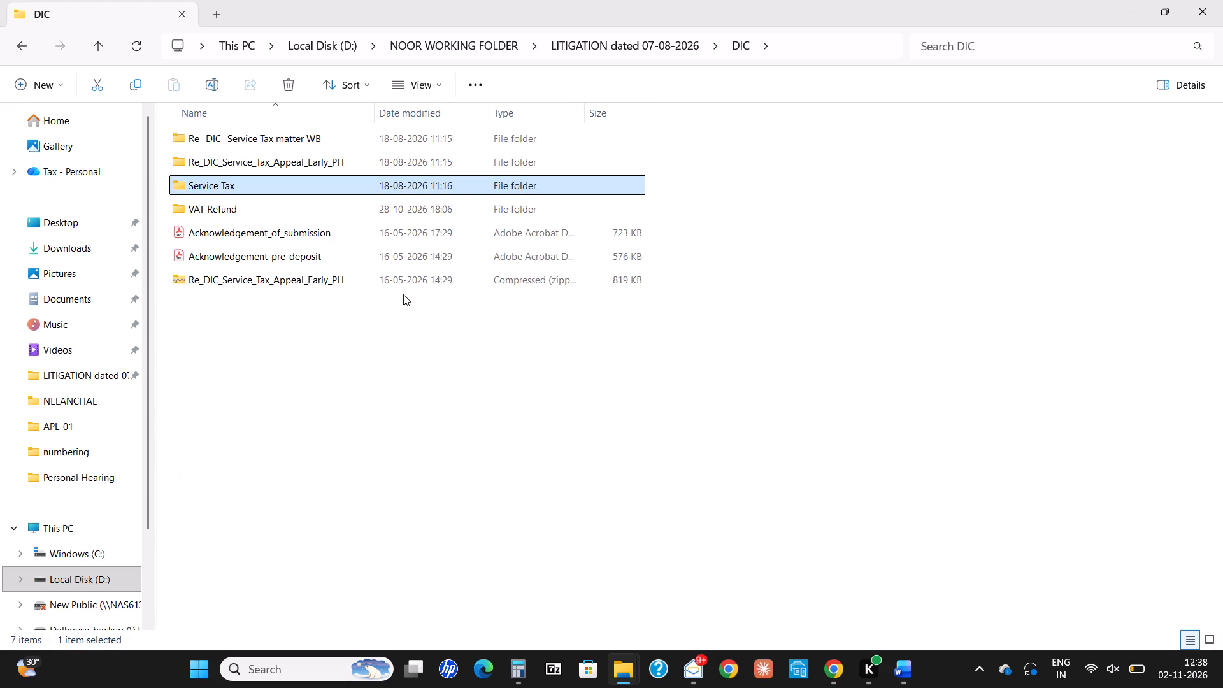
key(Up)
key(Up)
key(Return)
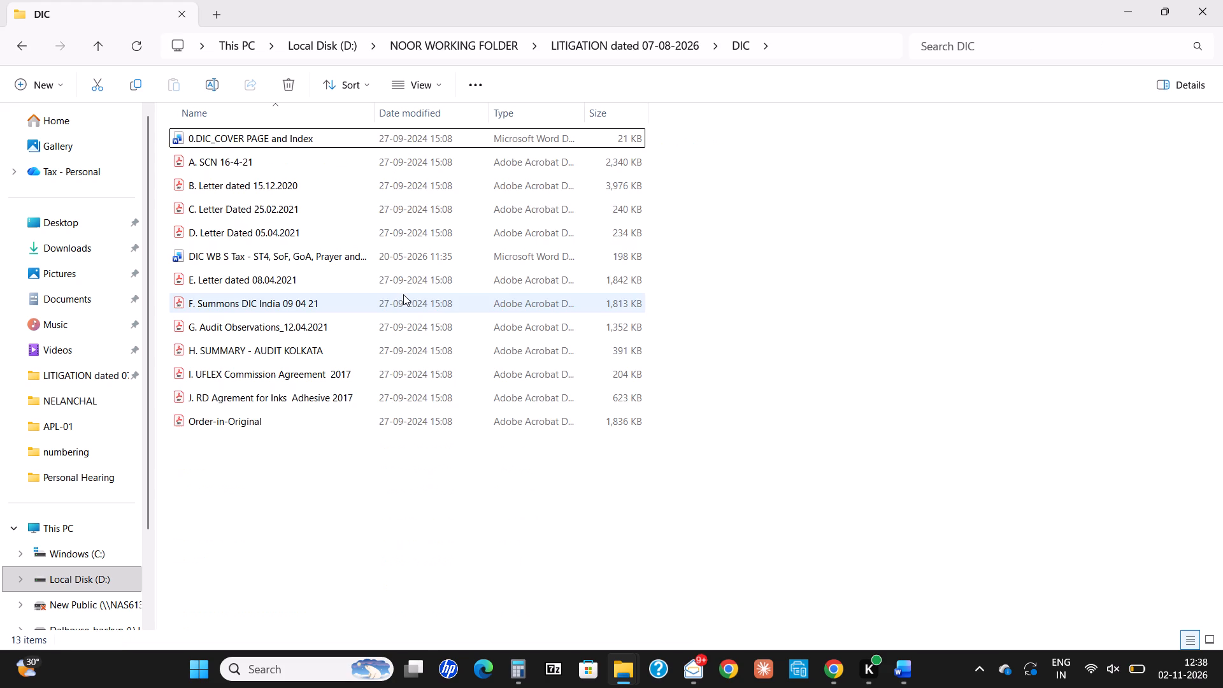
key(BackSpace)
Look through Re_DIC_Service_Tax_Appeal_Early_PH and its nested Re_DIC_Service Tax_Appeal_Early PH folder, then return to the LITIGATION dated 07-08-2026 folder.
key(Down)
key(Return)
key(Down)
key(BackSpace)
key(Down)
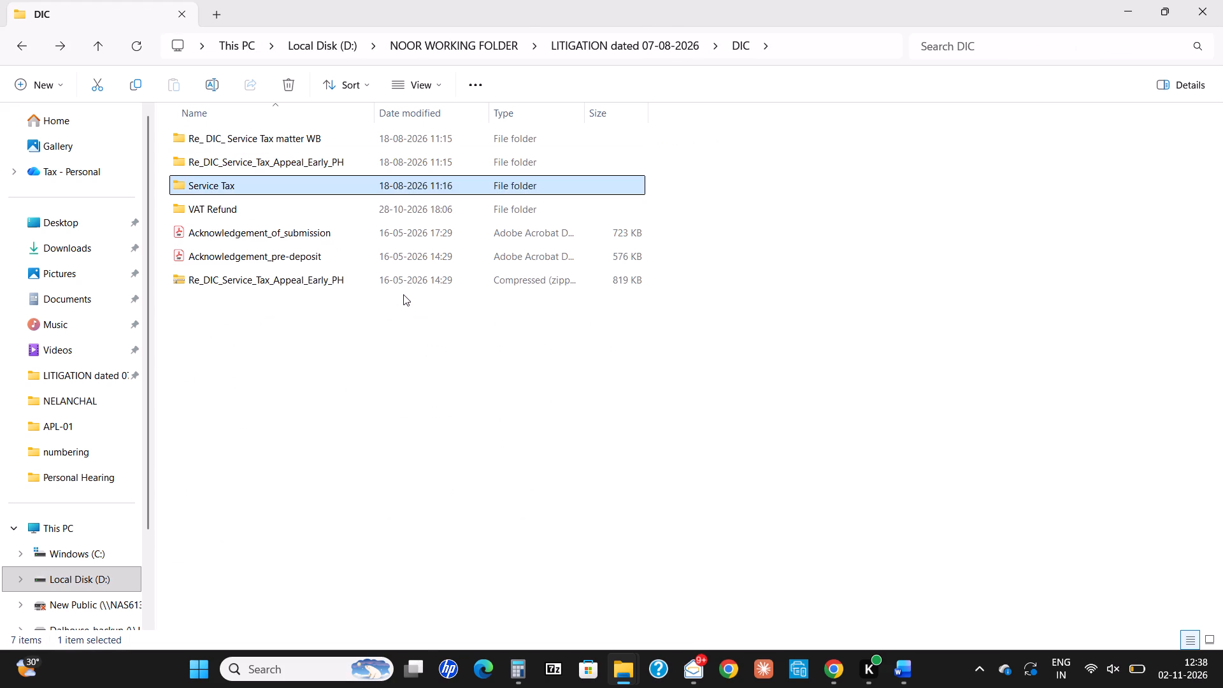
key(Up)
key(Return)
key(Down)
key(Return)
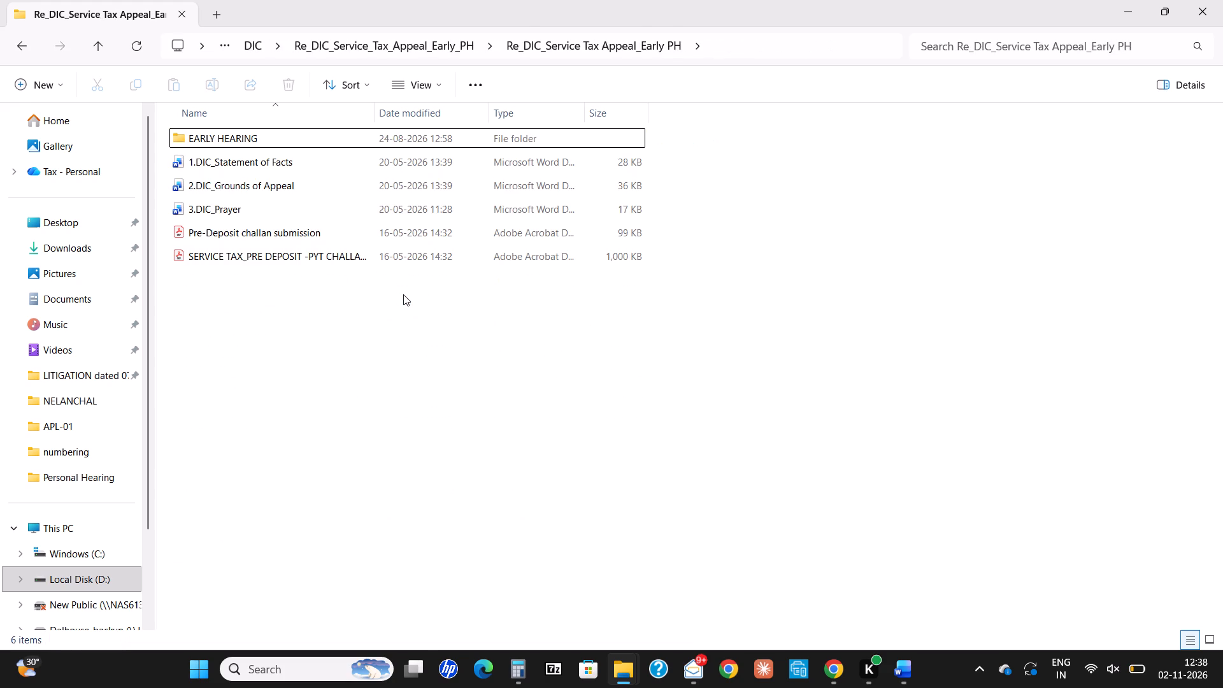
key(BackSpace)
key(BackSpace)
key(BackSpace)
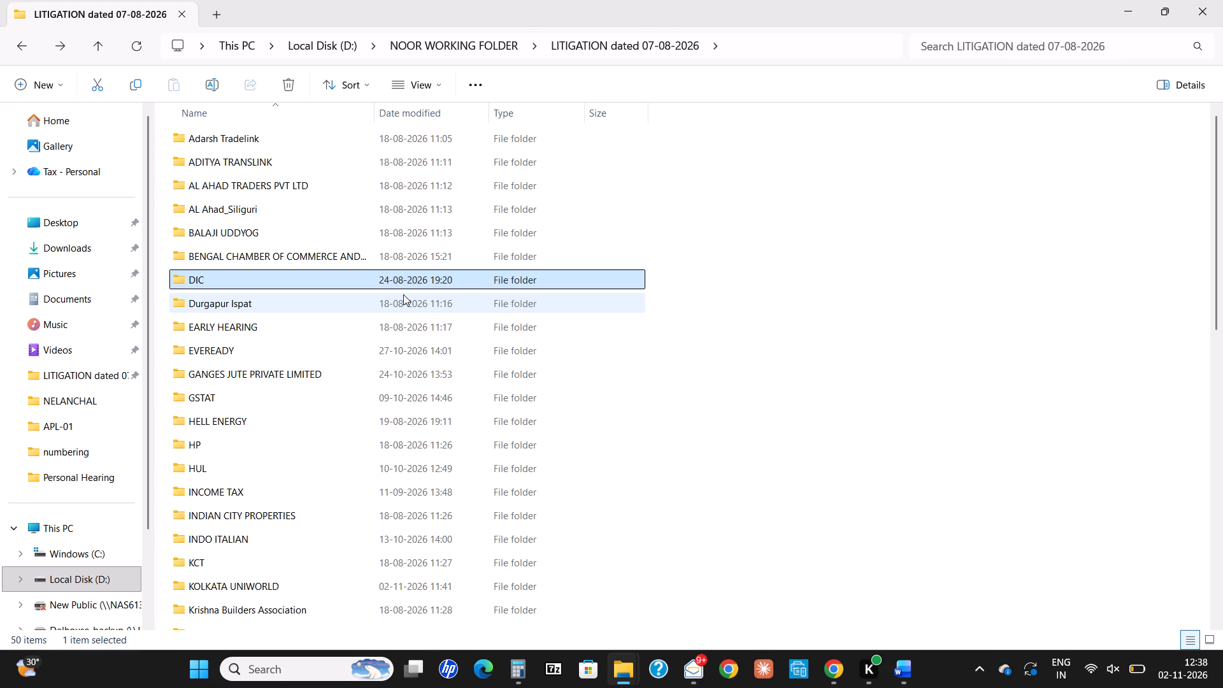
Search the LITIGATION dated 07-08-2026 folder for AUTHOR.
key(ctrl+e)
text(AUTHOR)
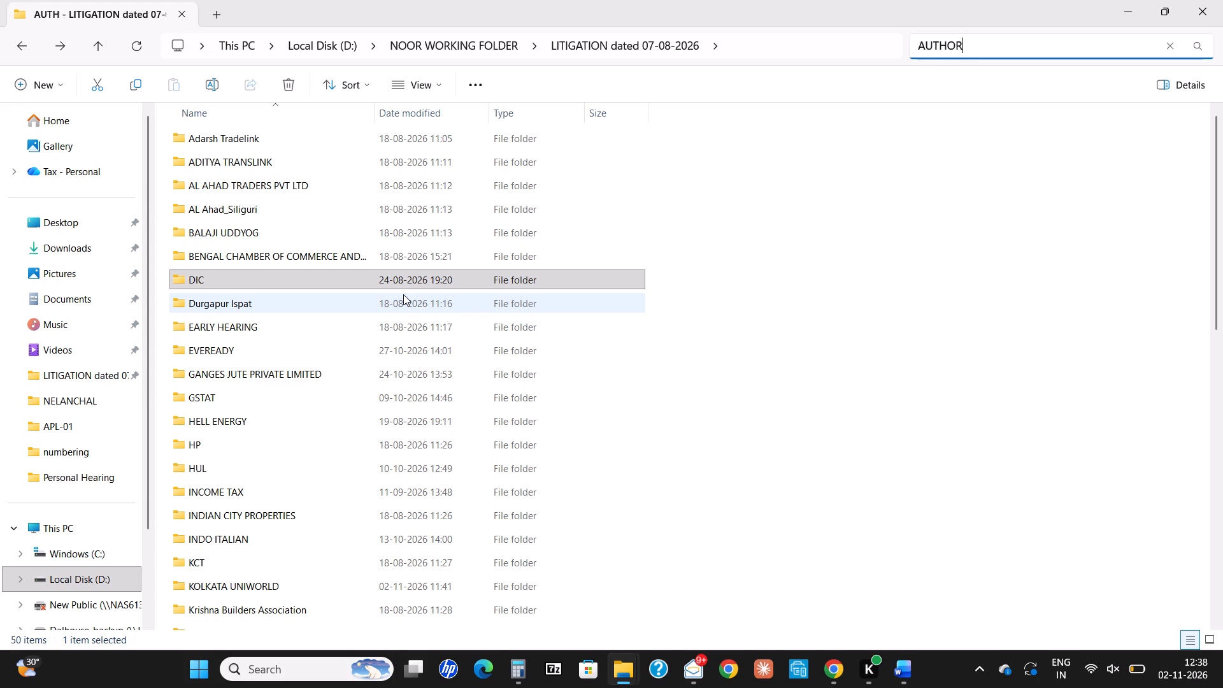
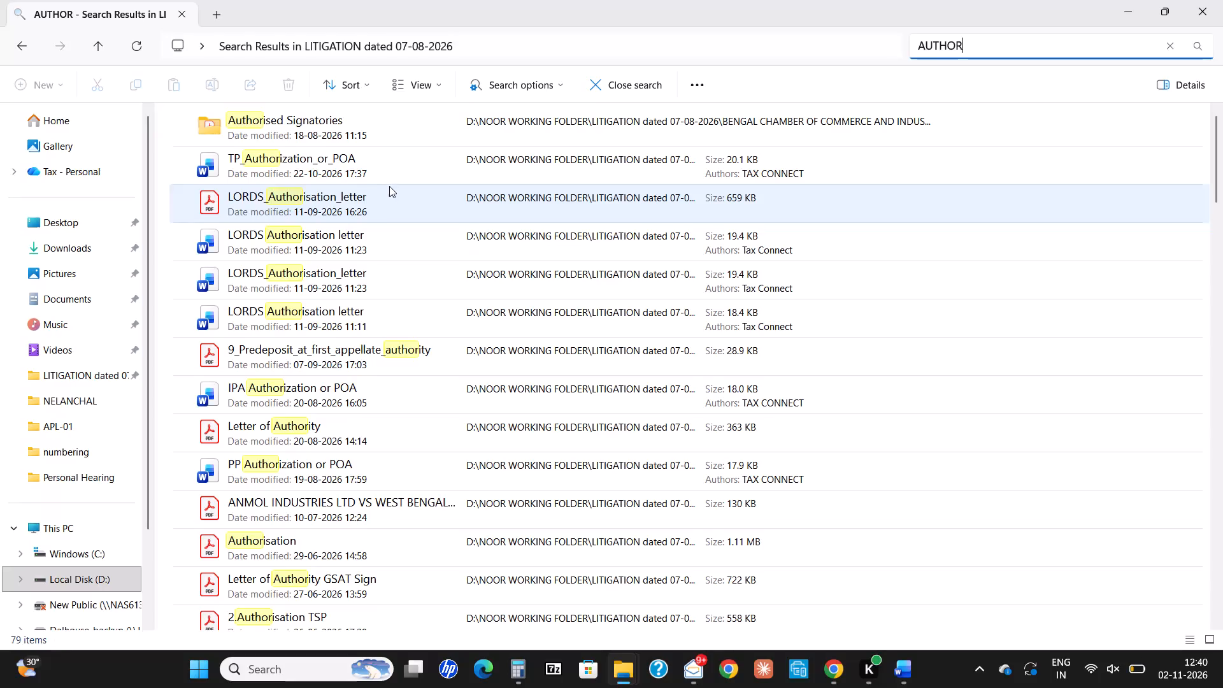
Open the TP_Authorization_or_POA Word document from the AUTHOR search results.
double_click(409, 178)
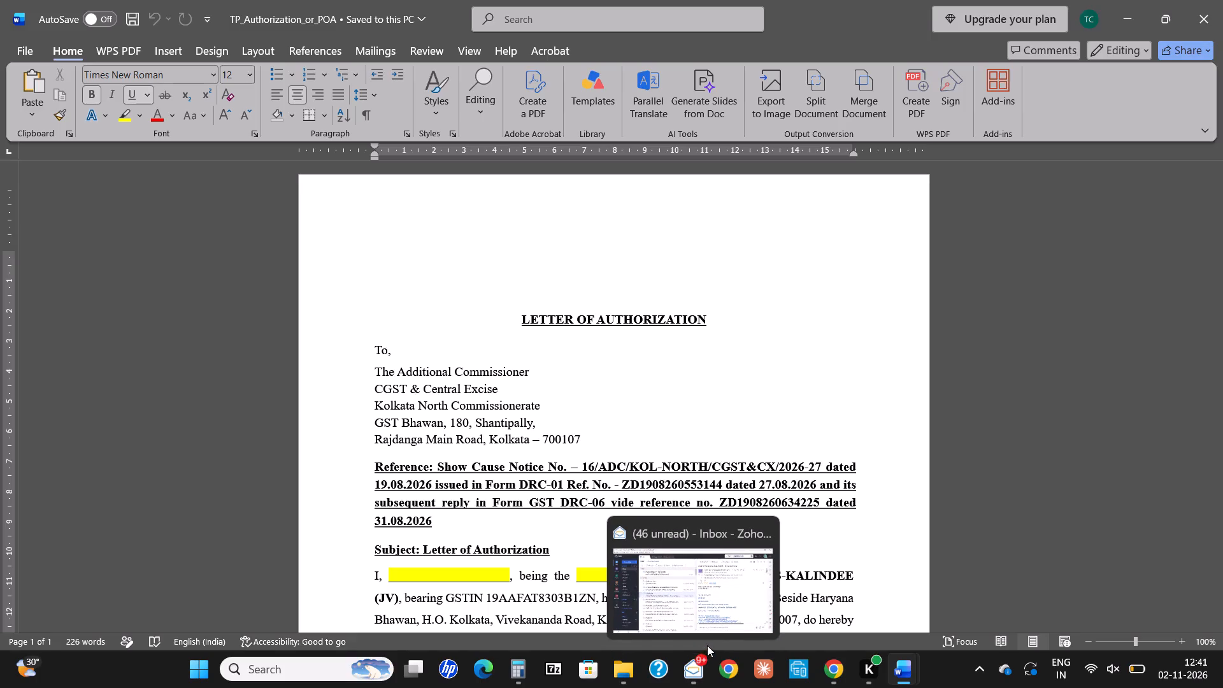
Switch to Zoho Mail and read attachment6.eml in the Neelanchal bngl _APL01 _ Personal Hearing email for the hearing notice details.
click(736, 601)
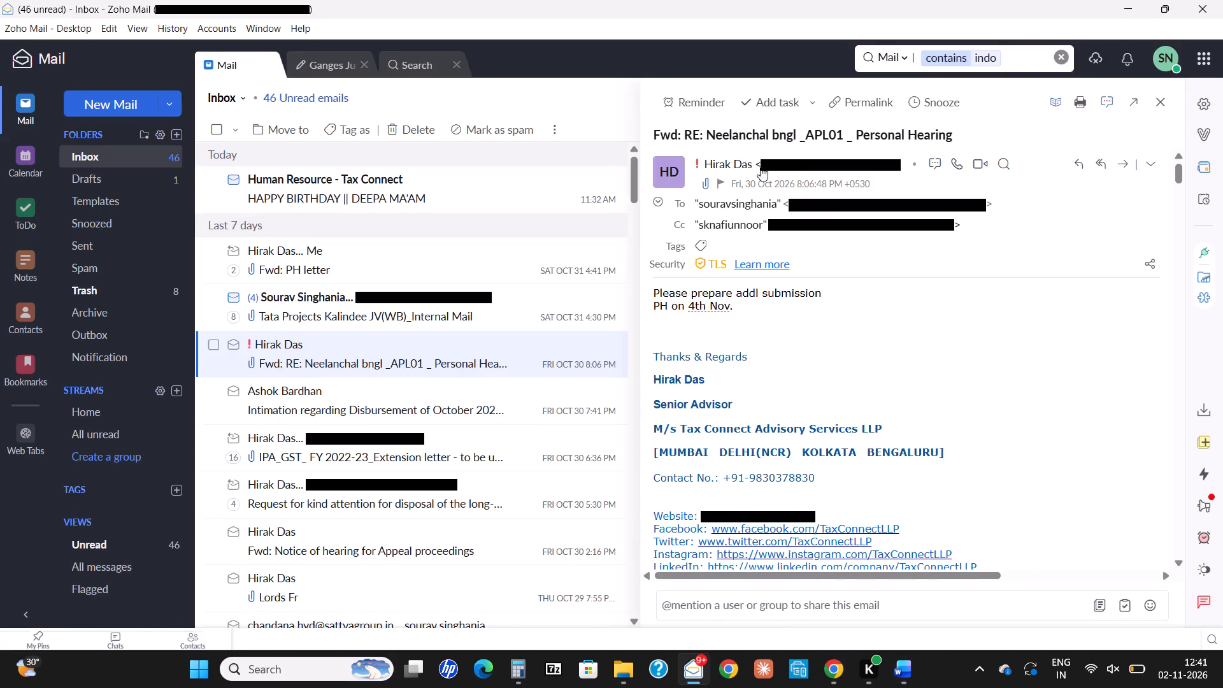
click(705, 185)
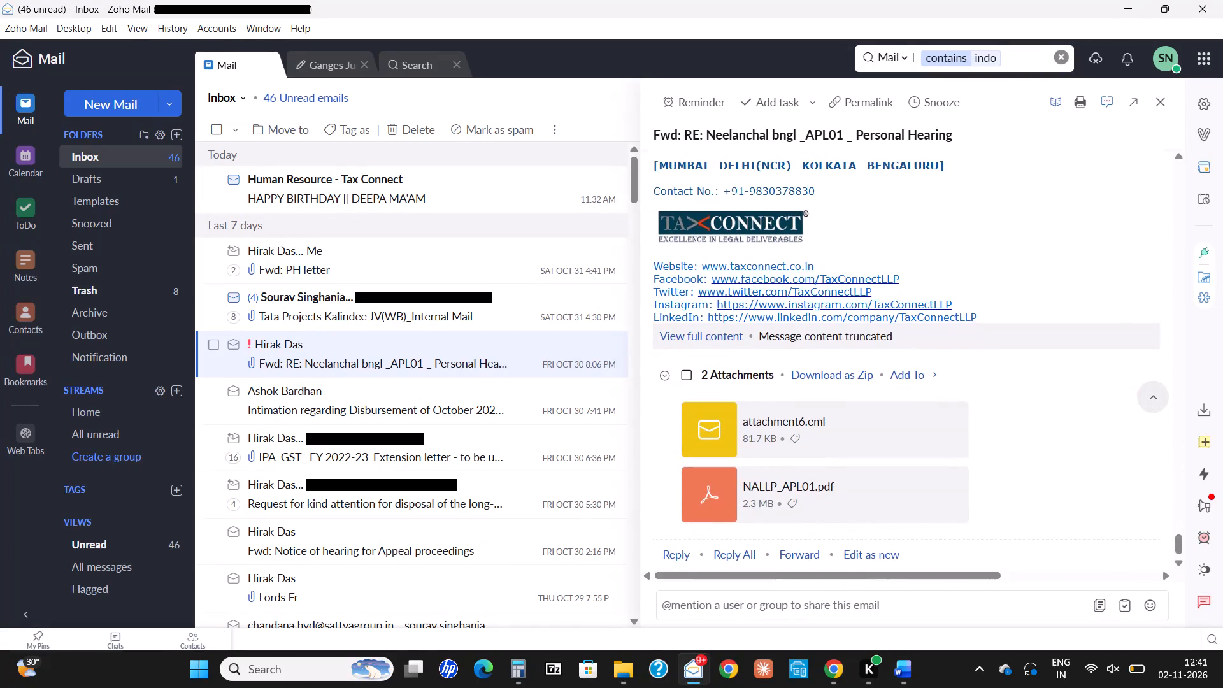
click(724, 426)
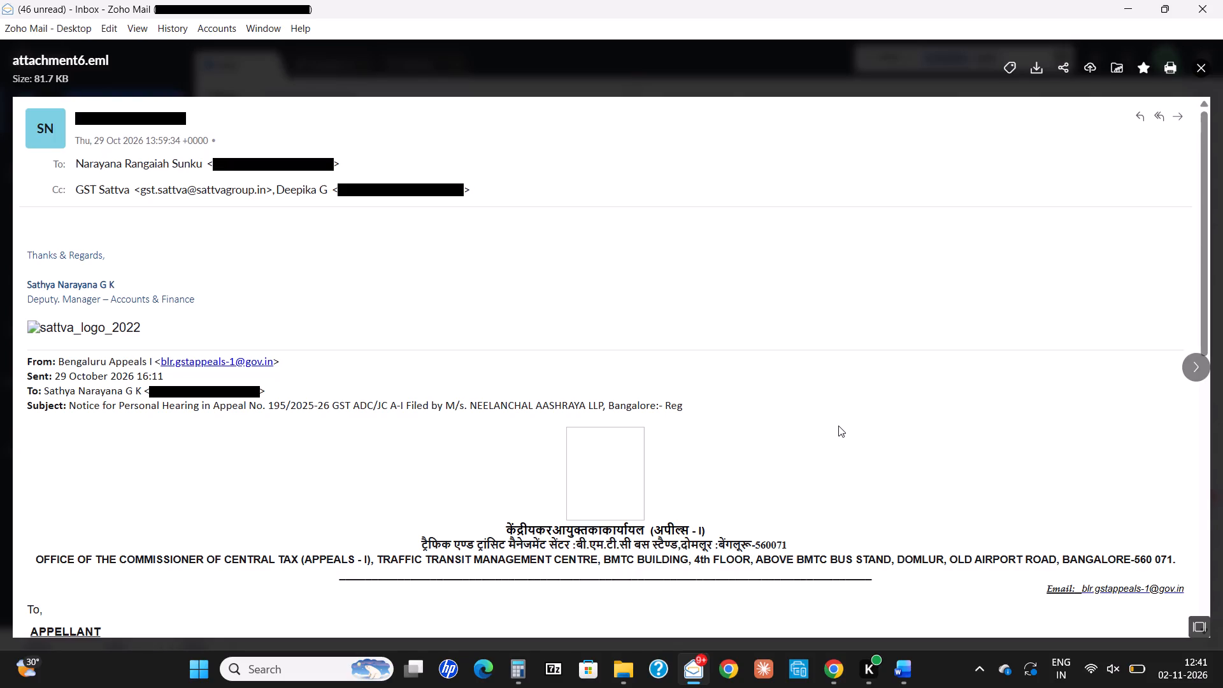
scroll(838, 426, down, 3)
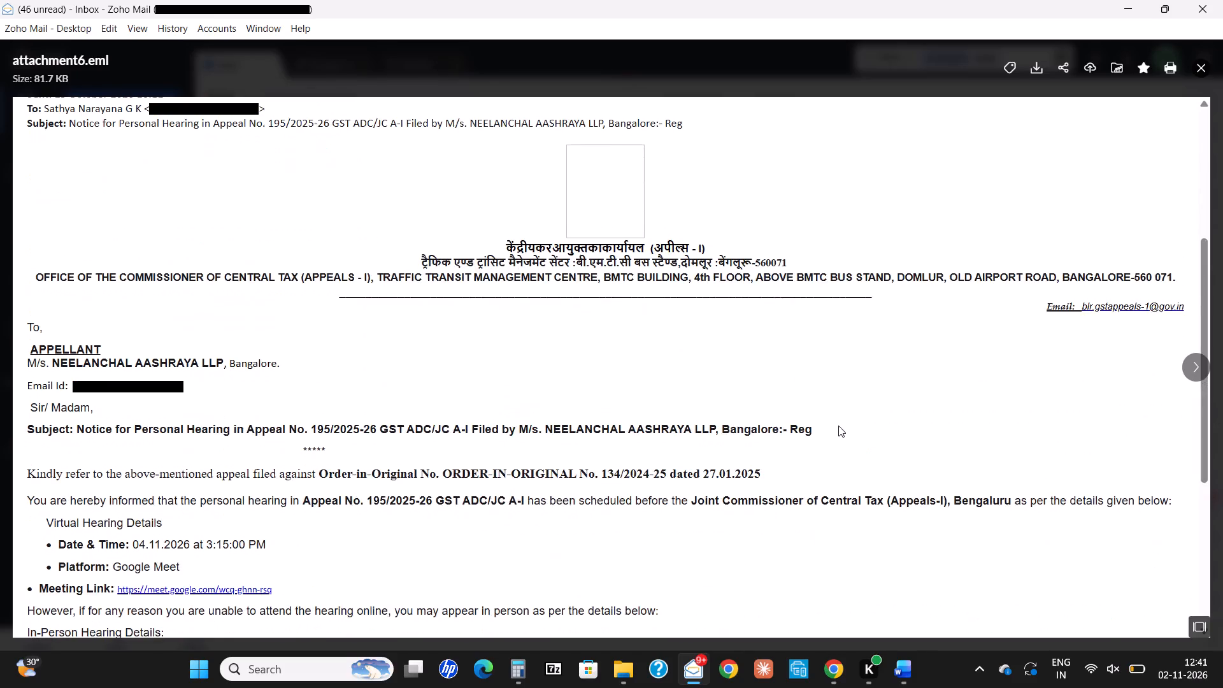
scroll(838, 426, down, 3)
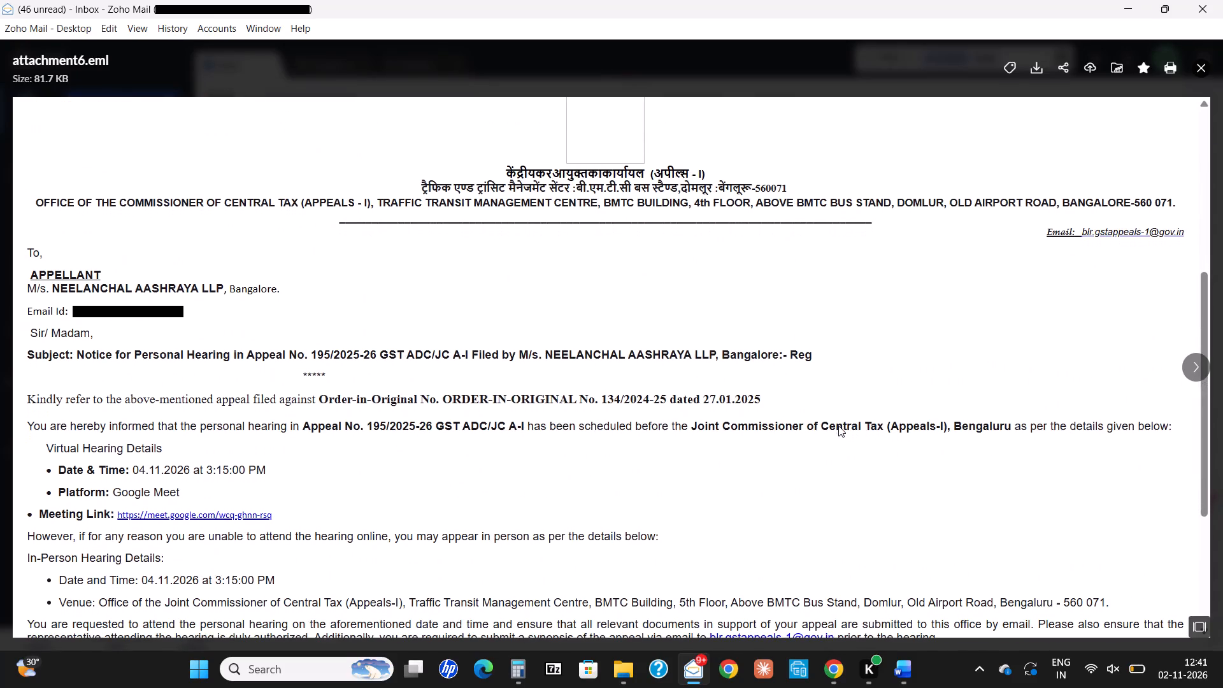
scroll(838, 426, down, 1)
Return to the letter of authorization in Word and start Save As.
key(alt+Tab)
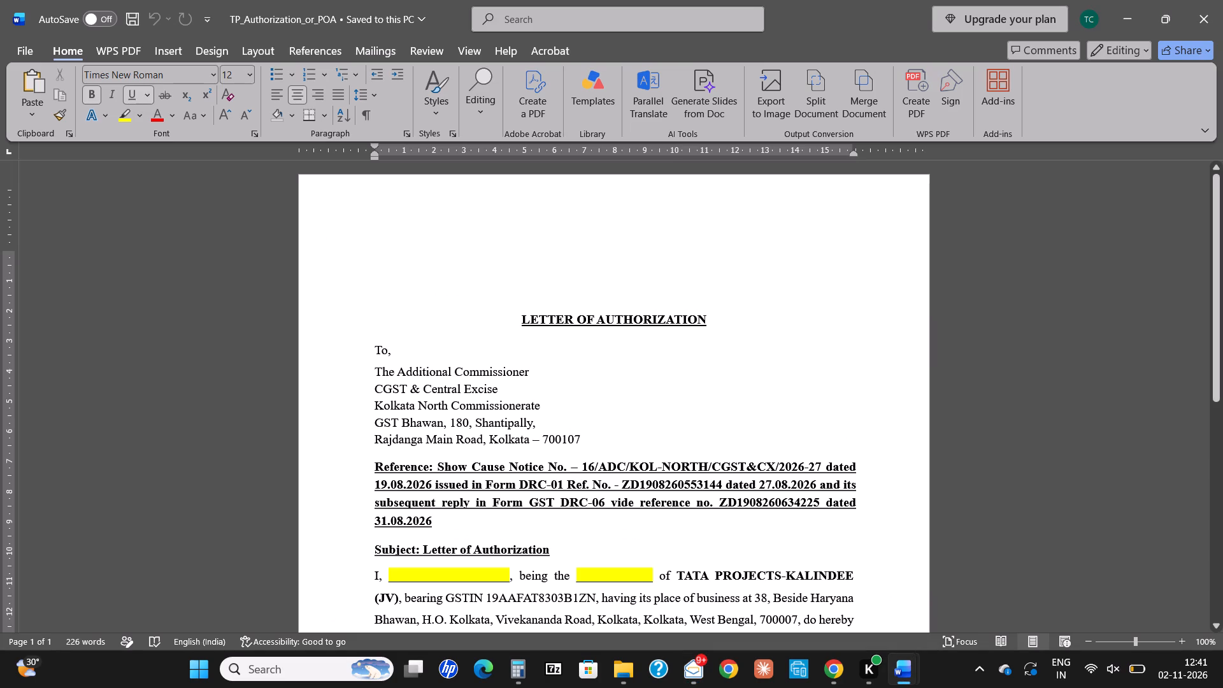
key(F12)
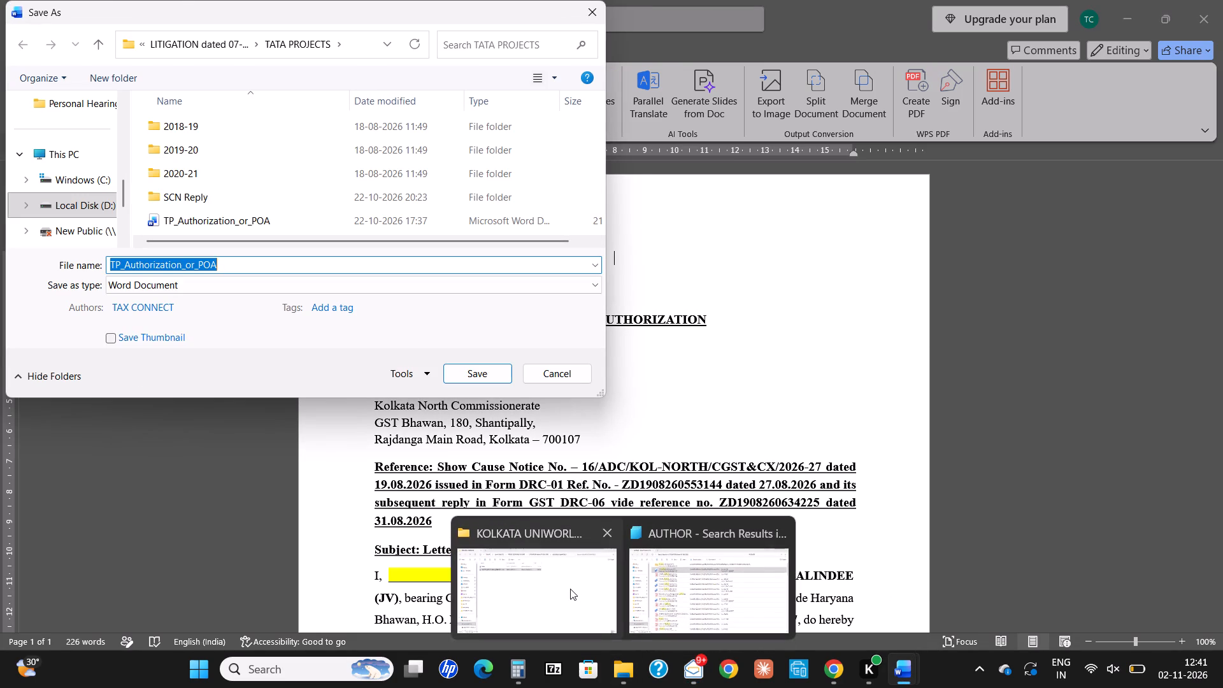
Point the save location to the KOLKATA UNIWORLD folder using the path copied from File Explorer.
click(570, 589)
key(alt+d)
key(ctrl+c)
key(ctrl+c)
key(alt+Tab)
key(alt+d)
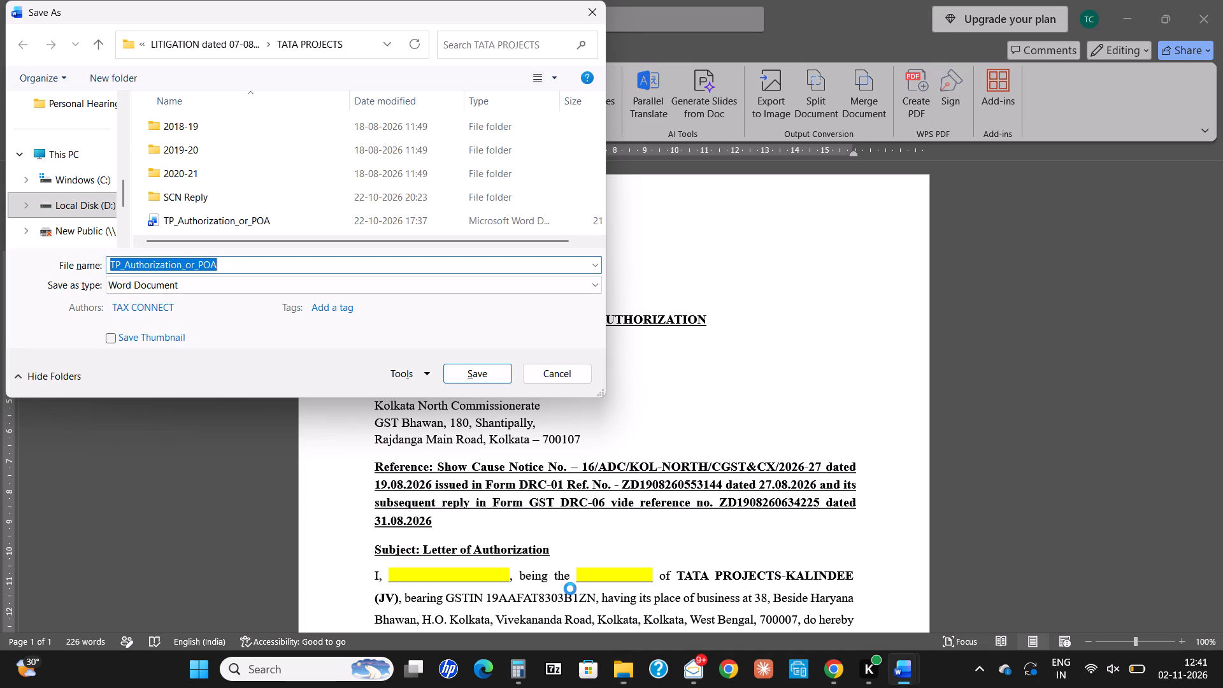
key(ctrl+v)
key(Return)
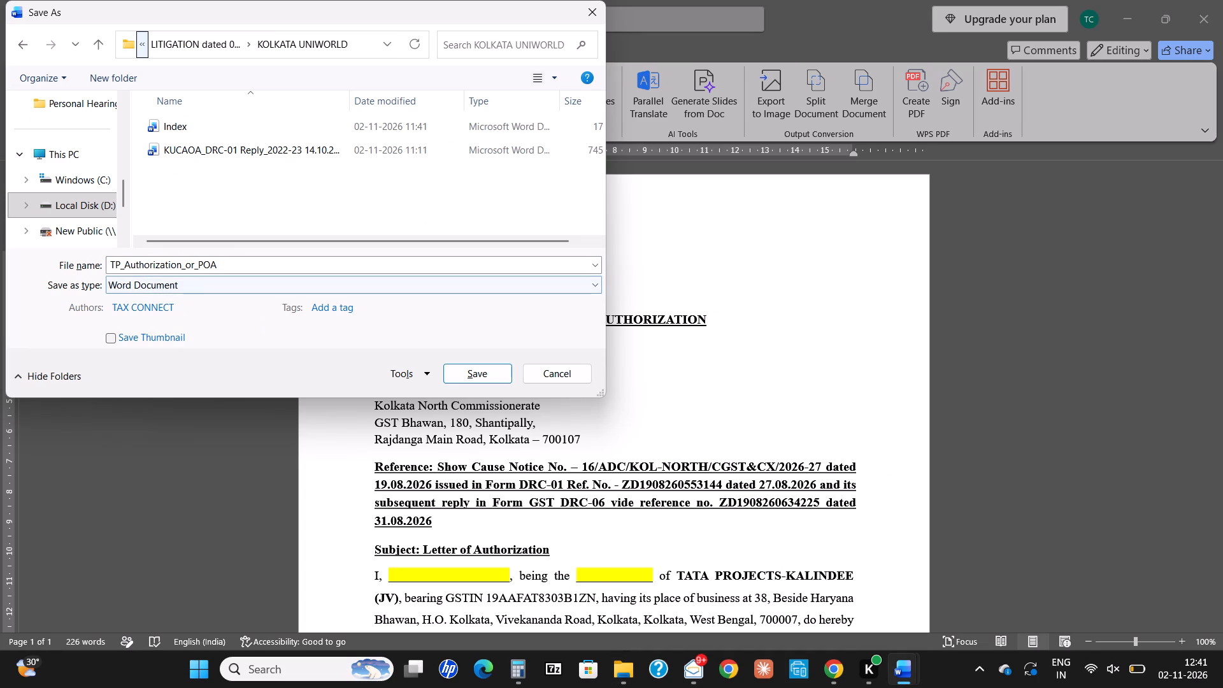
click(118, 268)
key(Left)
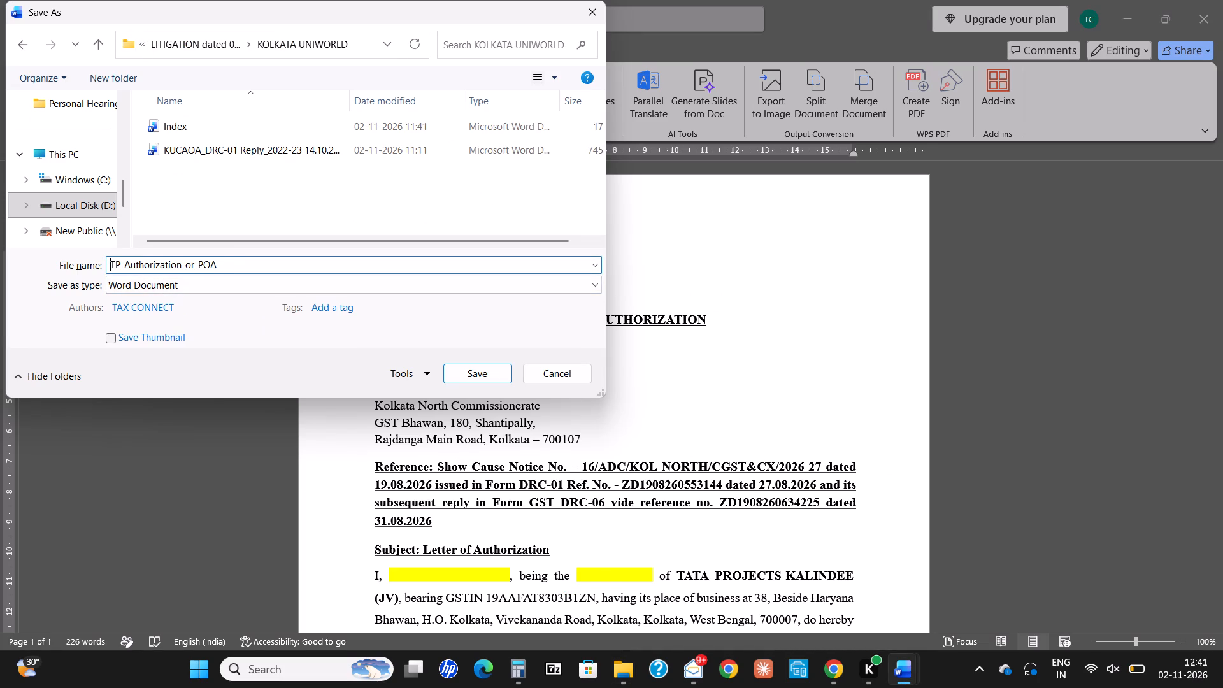
Set the save location to the NELANCHAL folder in LITIGATION dated 07-08-2026 and change the file name to N_Authorization_or_POA.
click(210, 47)
click(252, 161)
click(252, 171)
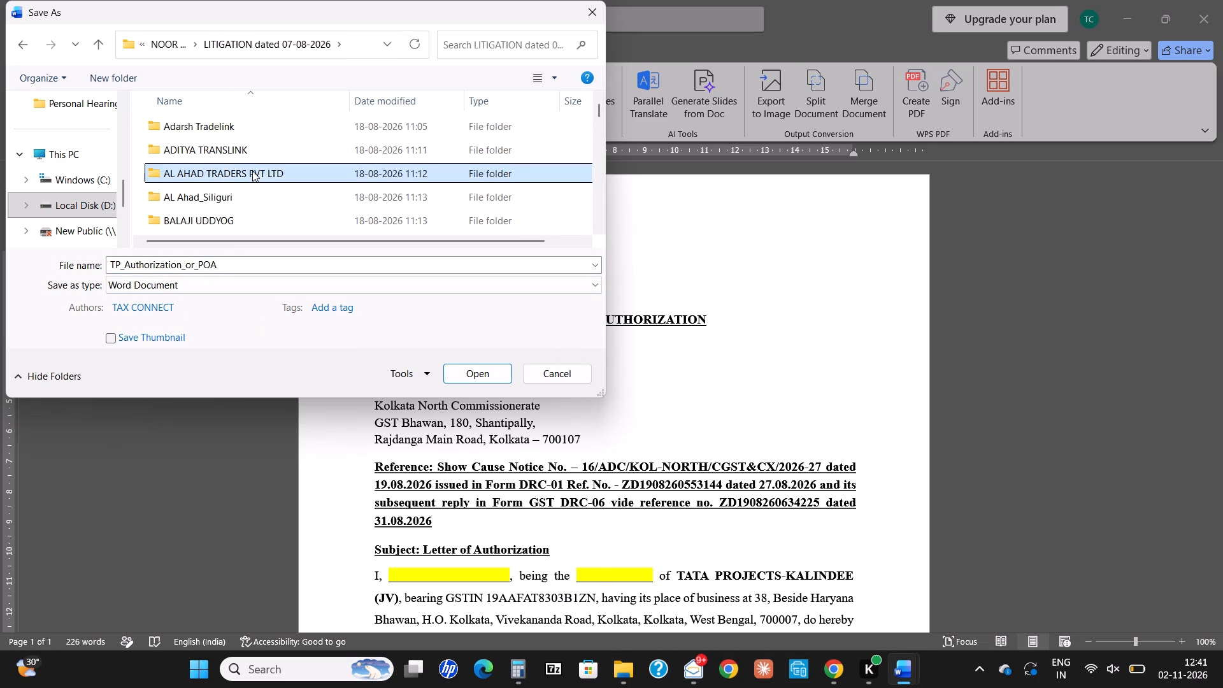
text(NE)
key(Return)
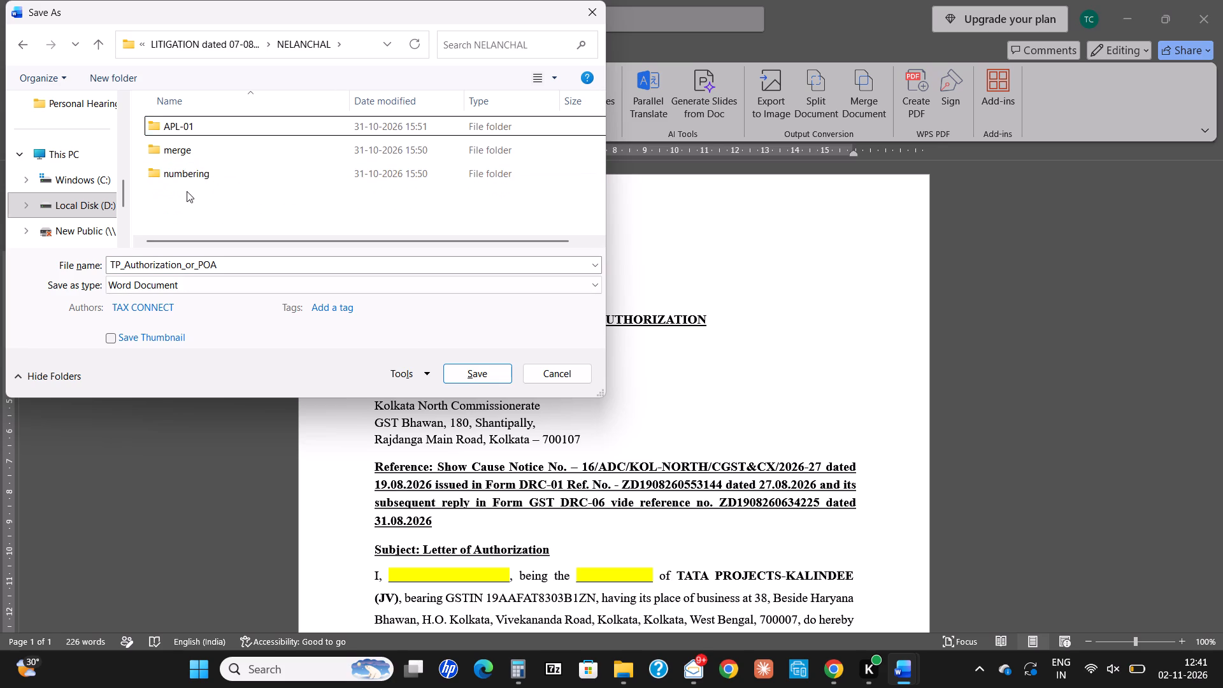
click(116, 265)
key(Left)
key(Delete)
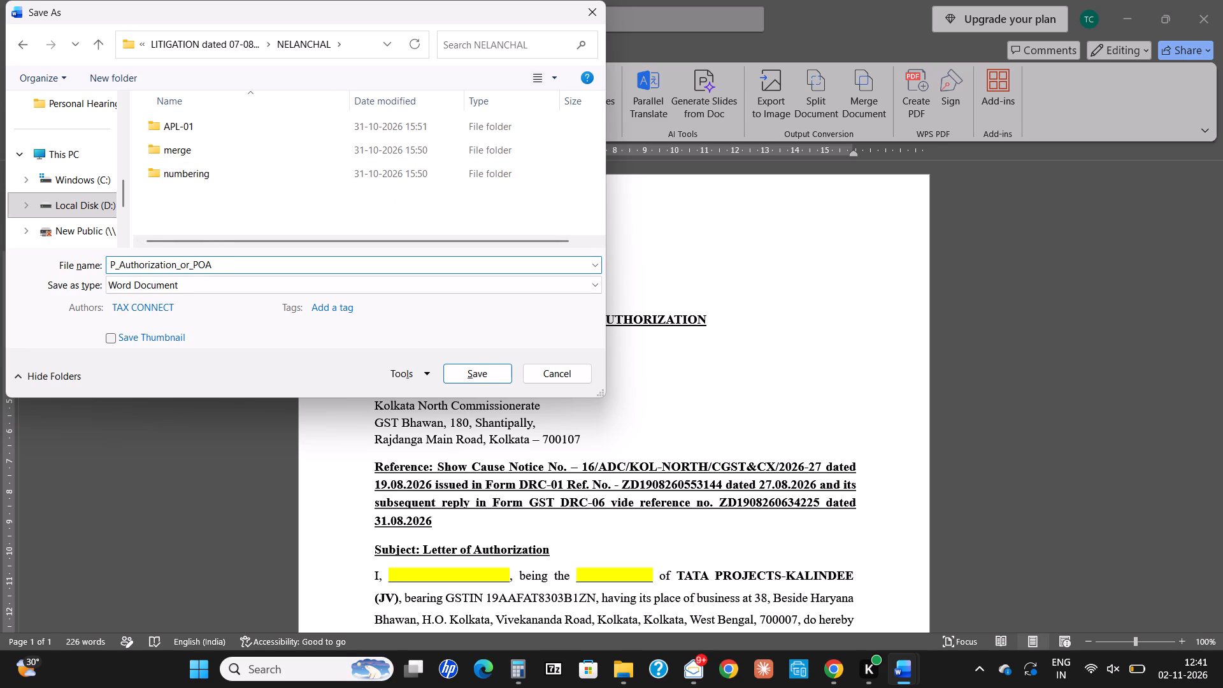
key(Delete)
key(shift+n)
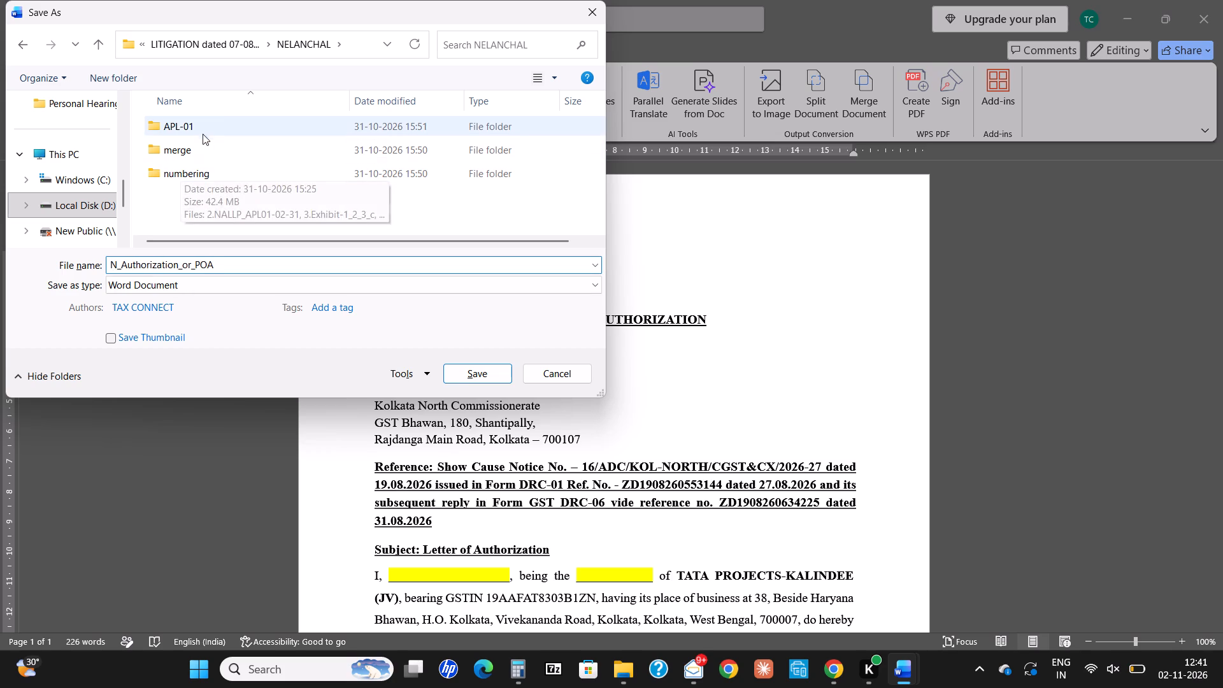
Check the APL-01 subfolder, then choose NELANCHAL's merge subfolder as the save location.
double_click(205, 130)
key(BackSpace)
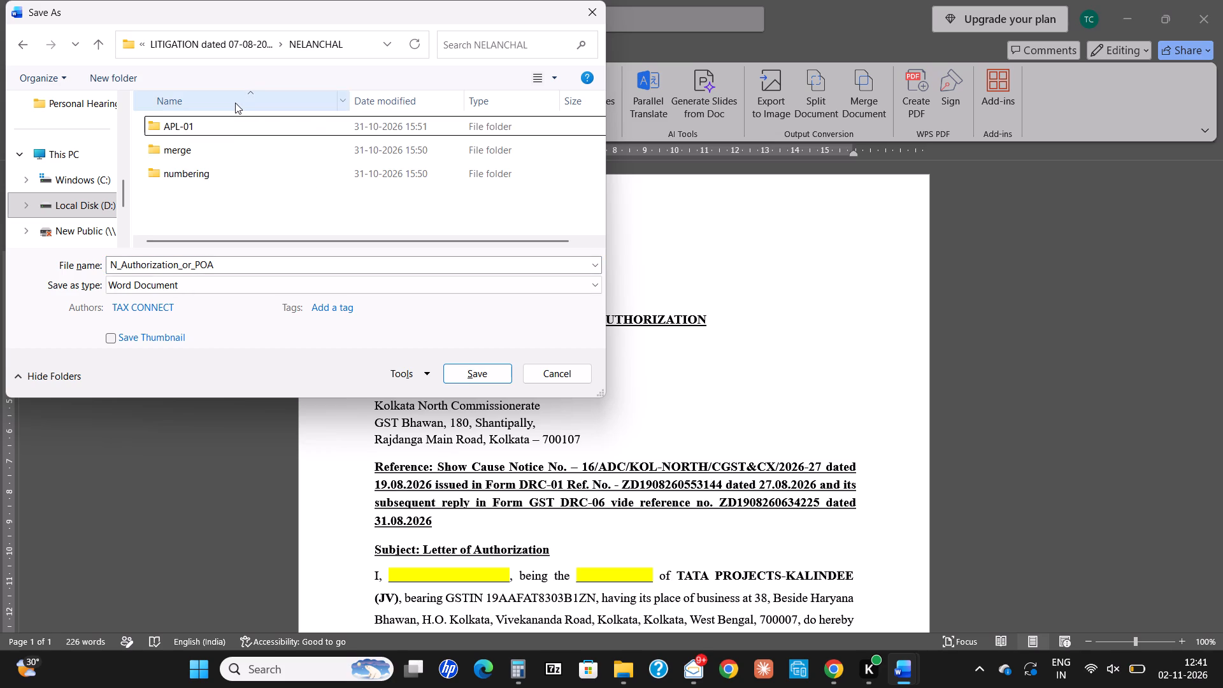
double_click(224, 157)
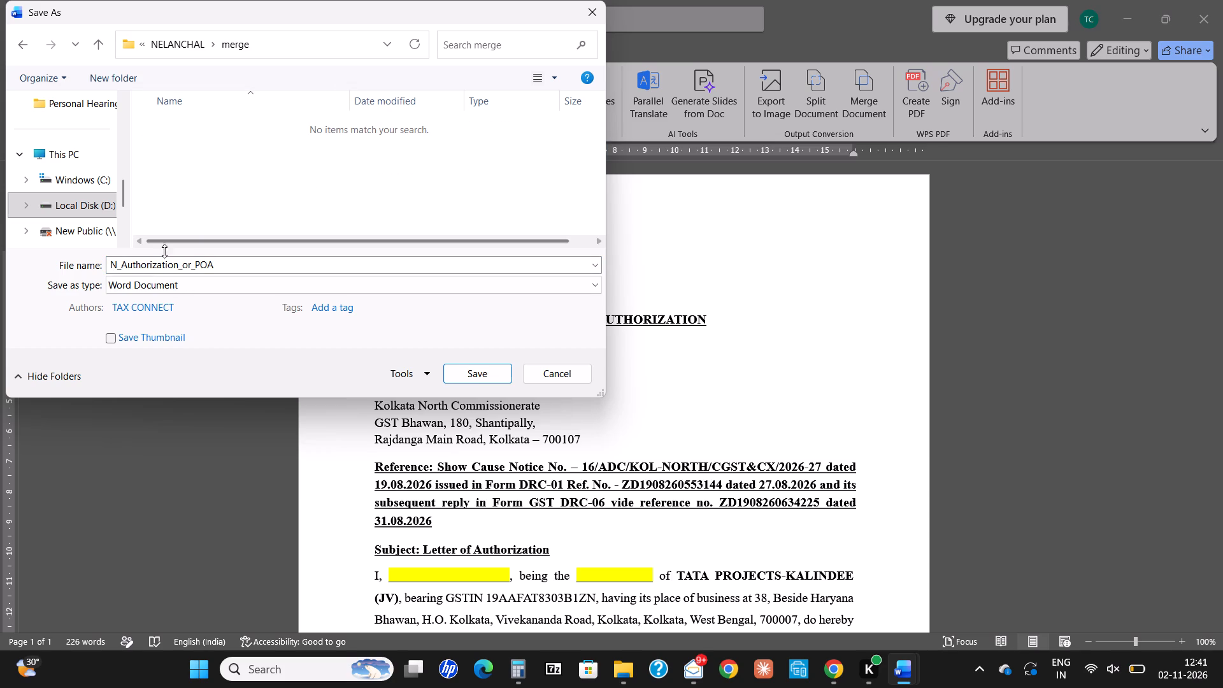
In File Explorer, look through the NELANCHAL folder and open APL-01, glance at the hearing notice email, then return to Save As.
key(alt+Tab)
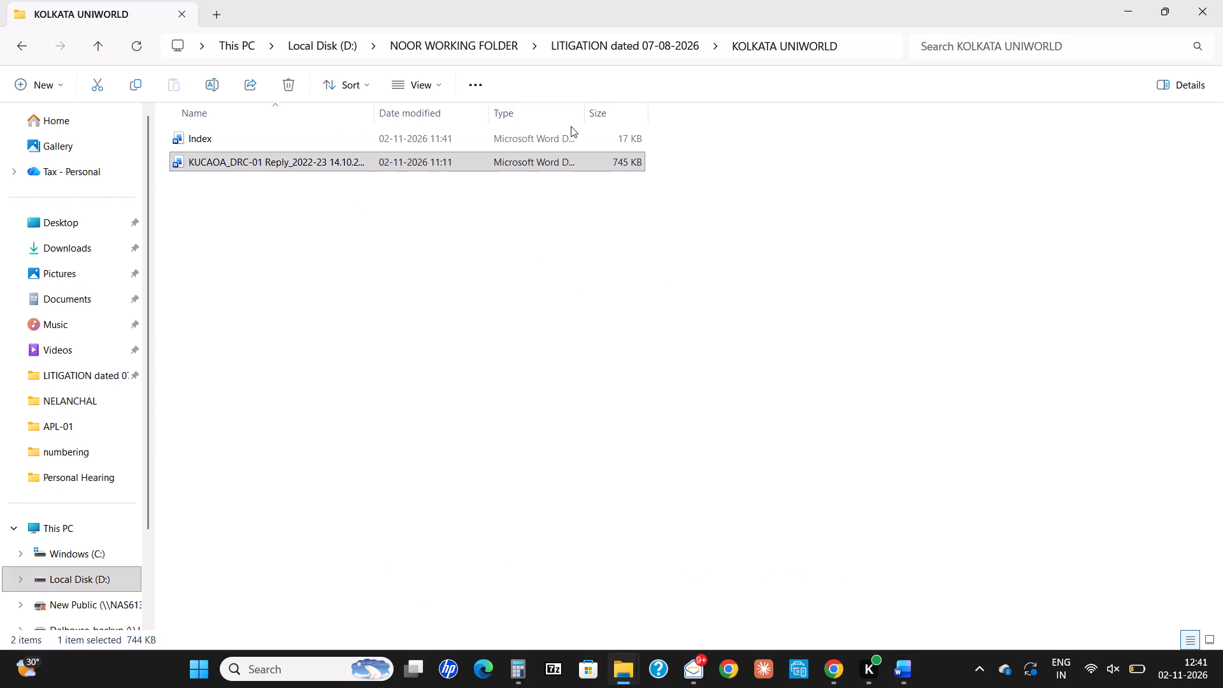
key(BackSpace)
click(454, 277)
text(NE)
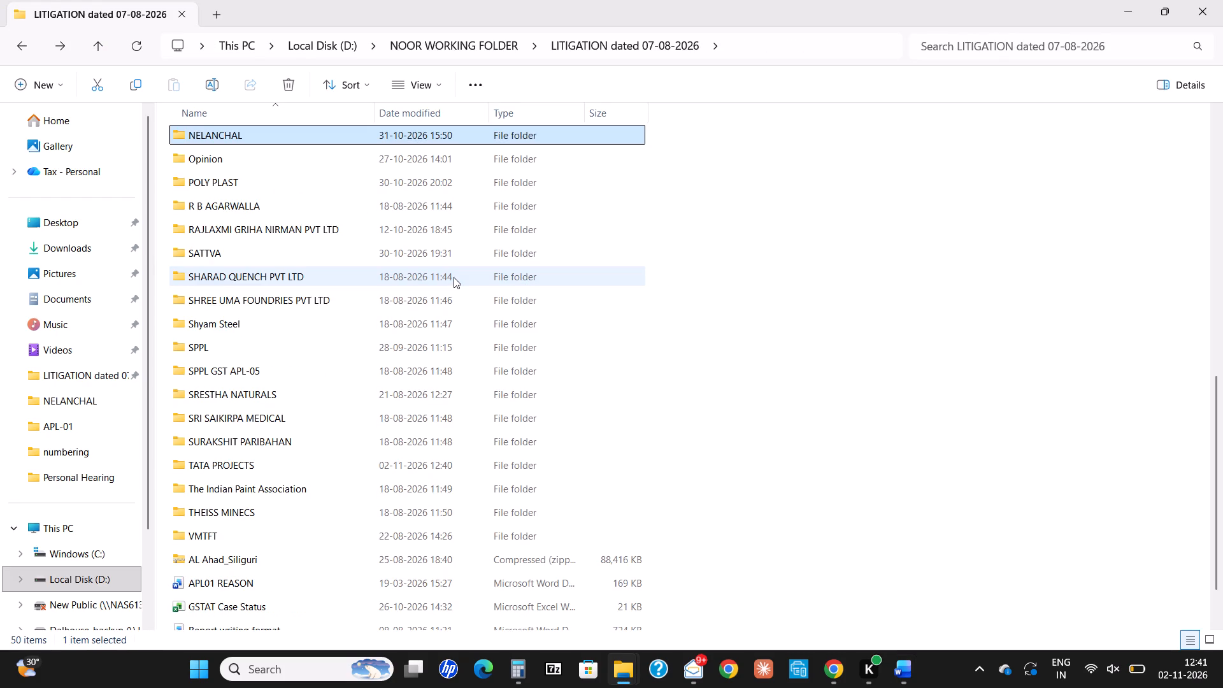
key(Return)
double_click(404, 141)
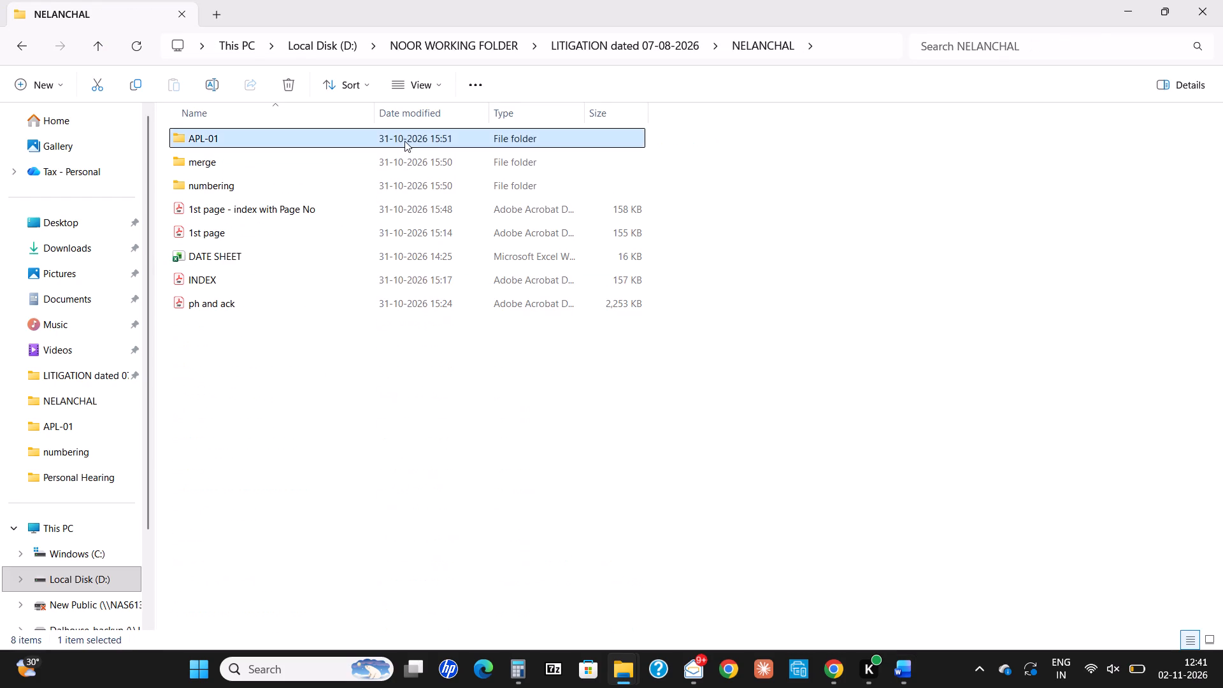
key(alt+Tab)
key(alt+Tab)
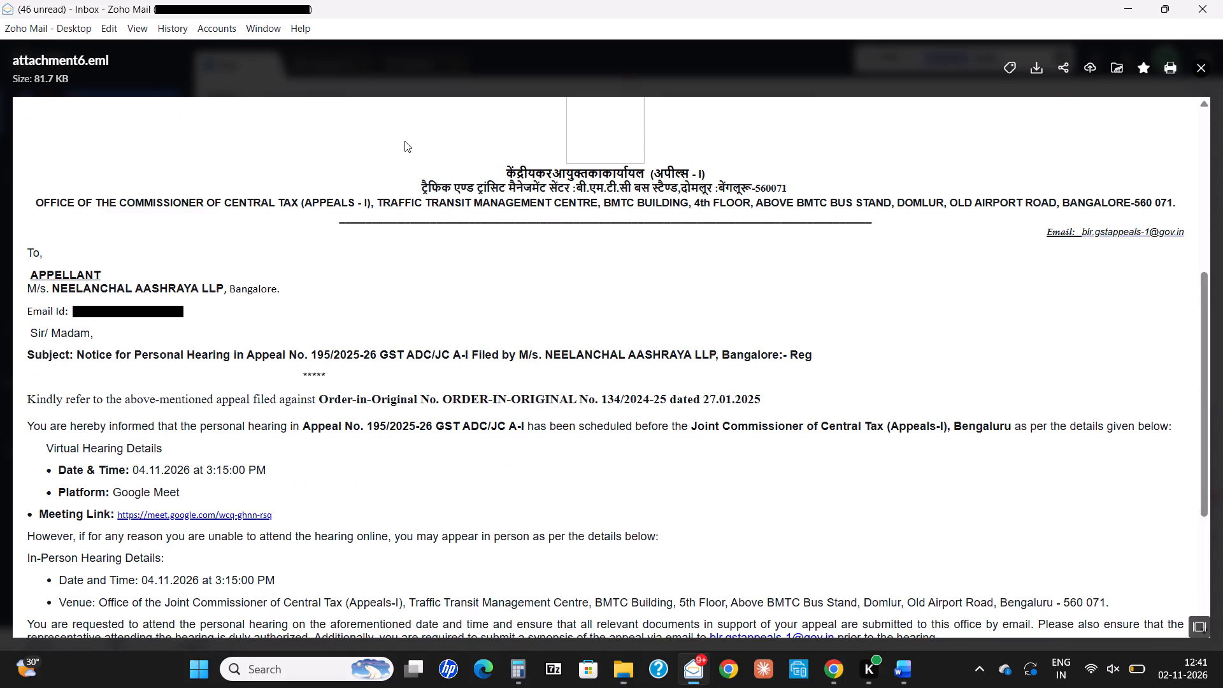
key(alt+Tab)
key(alt+Tab)
key(alt+Tab)
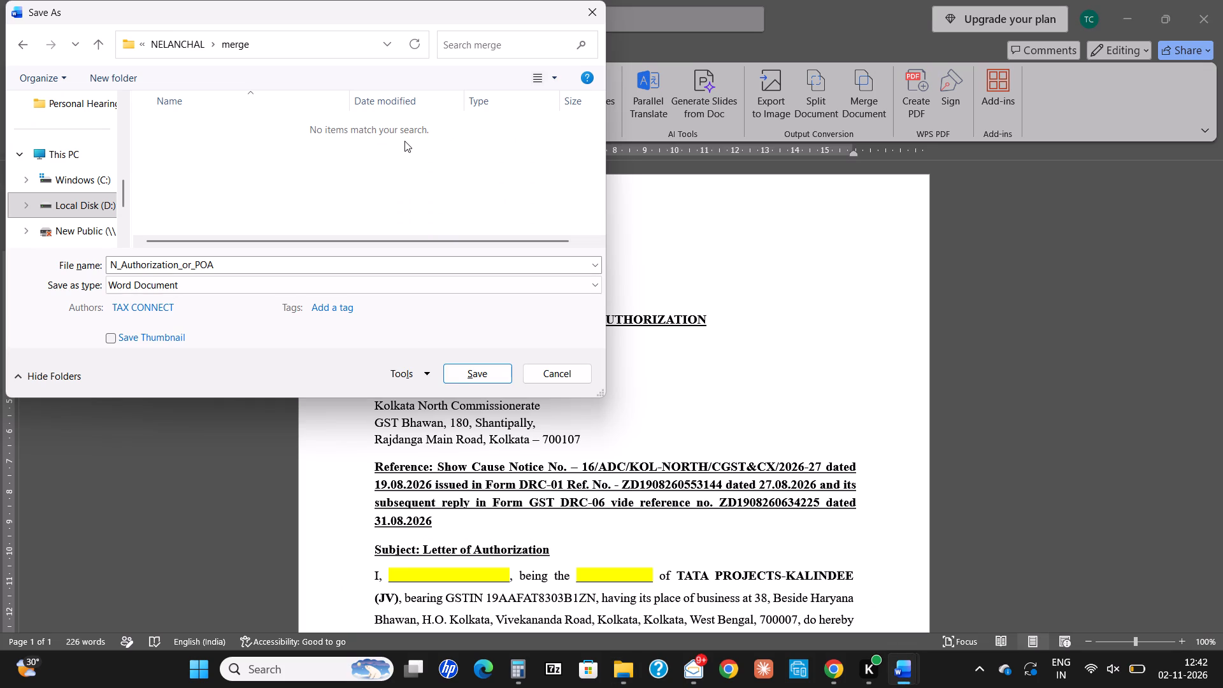
Change the file name to NALLP_Authorization_or_POA and save the copy in the merge folder.
click(120, 265)
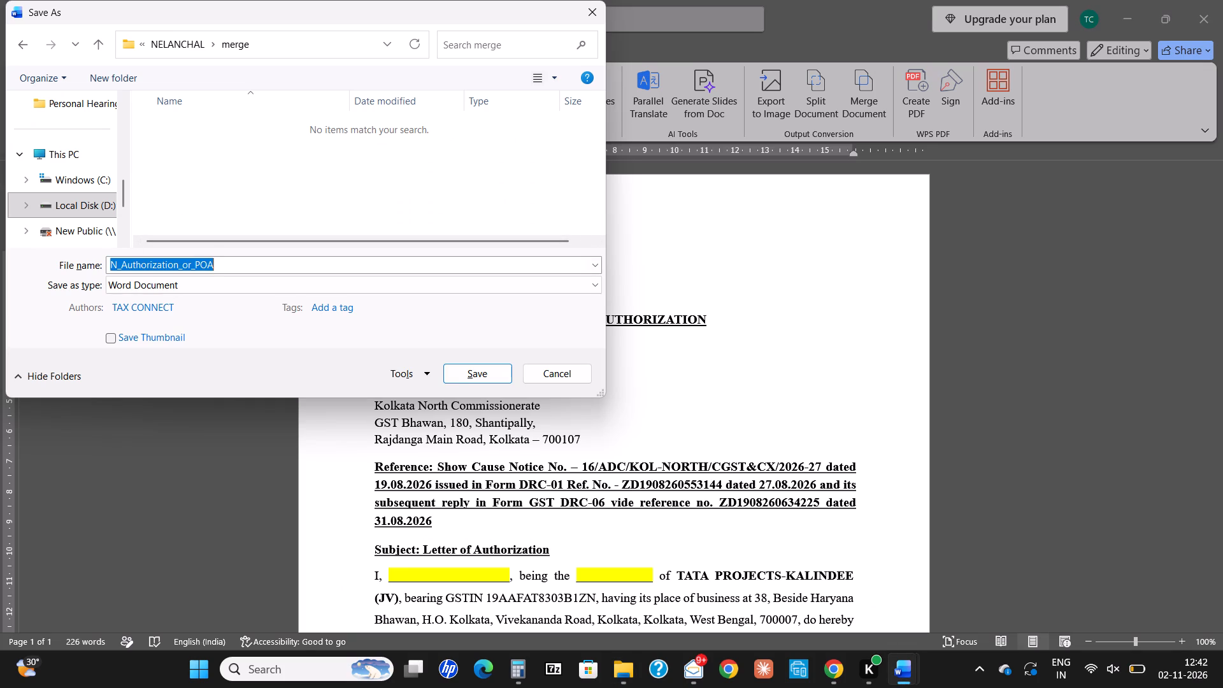
key(Left)
key(Right)
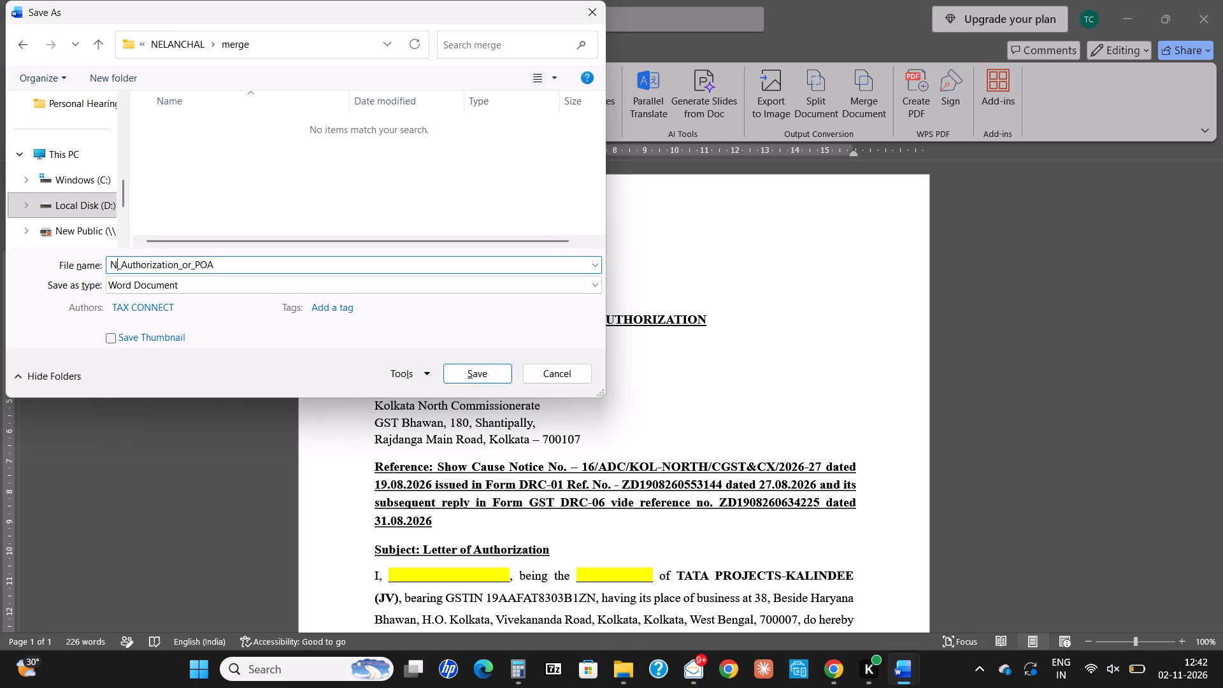
key(a)
text(LLP)
key(Return)
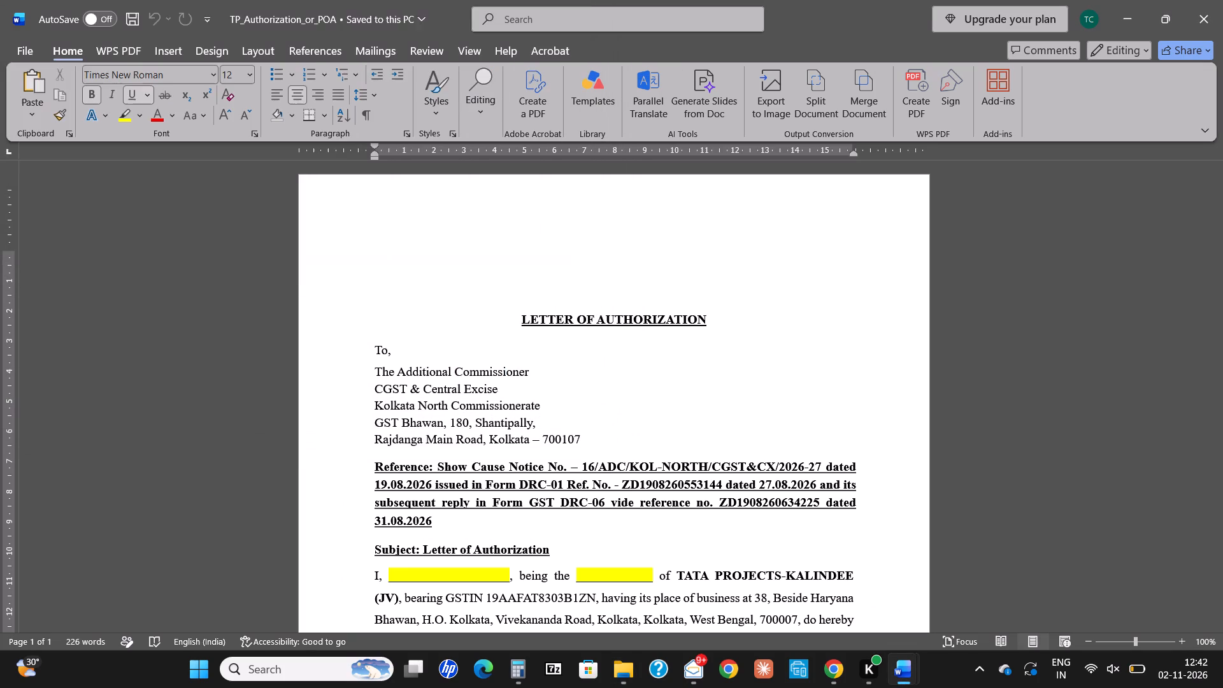
Switch to Chrome and close the Flipkart realme cable tab and the Google search tab.
key(alt+Tab)
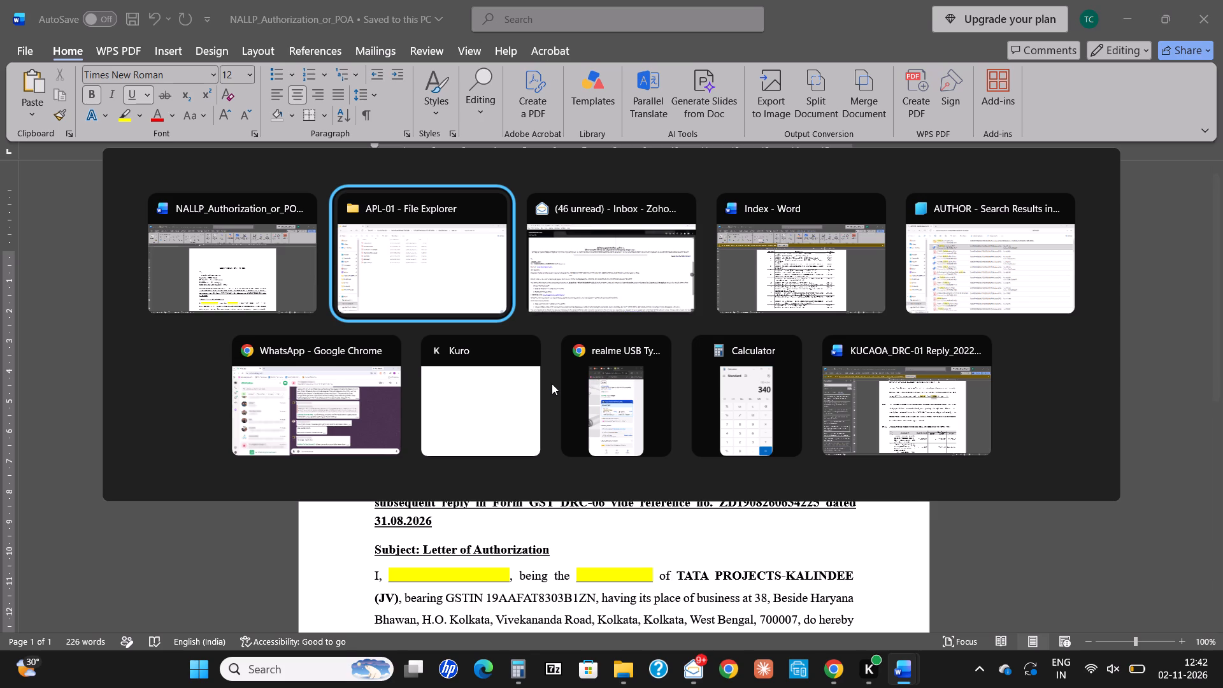
key(alt+Tab)
key(alt+Tab)
key(alt+Tab)
key(alt+Tab)
key(alt+Tab)
key(alt+Tab)
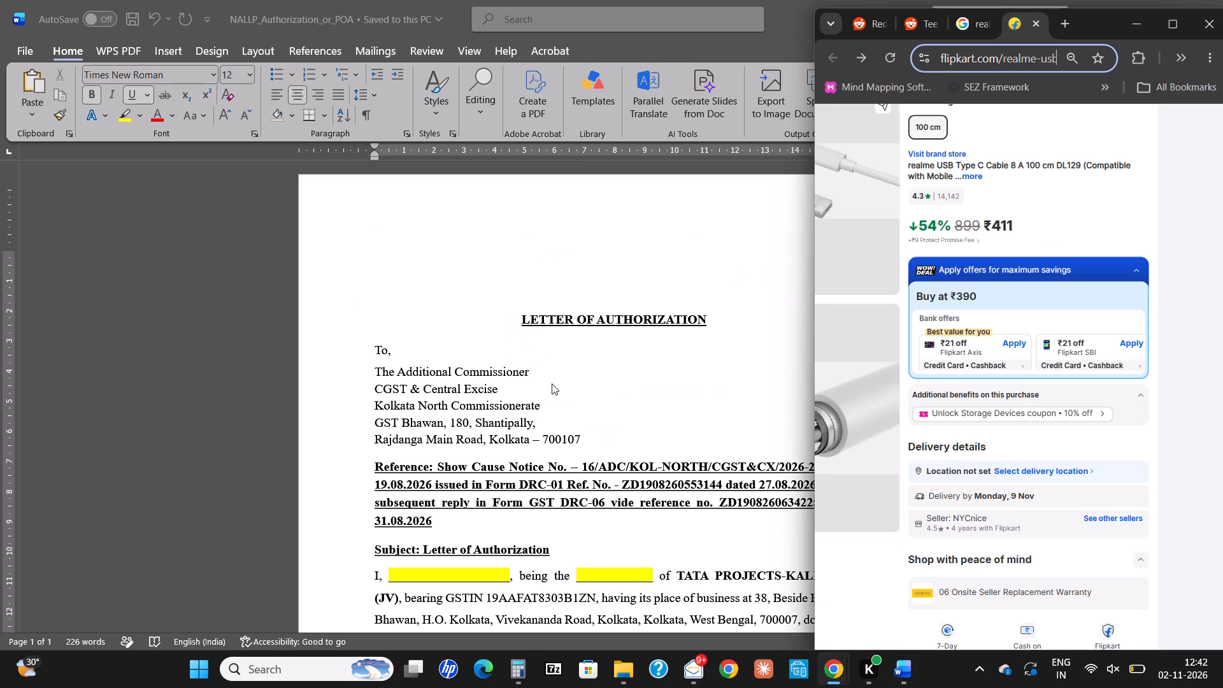
key(ctrl+w)
key(ctrl+w)
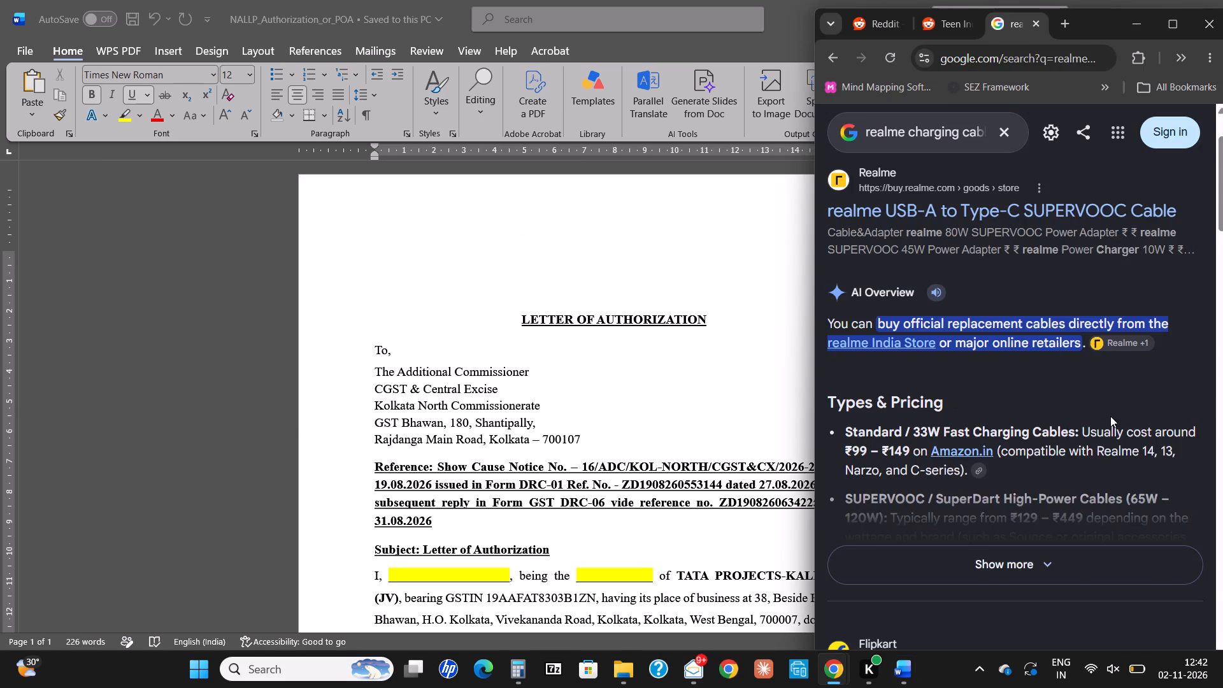
Browse the r/TeenIndia feed and open the "Bro's Character arc" post in its own tab.
scroll(1110, 416, down, 2)
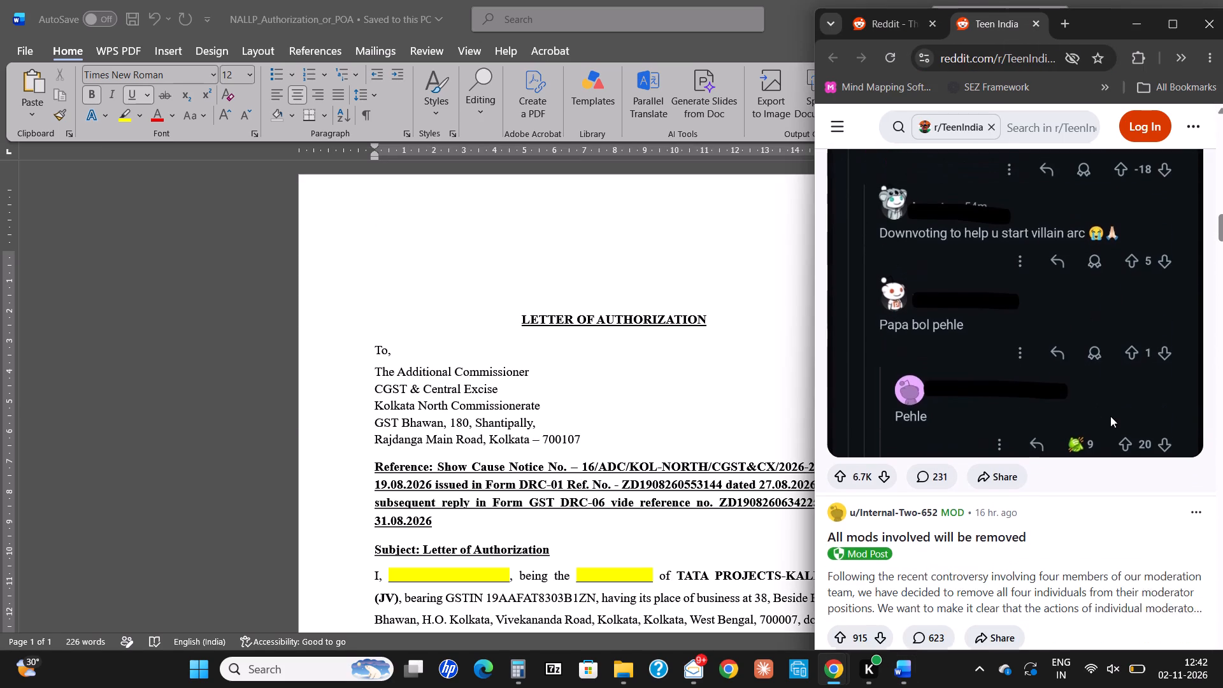
scroll(1110, 416, down, 2)
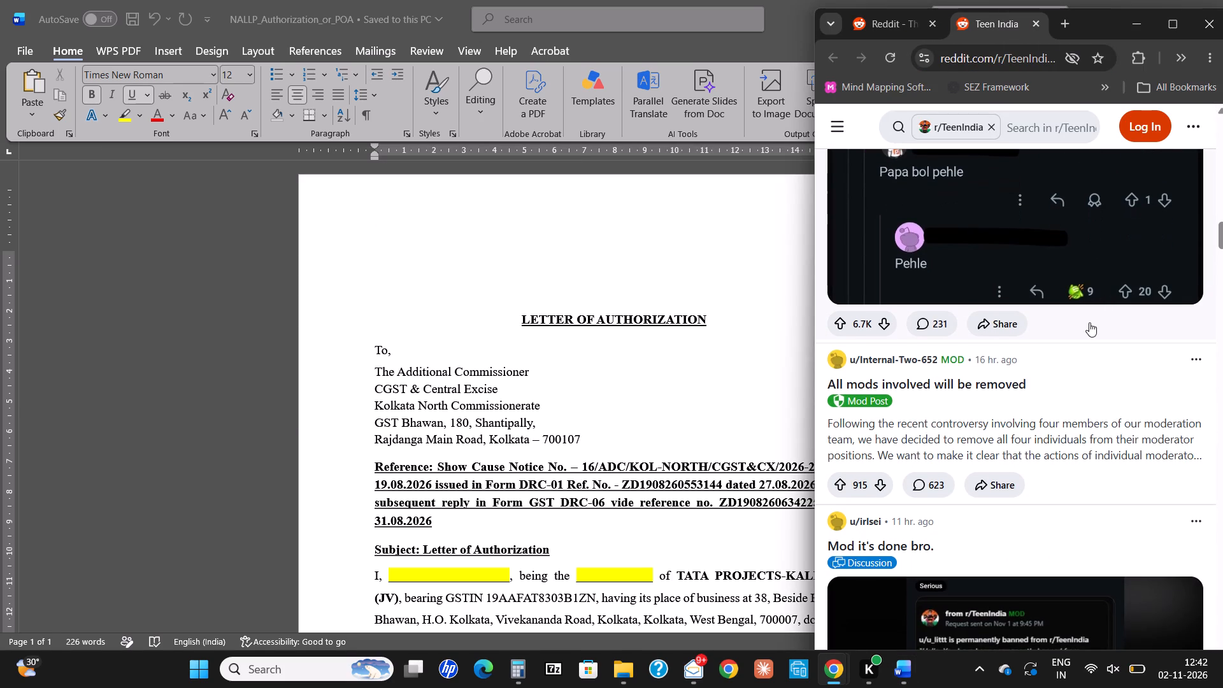
ctrl+click(1089, 322)
key(ctrl+Tab)
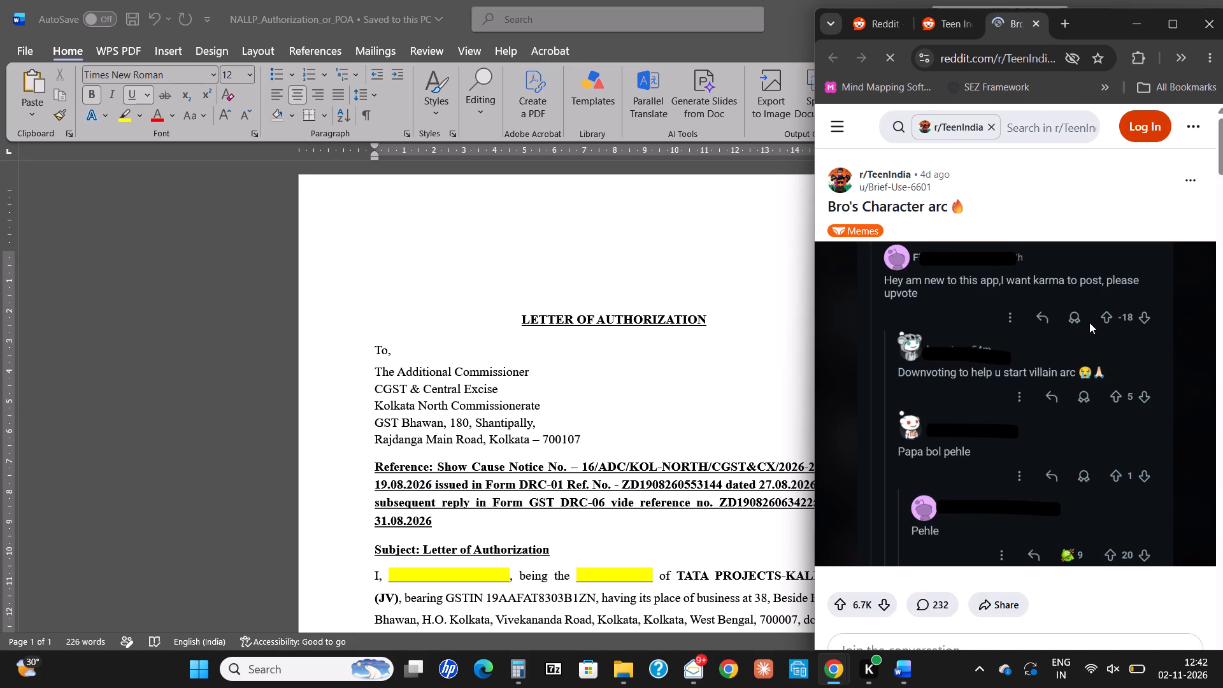
Read through the comments on the "Bro's Character arc" post.
key(space)
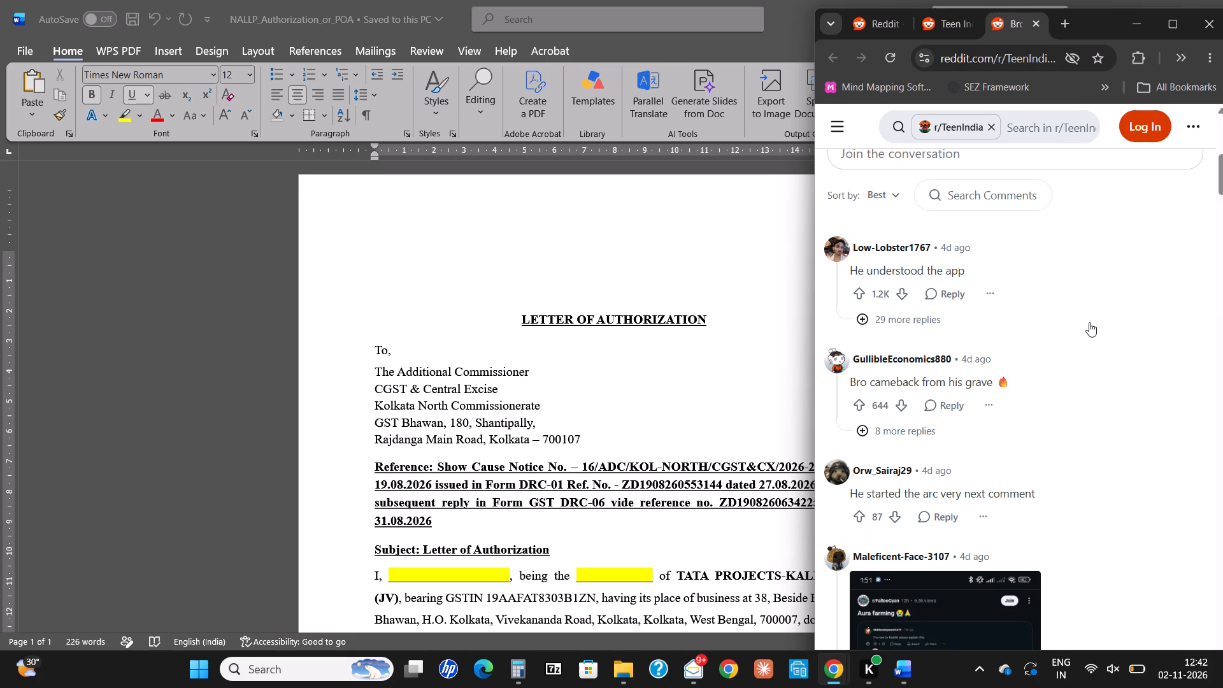
scroll(1089, 322, down, 1)
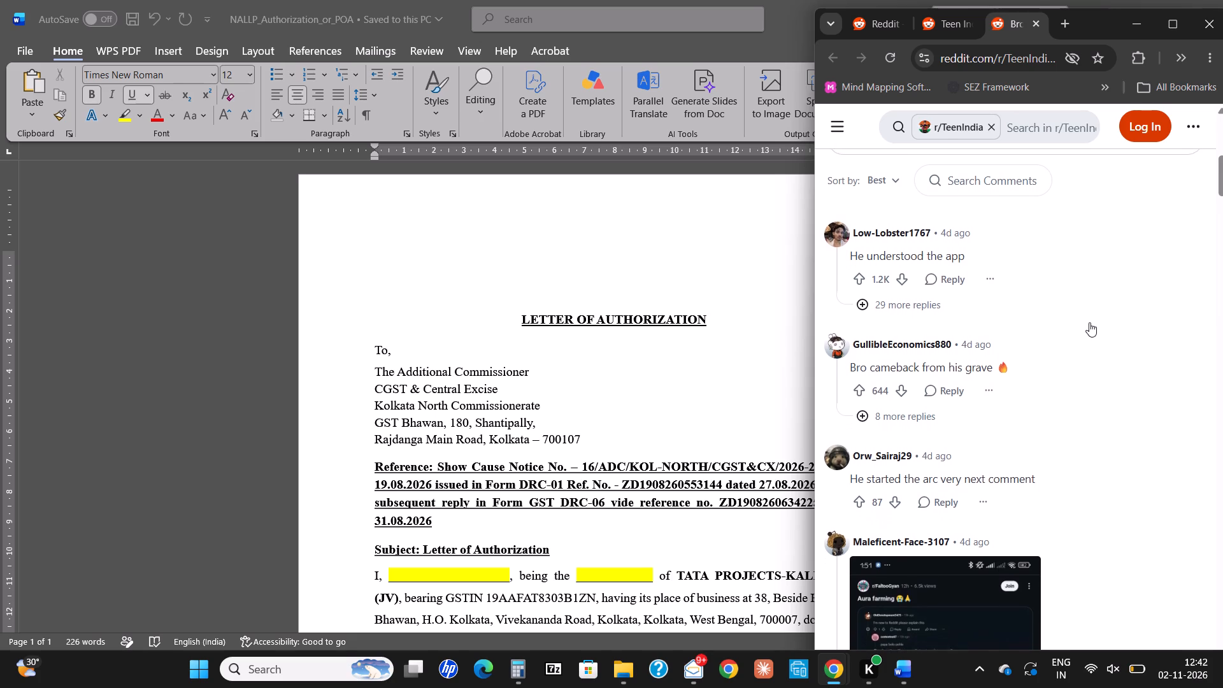
scroll(1089, 322, down, 2)
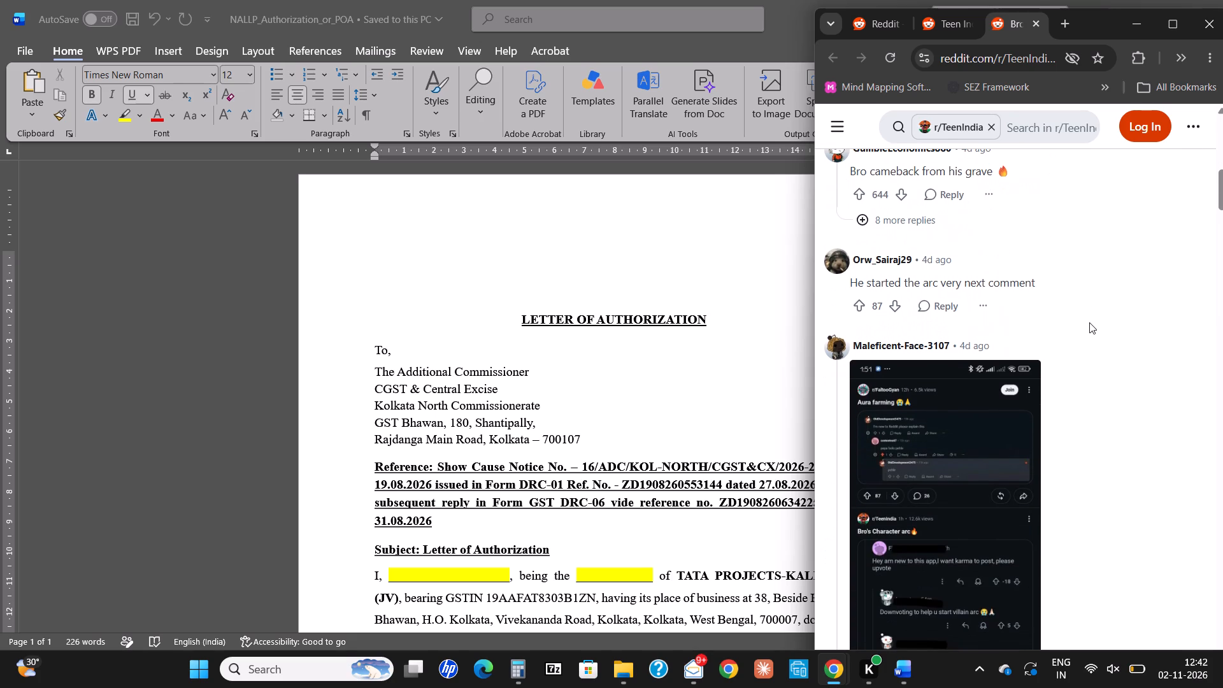
scroll(1089, 322, down, 3)
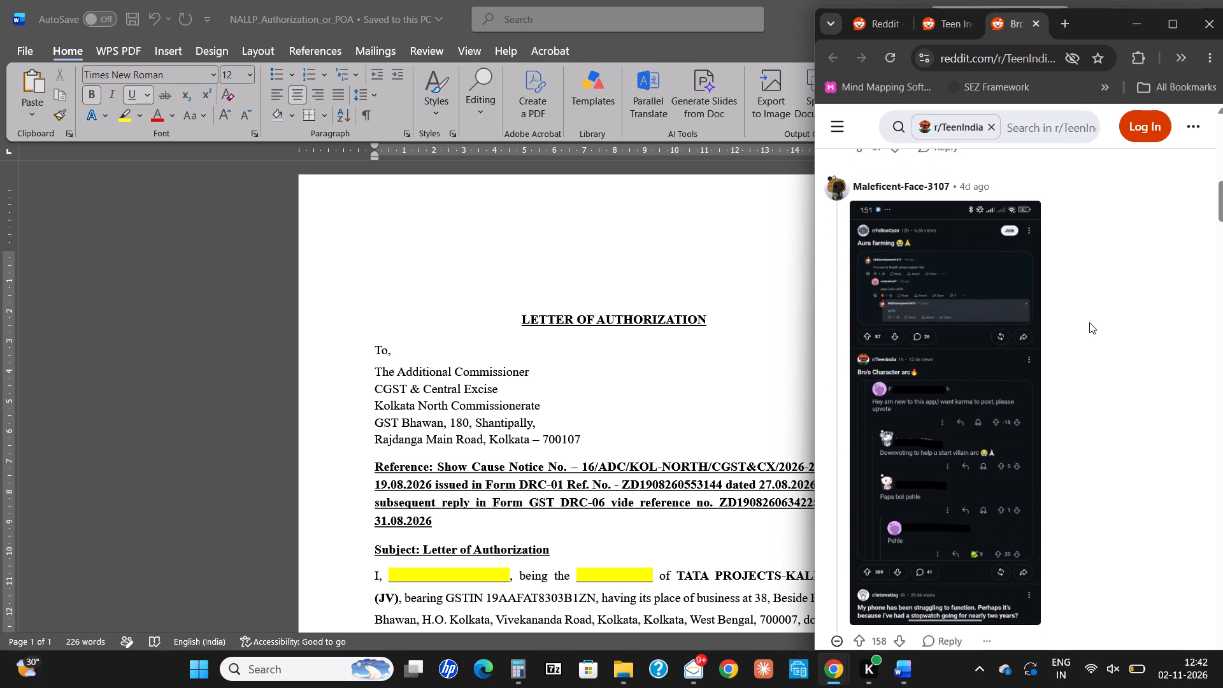
scroll(1089, 322, down, 5)
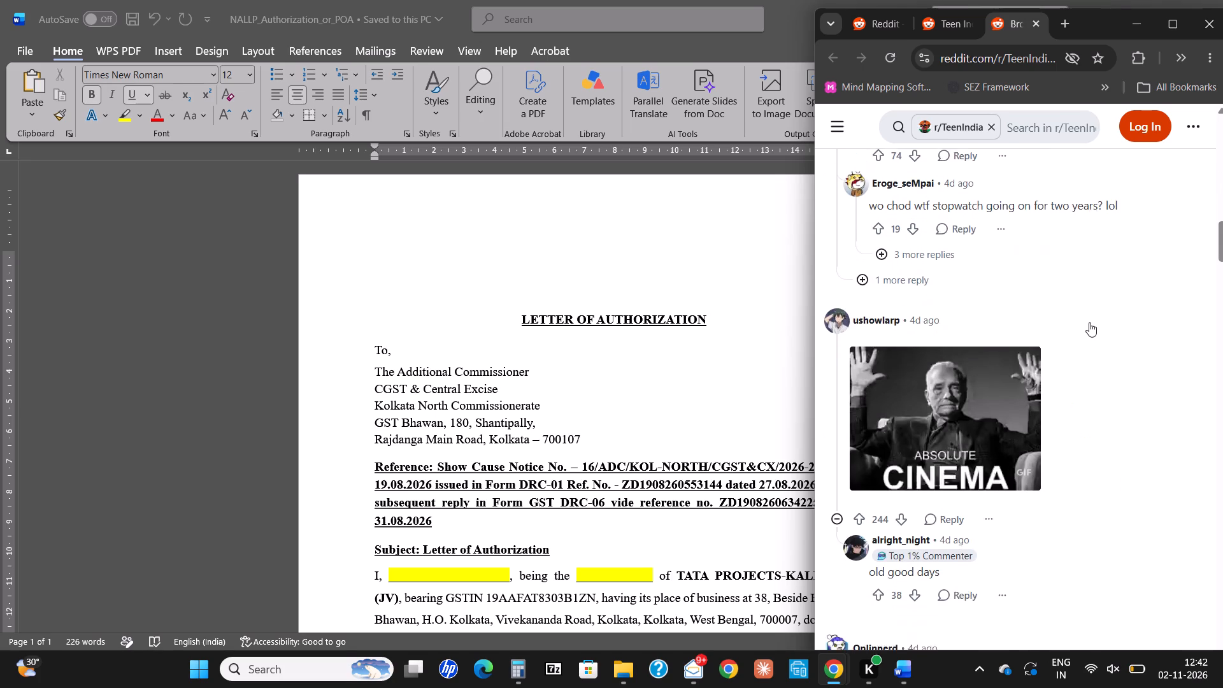
scroll(1089, 322, up, 6)
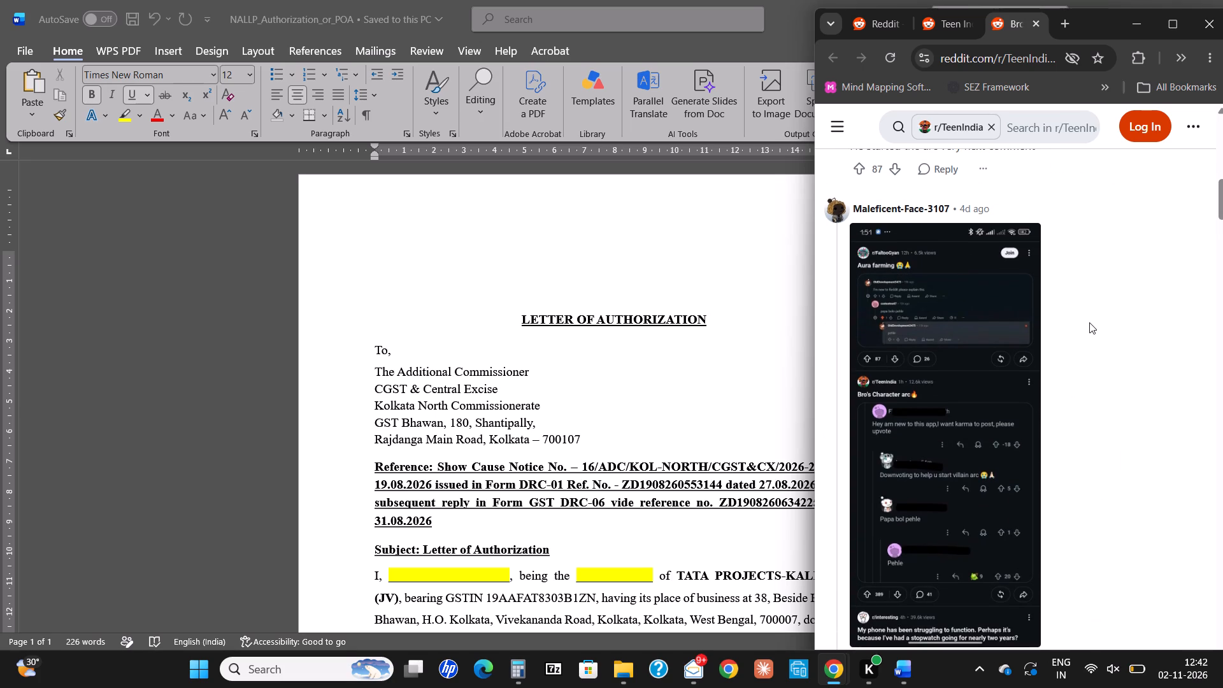
scroll(1089, 322, down, 2)
scroll(1055, 548, down, 1)
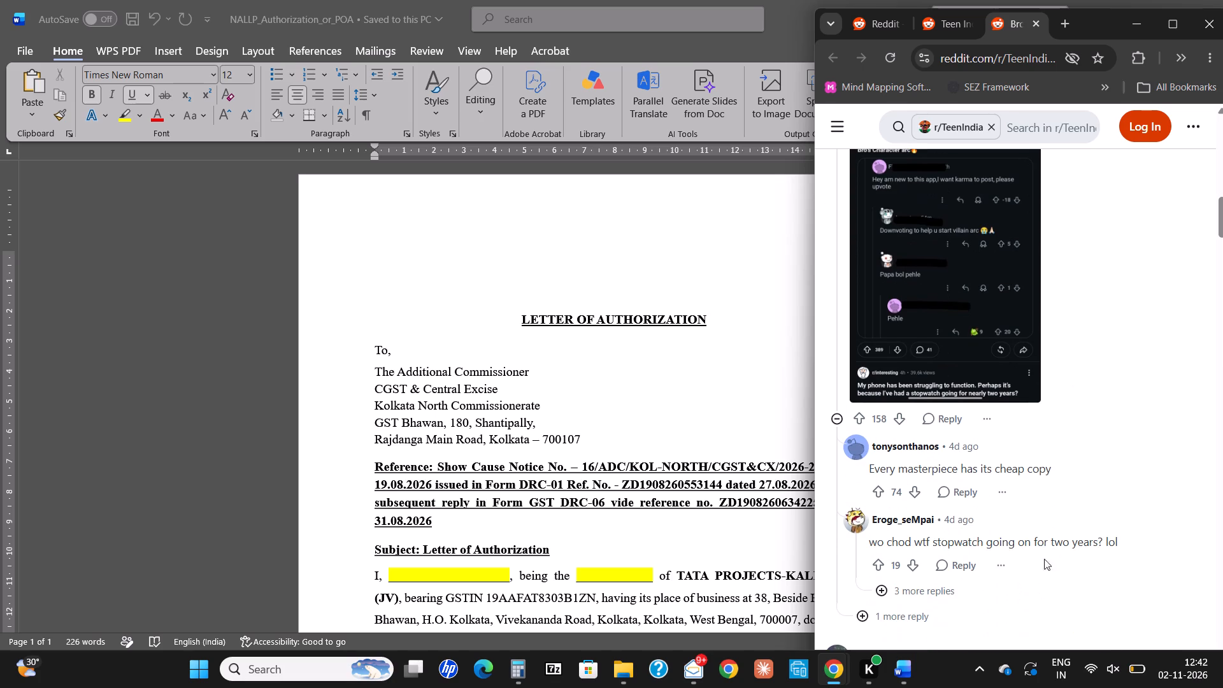
scroll(1031, 579, down, 4)
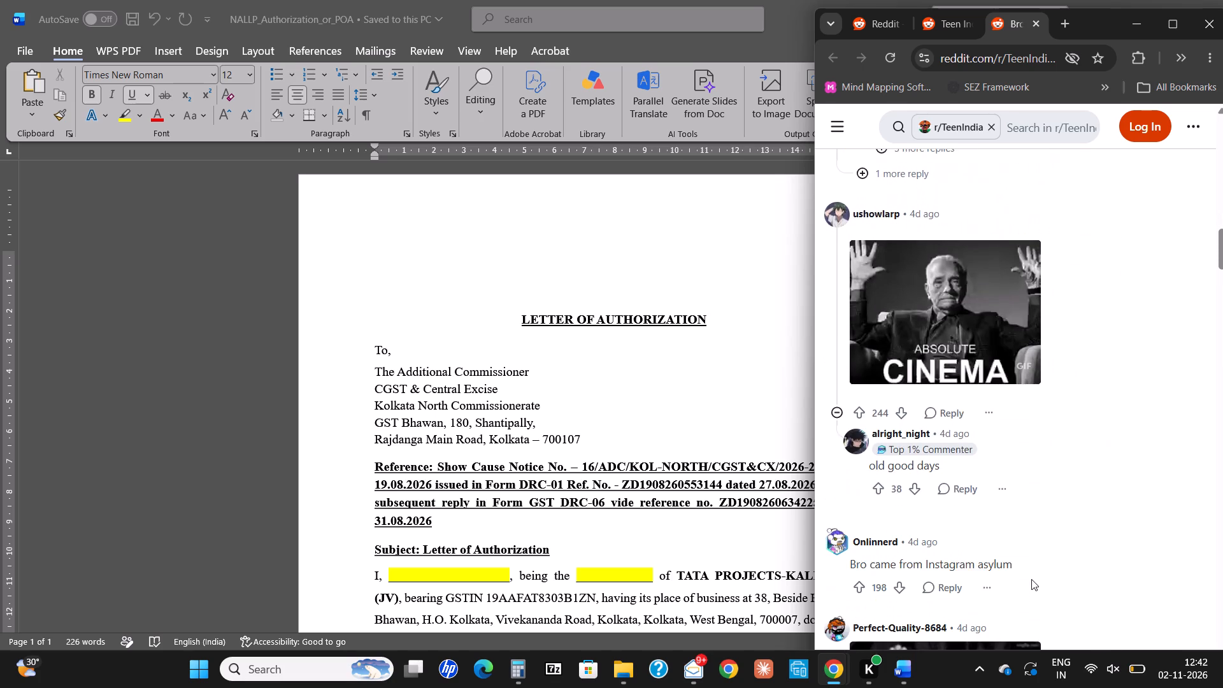
scroll(1031, 579, down, 6)
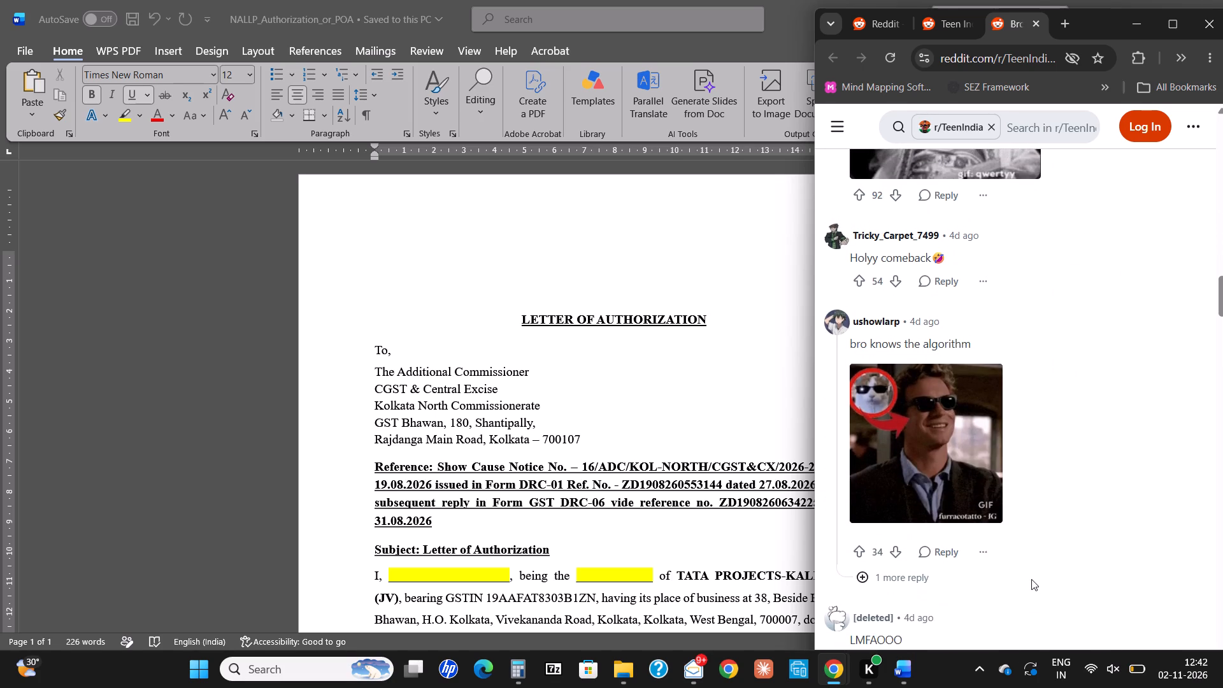
scroll(1031, 579, down, 6)
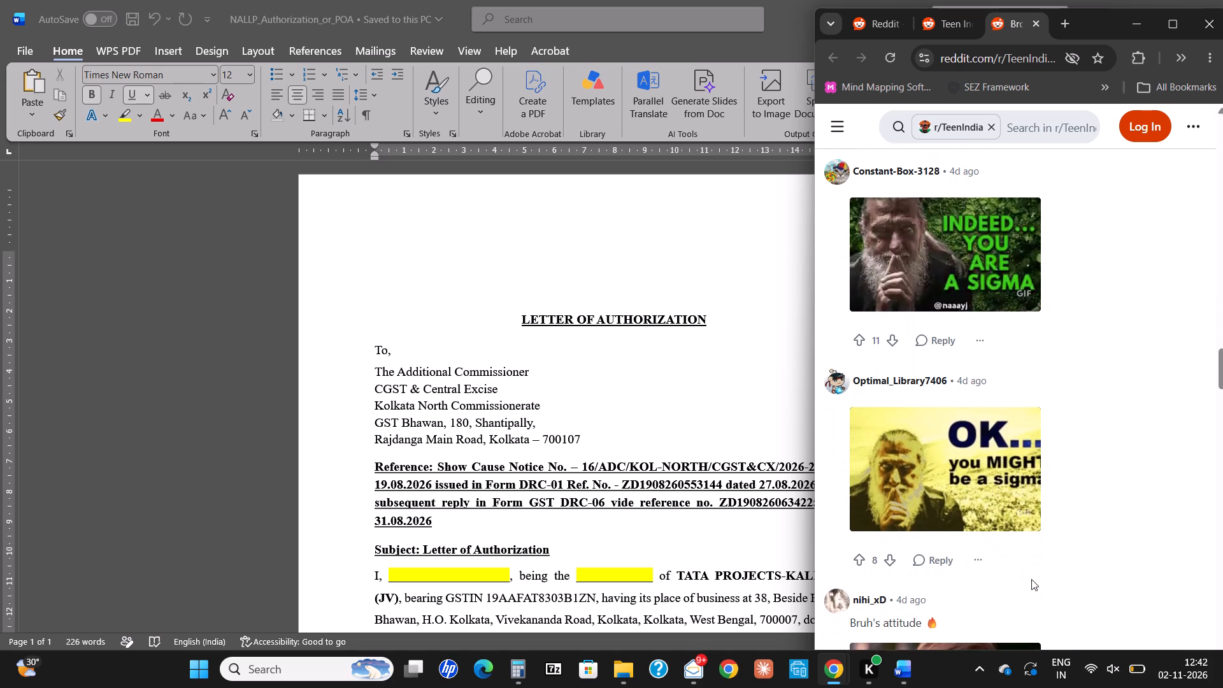
scroll(1031, 579, down, 3)
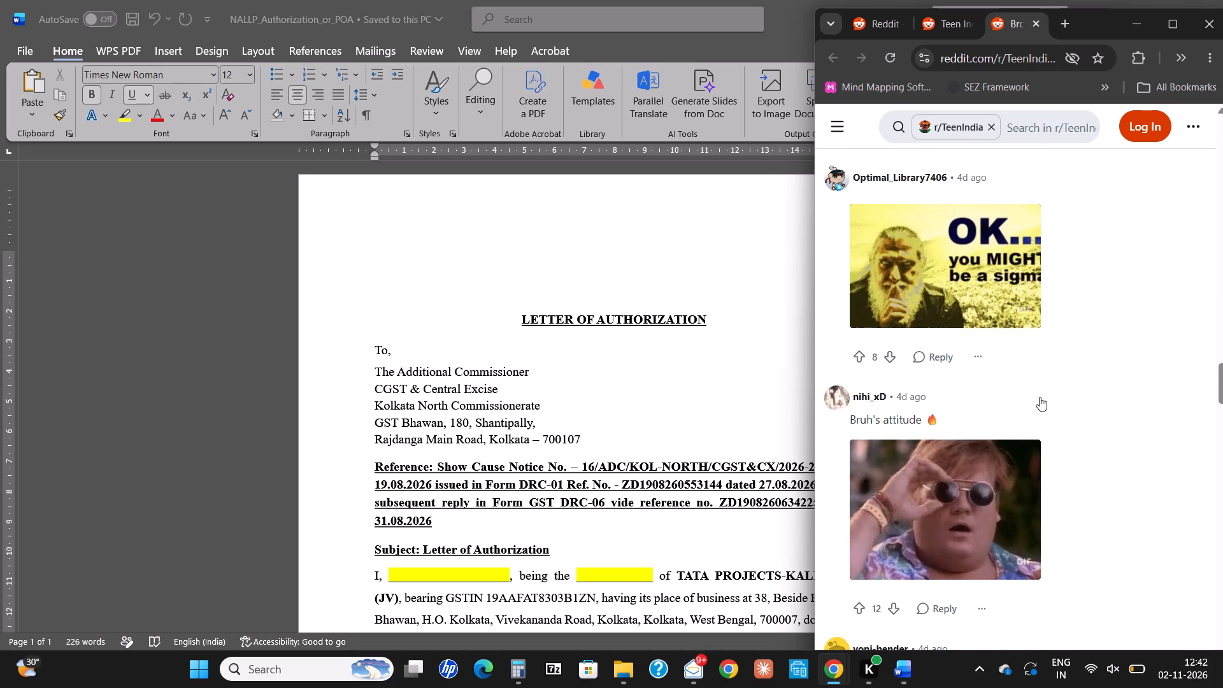
scroll(1040, 397, up, 2)
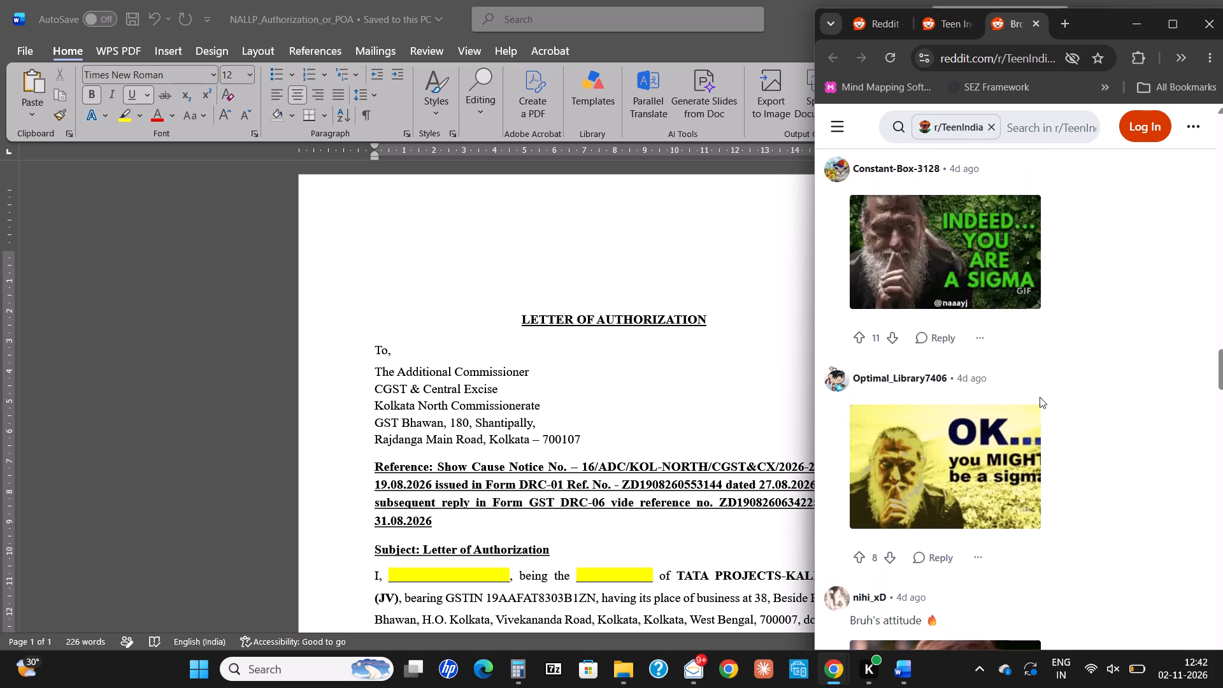
scroll(1040, 397, down, 4)
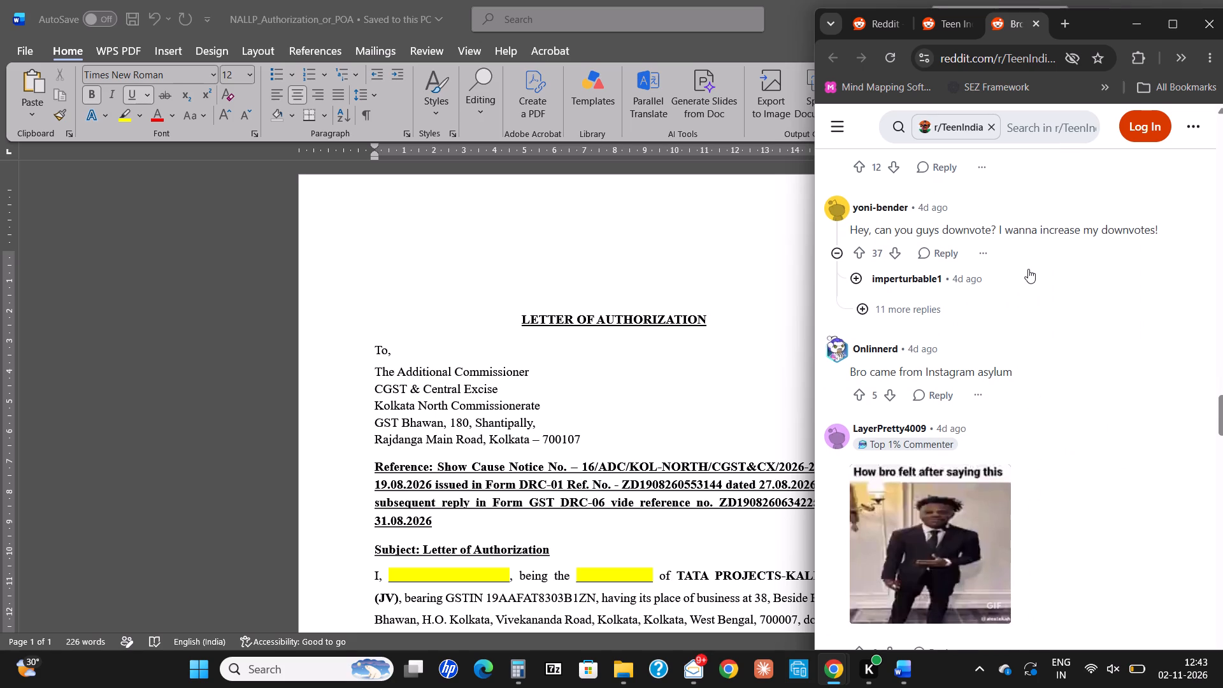
Expand the collapsed replies under the comment asking for downvotes, read them, and close the post's tab.
click(1028, 269)
click(1017, 341)
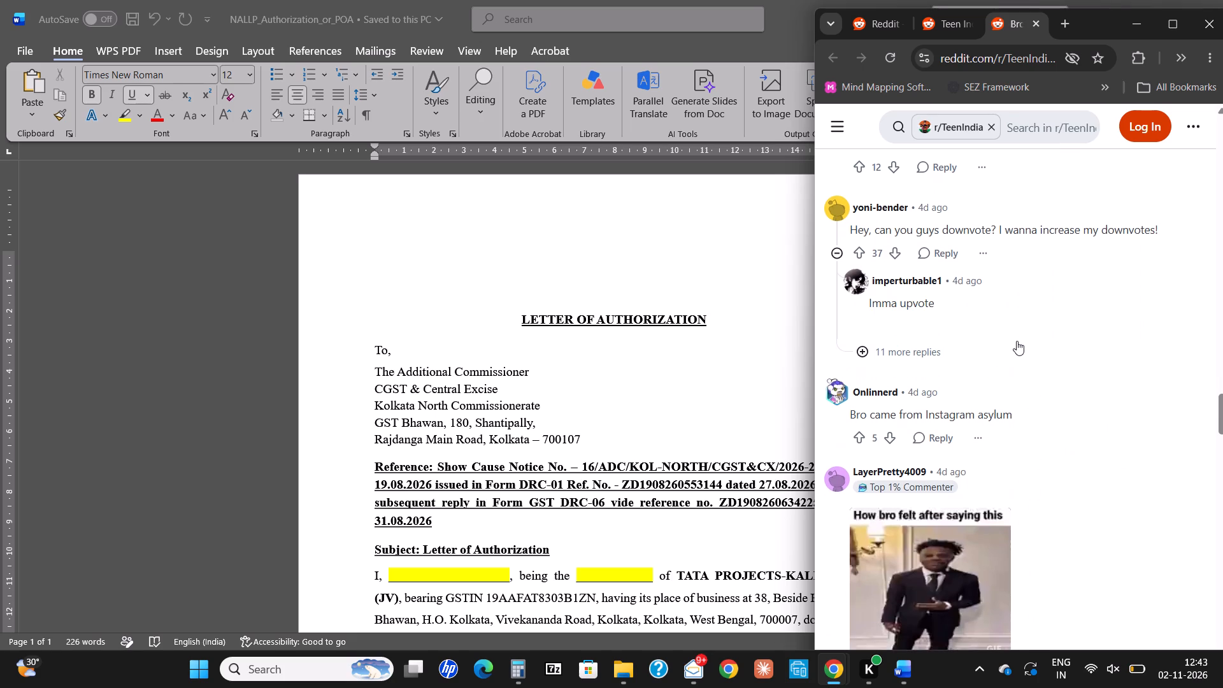
scroll(1030, 398, down, 2)
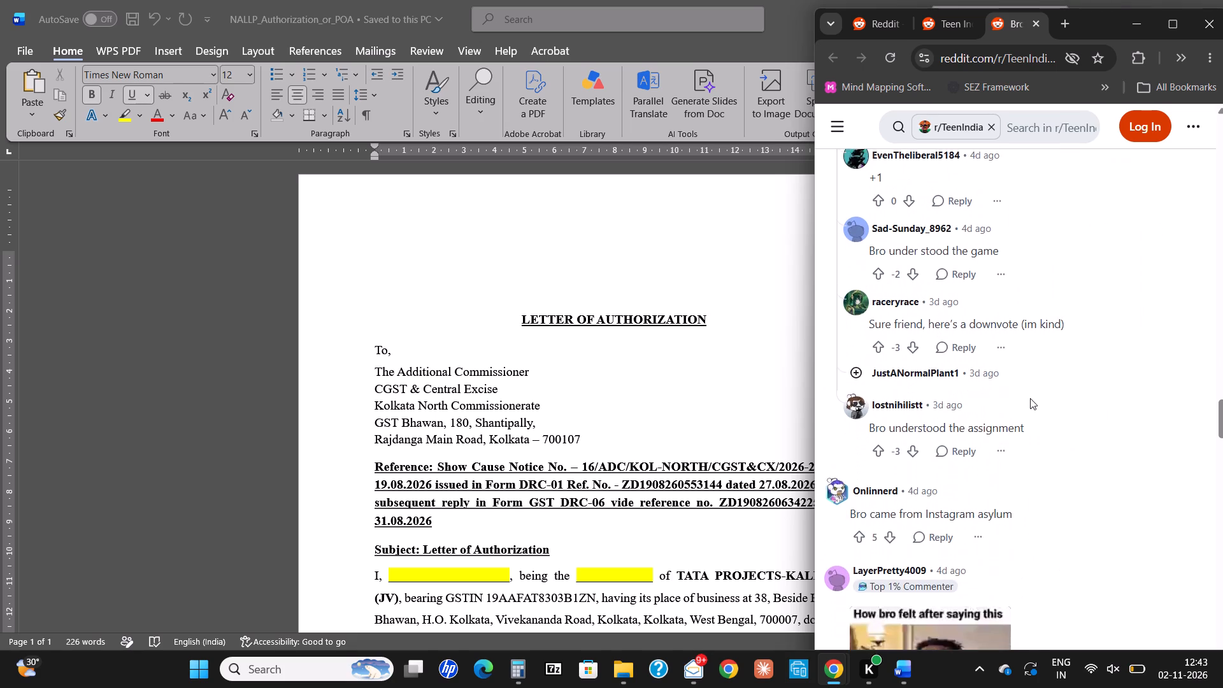
key(ctrl+w)
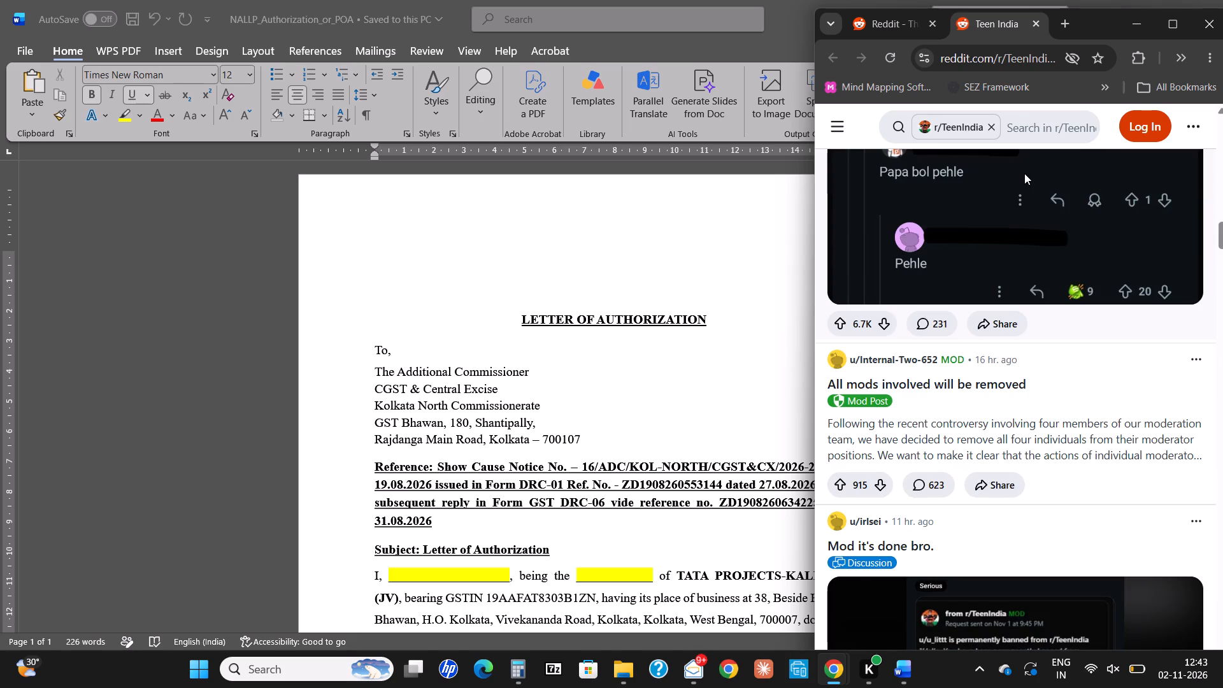
Continue down the r/TeenIndia feed and read the "Mod it's done bro." post.
scroll(1006, 389, down, 1)
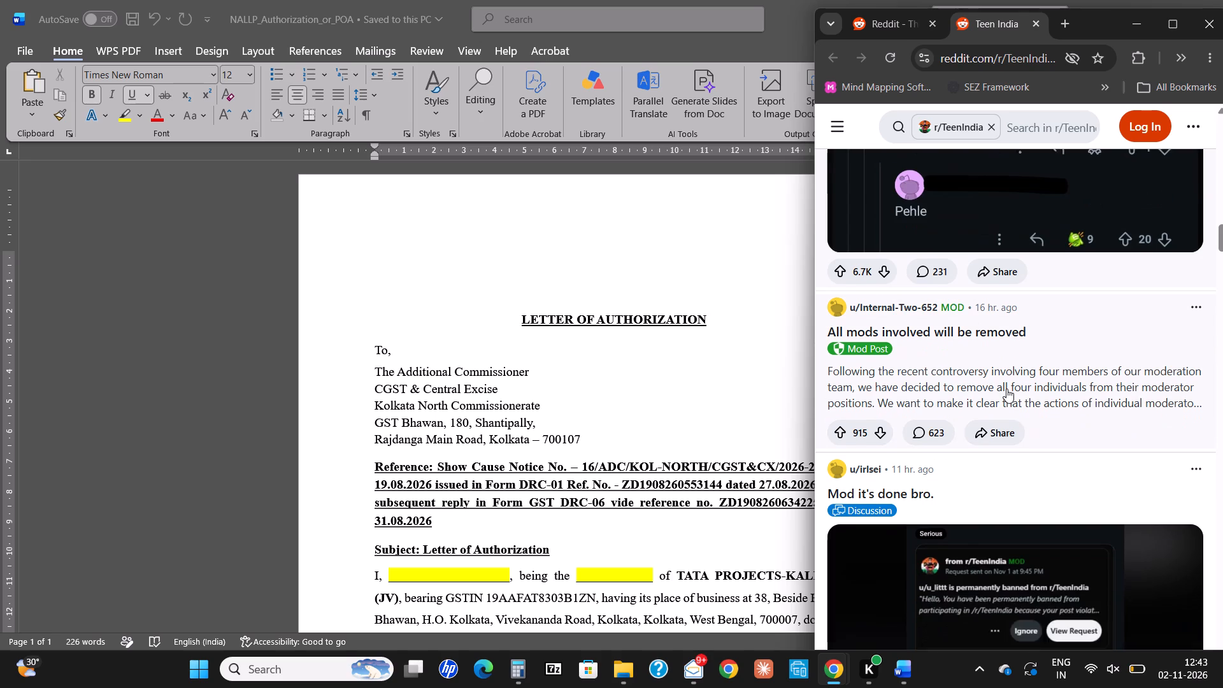
scroll(1006, 389, down, 4)
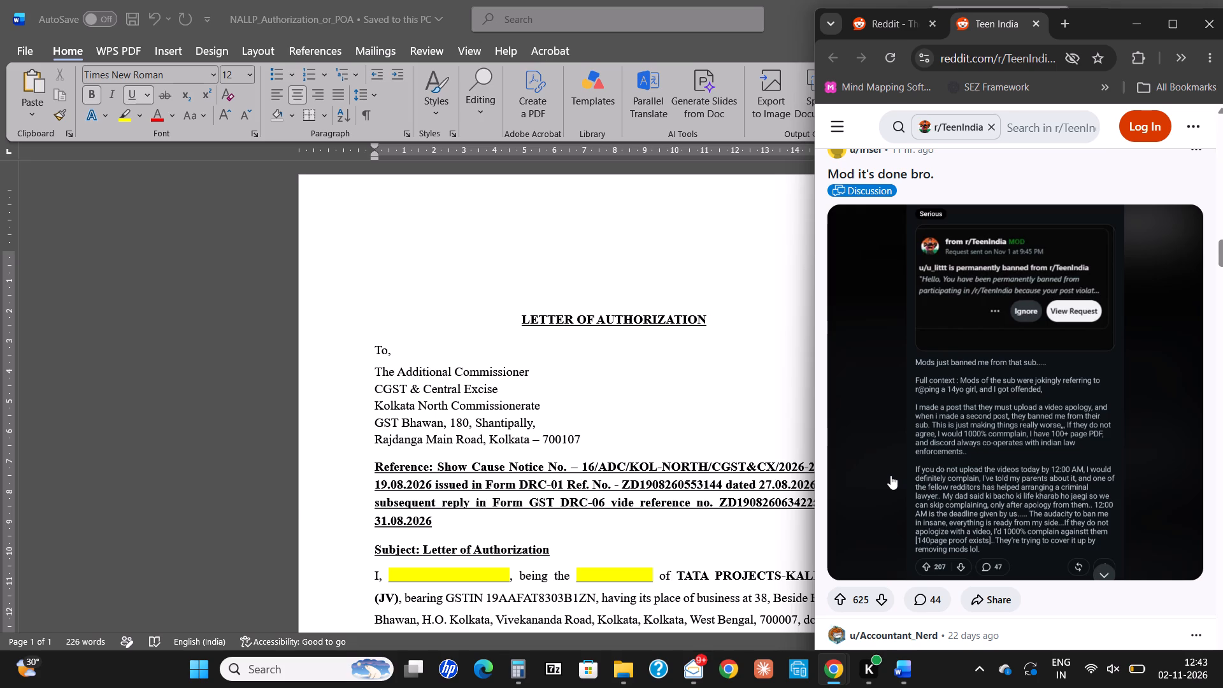
Switch to the Word letter, consult the hearing notice email, and replace "The Additional Commissioner" with "The Joint Commissioner".
key(alt+Tab)
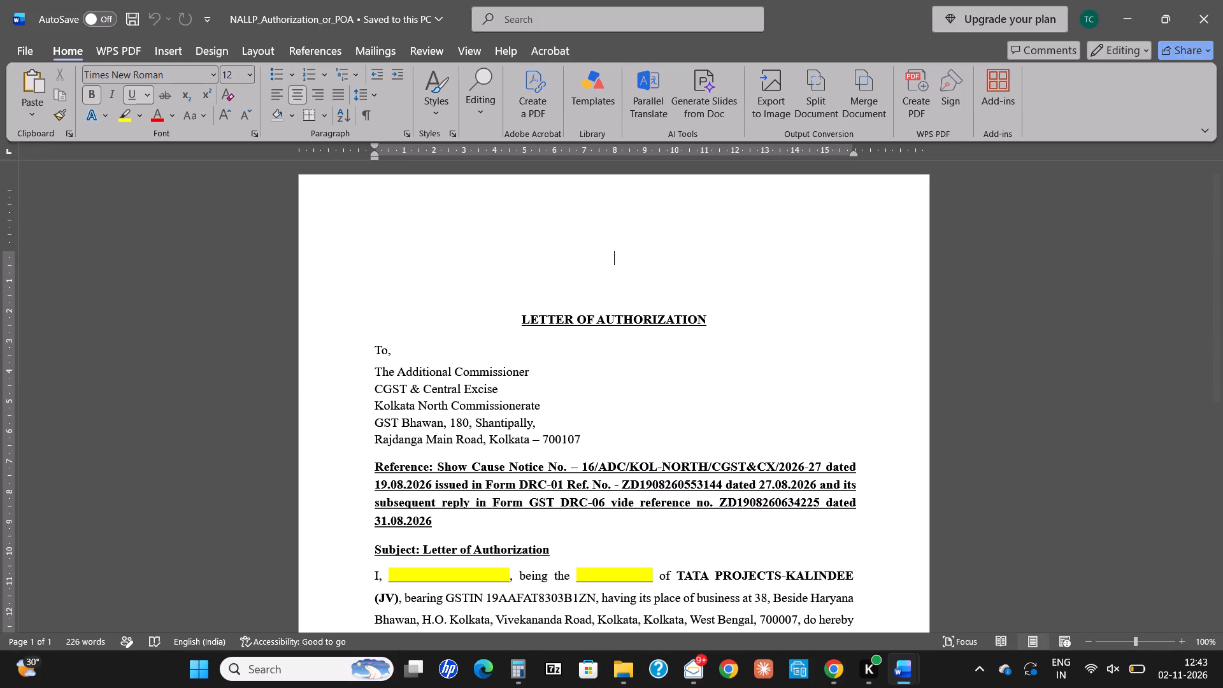
key(Down)
key(Down)
key(Down)
key(Down)
key(shift+Home)
key(alt+Tab)
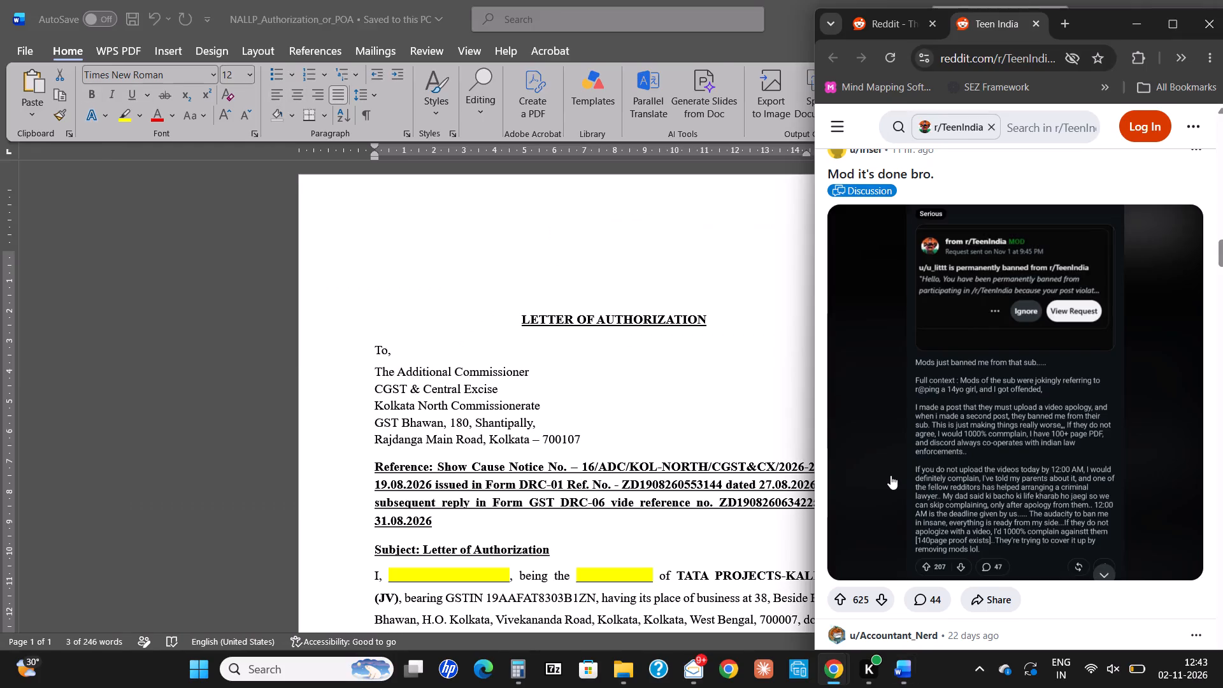
key(alt+Tab)
key(alt+Tab)
key(alt+Tab)
key(alt+Tab)
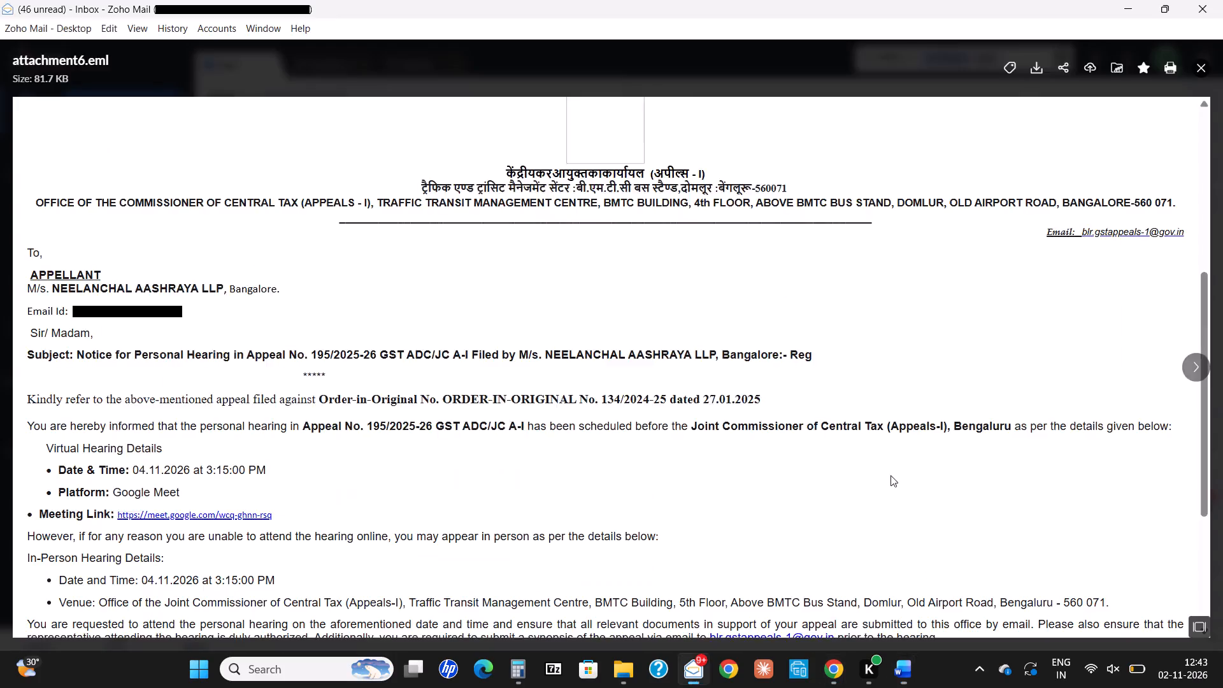
key(alt+Tab)
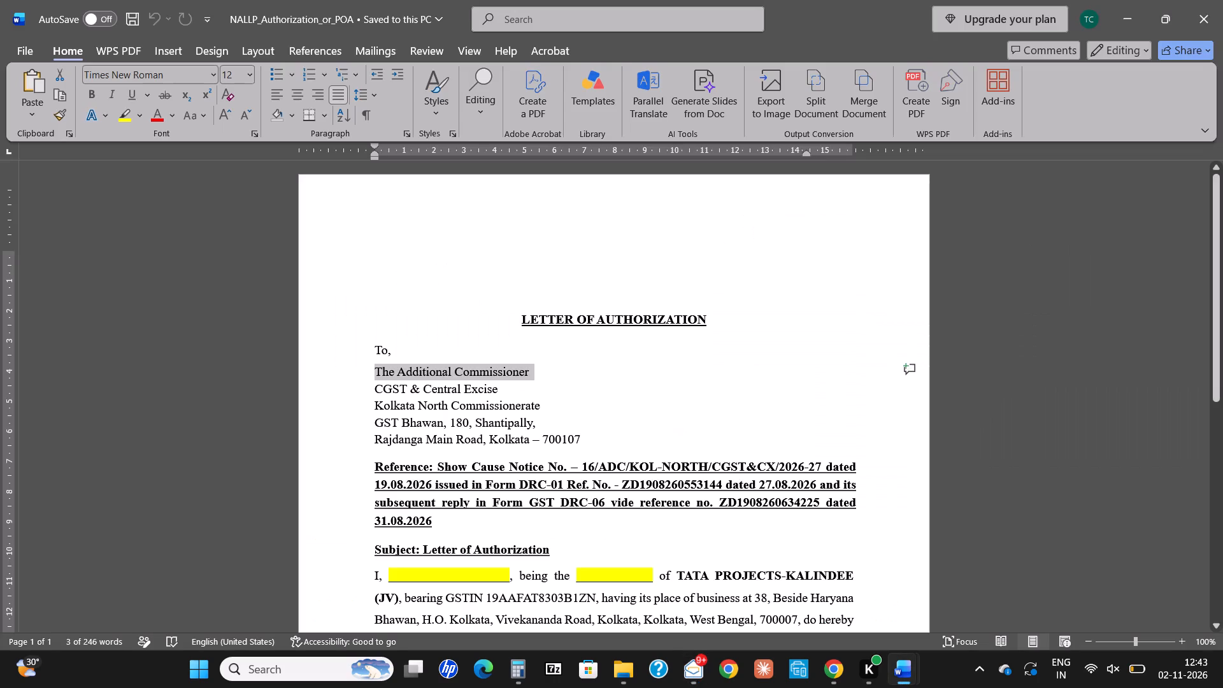
text(tHE)
key(BackSpace)
key(BackSpace)
text(The Joint Cmo)
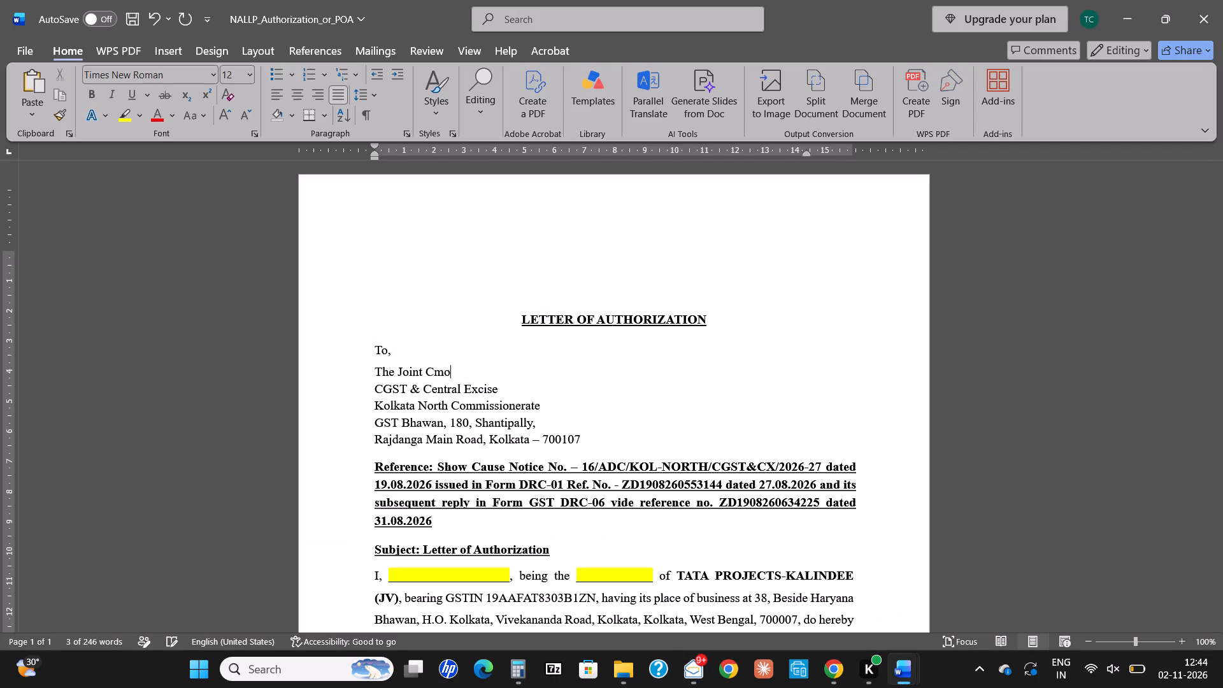
key(BackSpace)
key(BackSpace)
text(ommissioner)
Extend the addressee line with "of Central Tax (Appeals-I)", checking the designation against the hearing notice email.
key(alt+Tab)
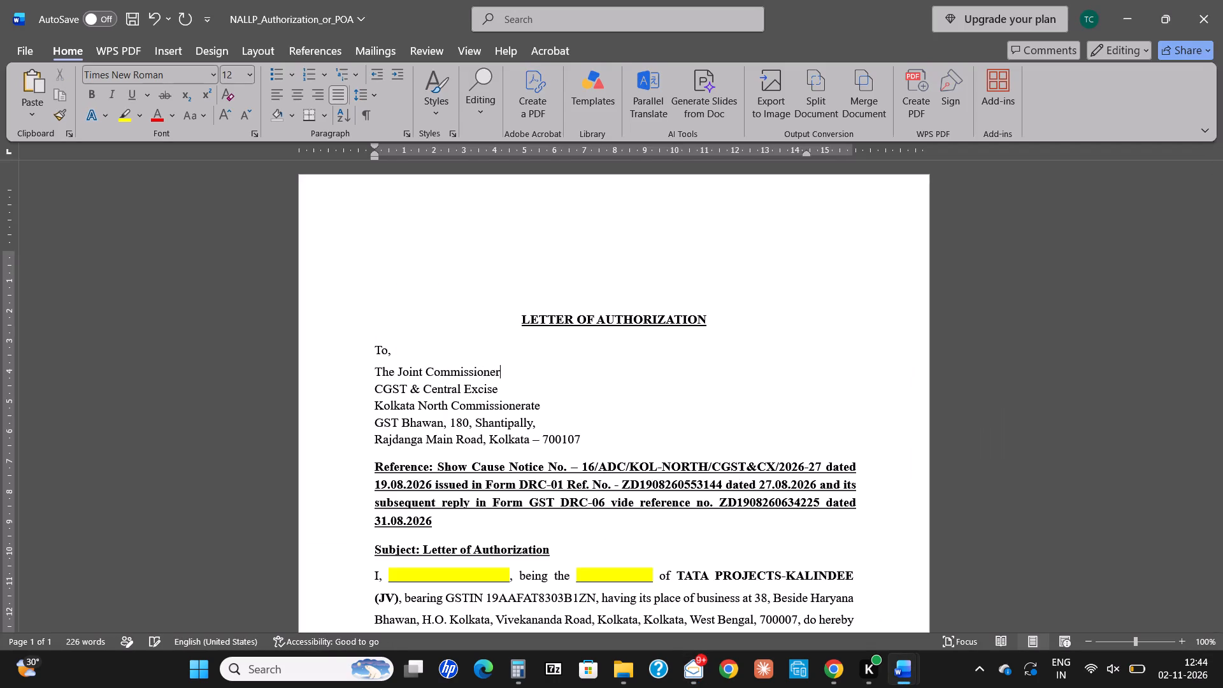
key(alt+Tab)
key(space)
text(of Central Tax)
key(alt+Tab)
key(alt+Tab)
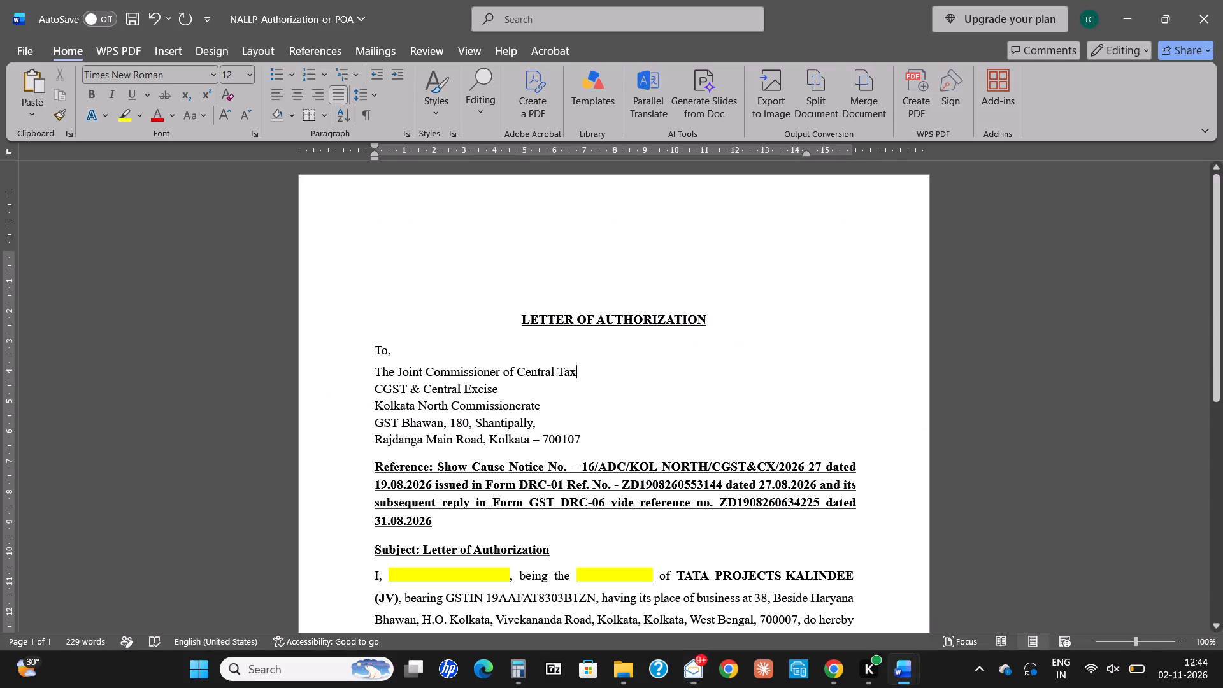
key(space)
text((Appeals))
key(alt+Tab)
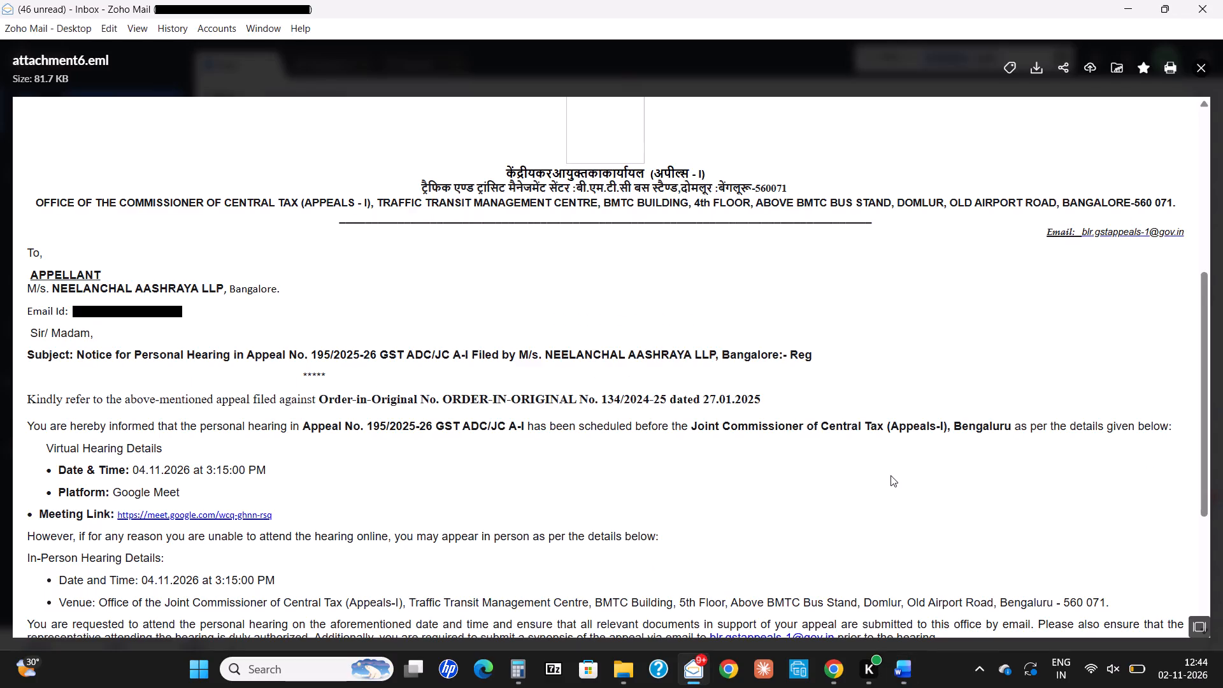
key(alt+Tab)
key(BackSpace)
key(BackSpace)
key(BackSpace)
text(s-I))
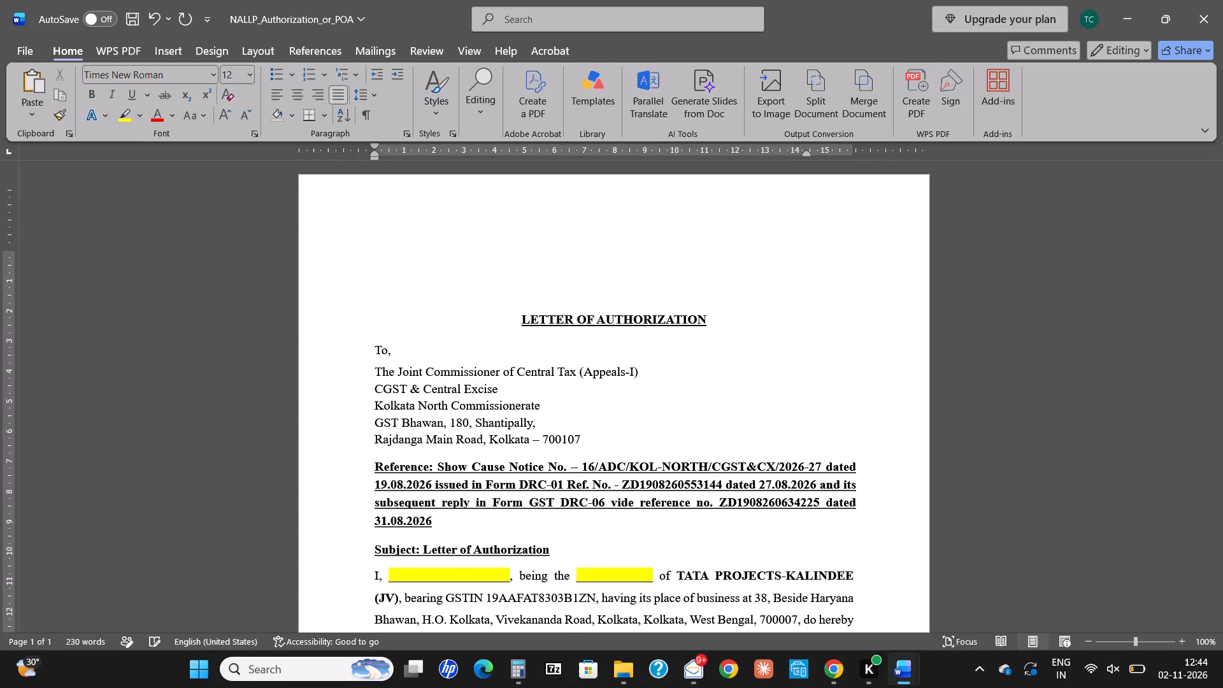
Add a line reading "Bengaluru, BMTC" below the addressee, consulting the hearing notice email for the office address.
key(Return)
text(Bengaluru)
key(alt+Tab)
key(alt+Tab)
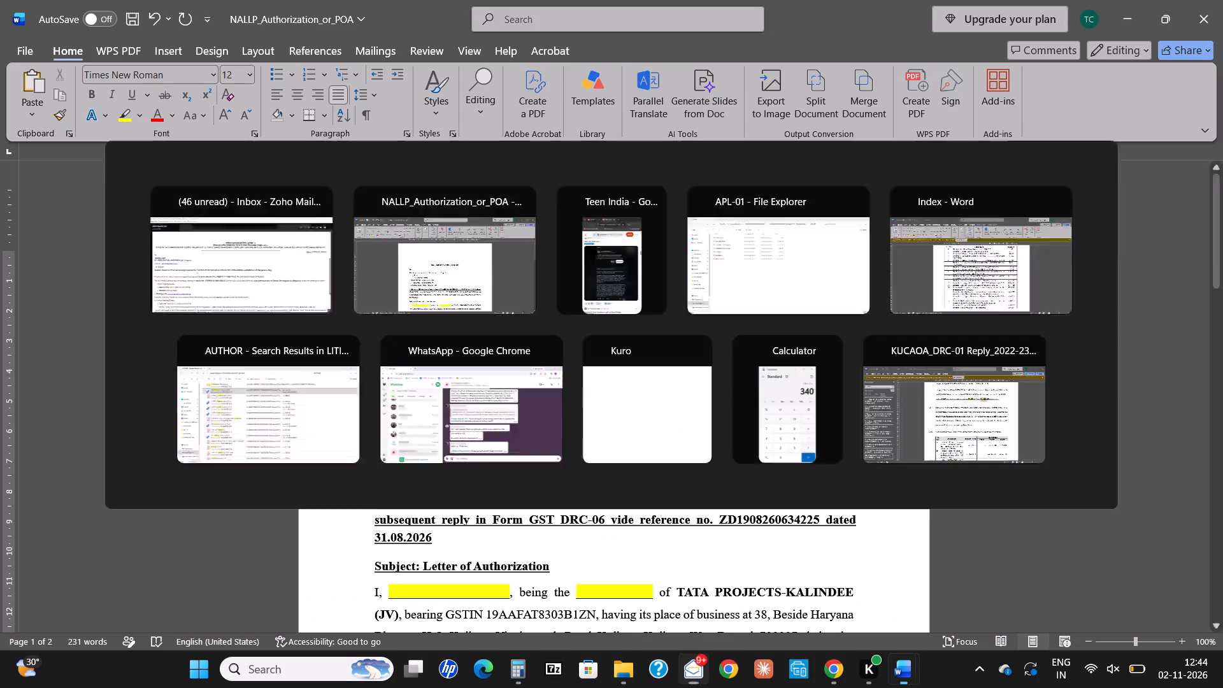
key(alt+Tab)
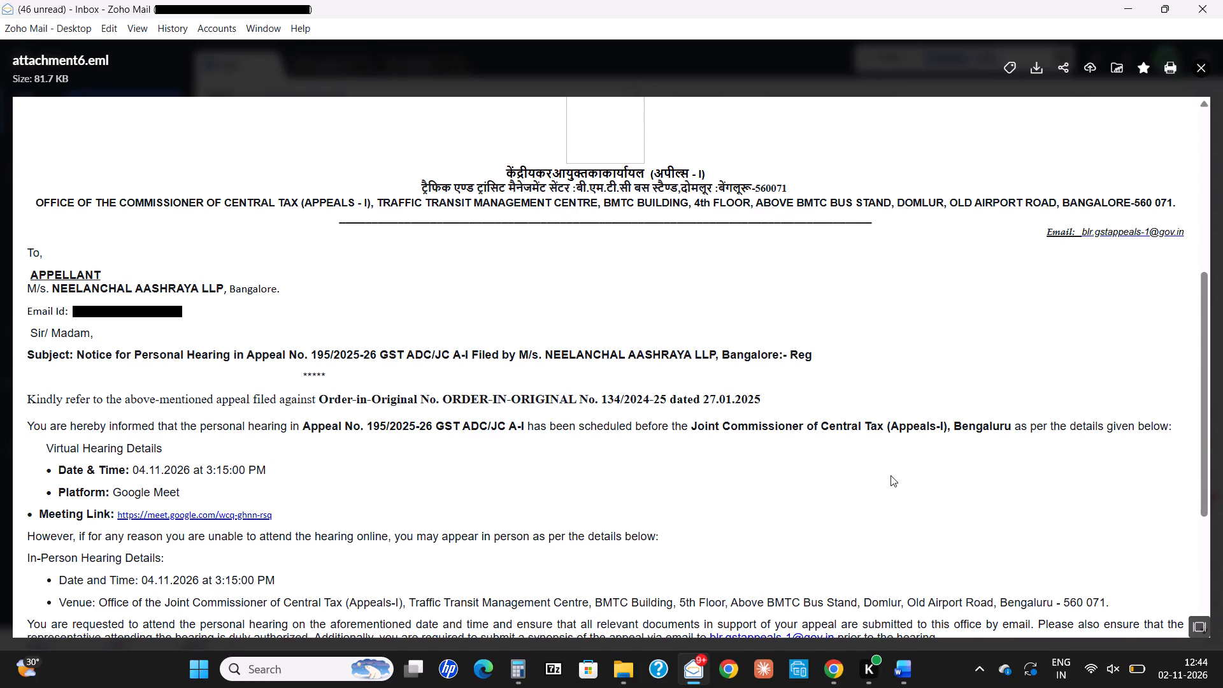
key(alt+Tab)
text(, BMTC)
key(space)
Cut the line below the addressee back to "Bengaluru", removing the BMTC text.
key(BackSpace)
key(BackSpace)
key(BackSpace)
key(BackSpace)
key(BackSpace)
key(BackSpace)
key(BackSpace)
key(BackSpace)
key(BackSpace)
key(BackSpace)
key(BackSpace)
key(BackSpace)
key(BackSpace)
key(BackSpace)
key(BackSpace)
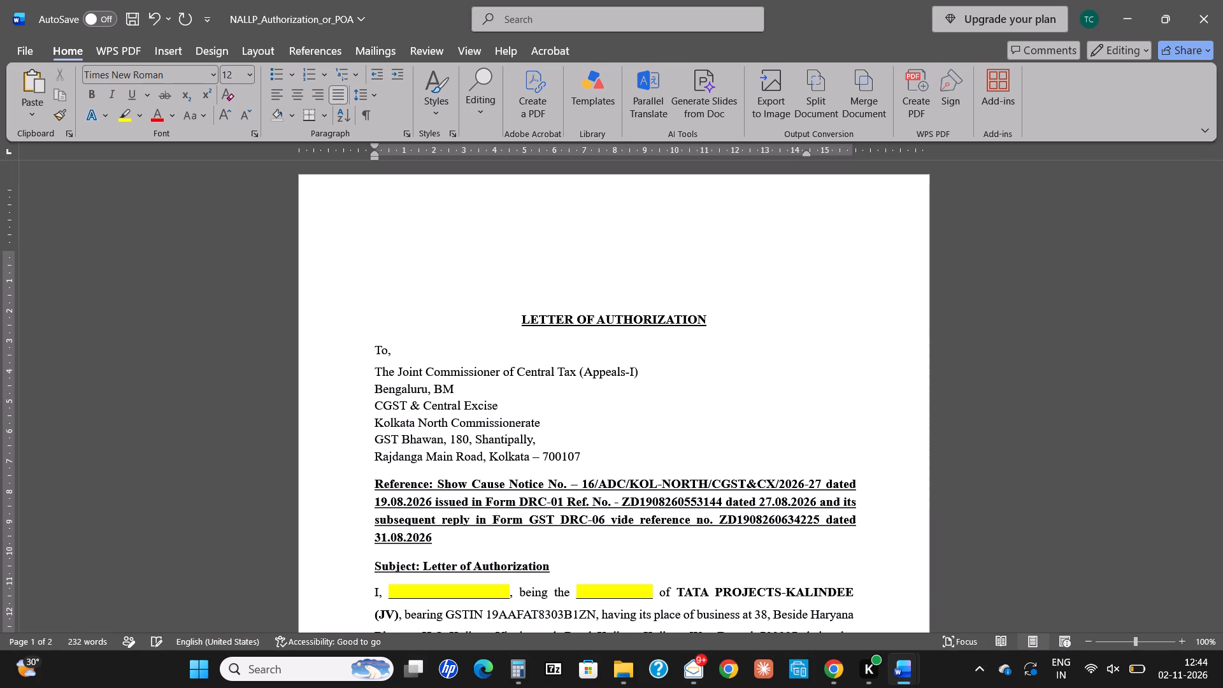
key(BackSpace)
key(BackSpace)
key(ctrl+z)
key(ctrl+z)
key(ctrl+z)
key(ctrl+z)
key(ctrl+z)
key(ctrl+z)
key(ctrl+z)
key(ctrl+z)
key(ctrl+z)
Join "Bengaluru" to the end of the addressee line, separated by a comma and a space.
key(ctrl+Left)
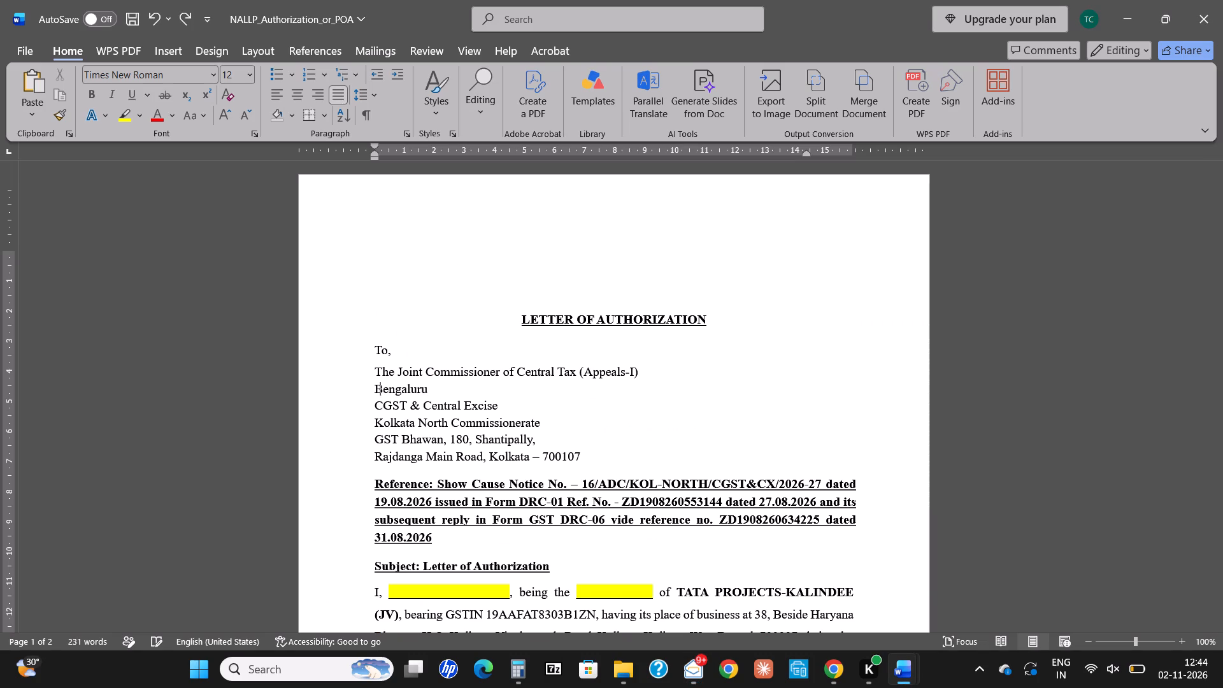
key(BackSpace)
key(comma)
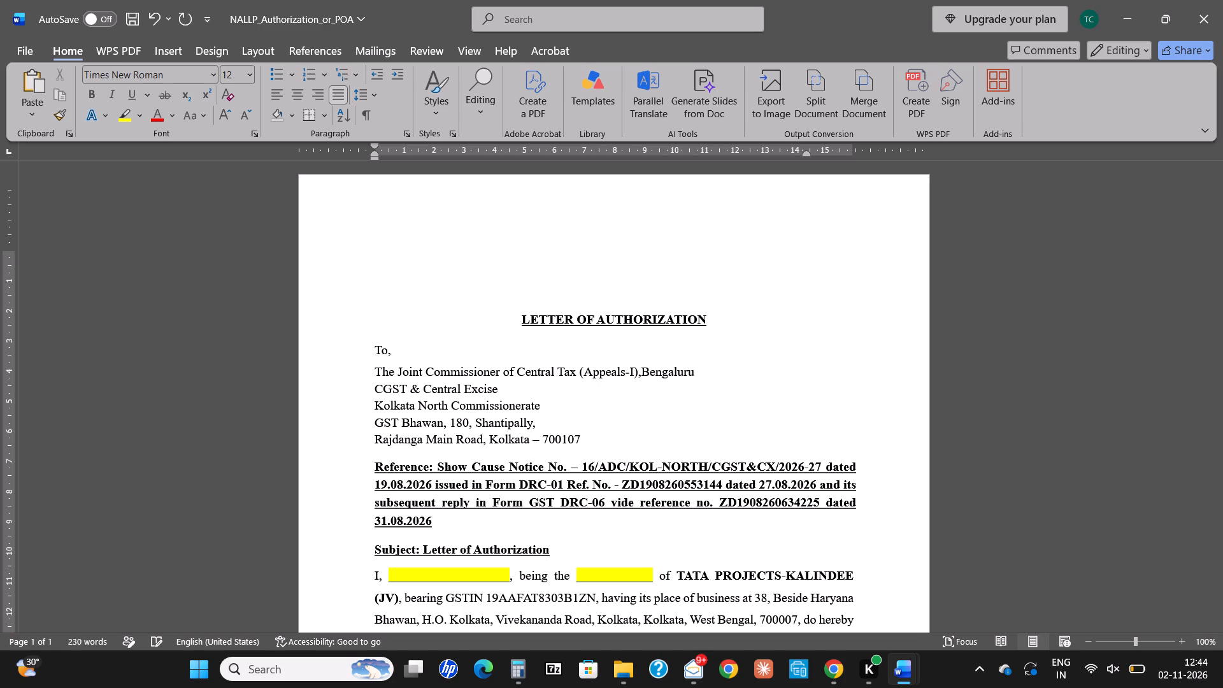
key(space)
Replace the "CGST & Central Excise" line with "BMTC Building,", checking the address in the hearing notice email.
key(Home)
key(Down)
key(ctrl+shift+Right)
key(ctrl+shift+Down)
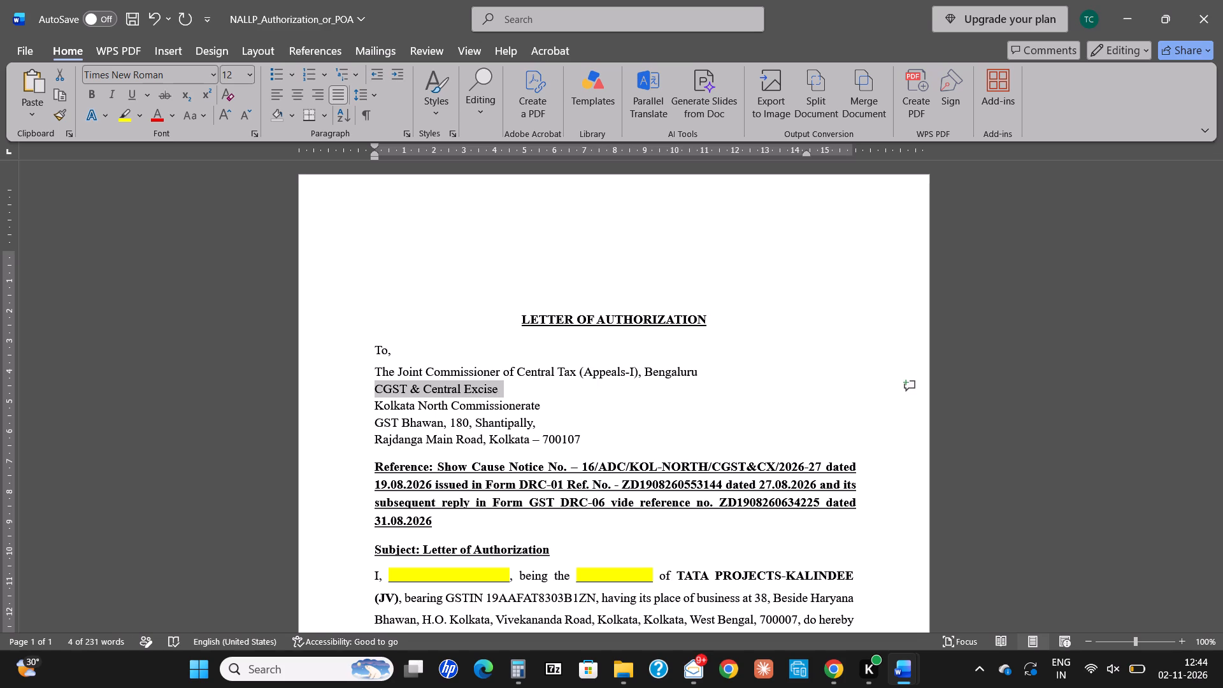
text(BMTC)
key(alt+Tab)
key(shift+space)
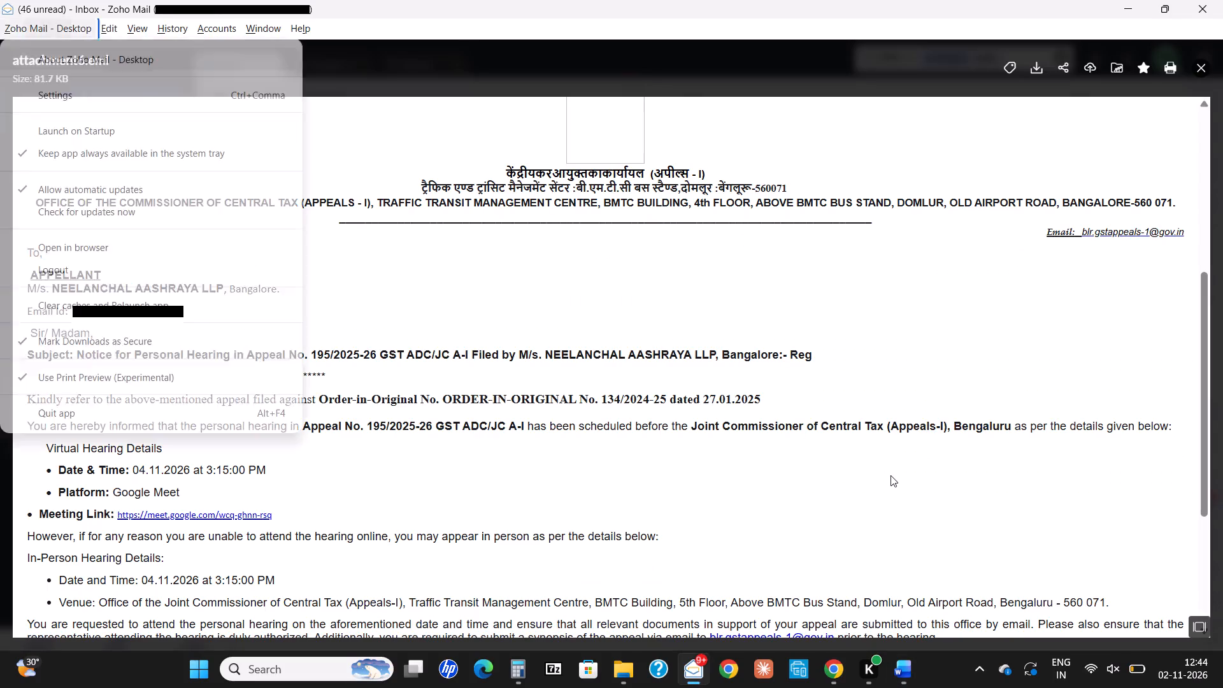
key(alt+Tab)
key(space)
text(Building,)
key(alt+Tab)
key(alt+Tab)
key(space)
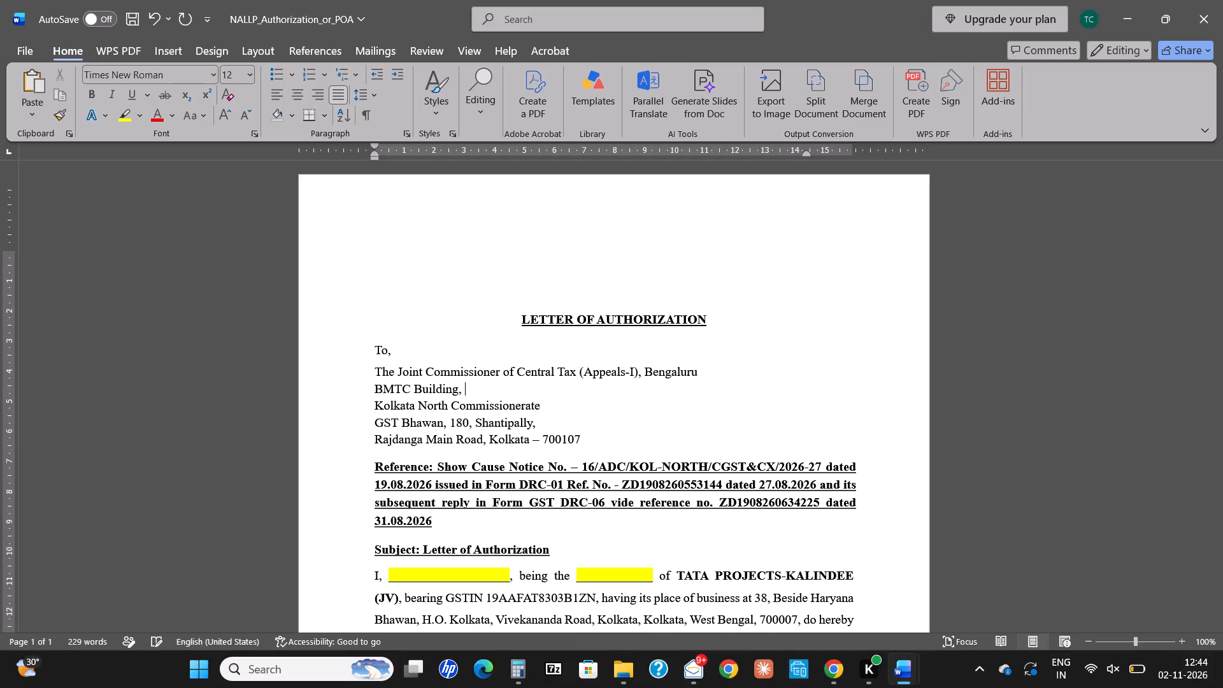
Extend the BMTC Building line with "4th Floor,", checking it against the hearing notice email.
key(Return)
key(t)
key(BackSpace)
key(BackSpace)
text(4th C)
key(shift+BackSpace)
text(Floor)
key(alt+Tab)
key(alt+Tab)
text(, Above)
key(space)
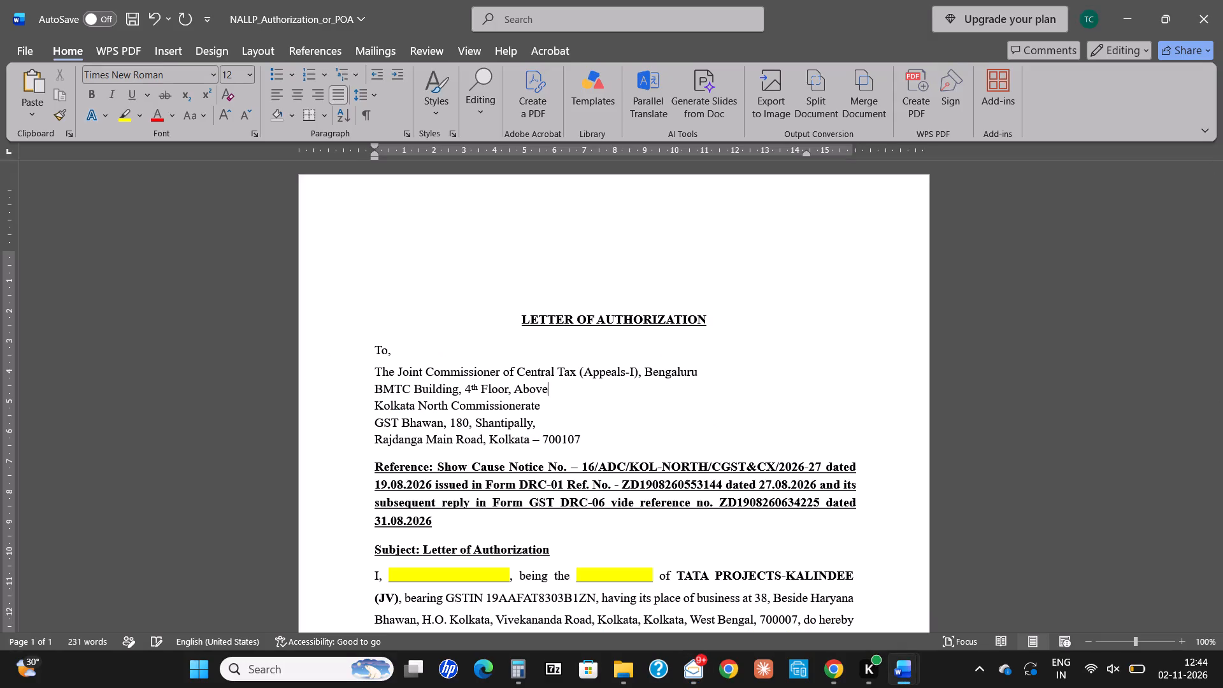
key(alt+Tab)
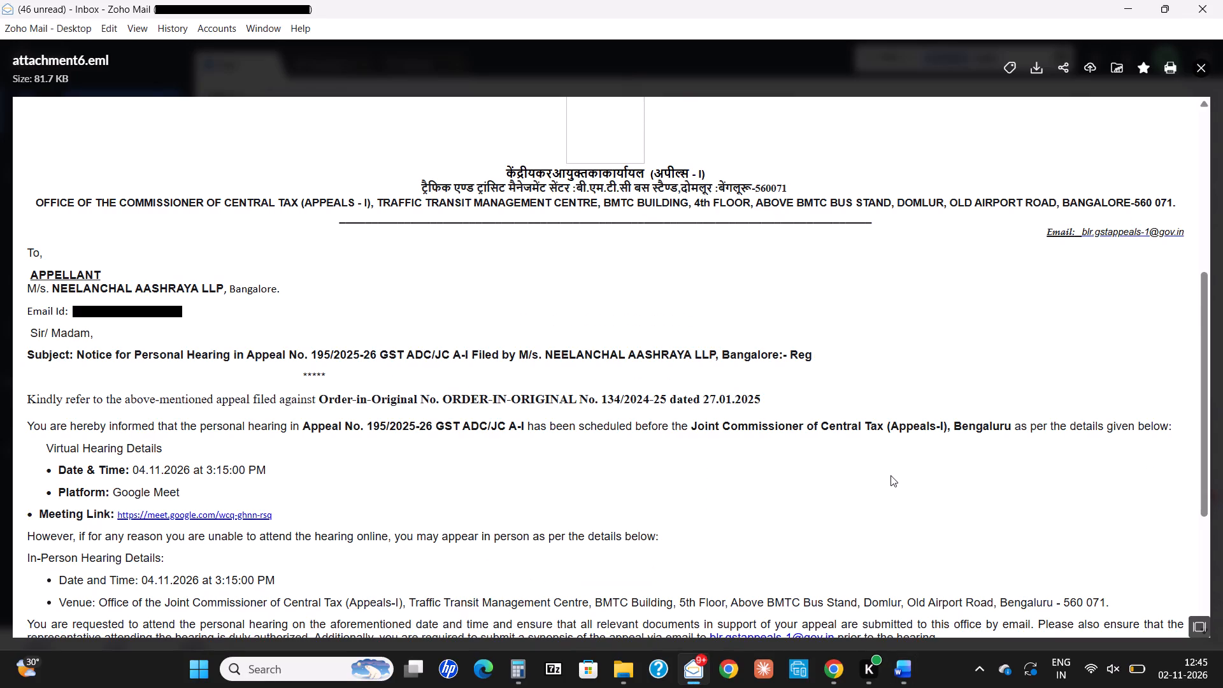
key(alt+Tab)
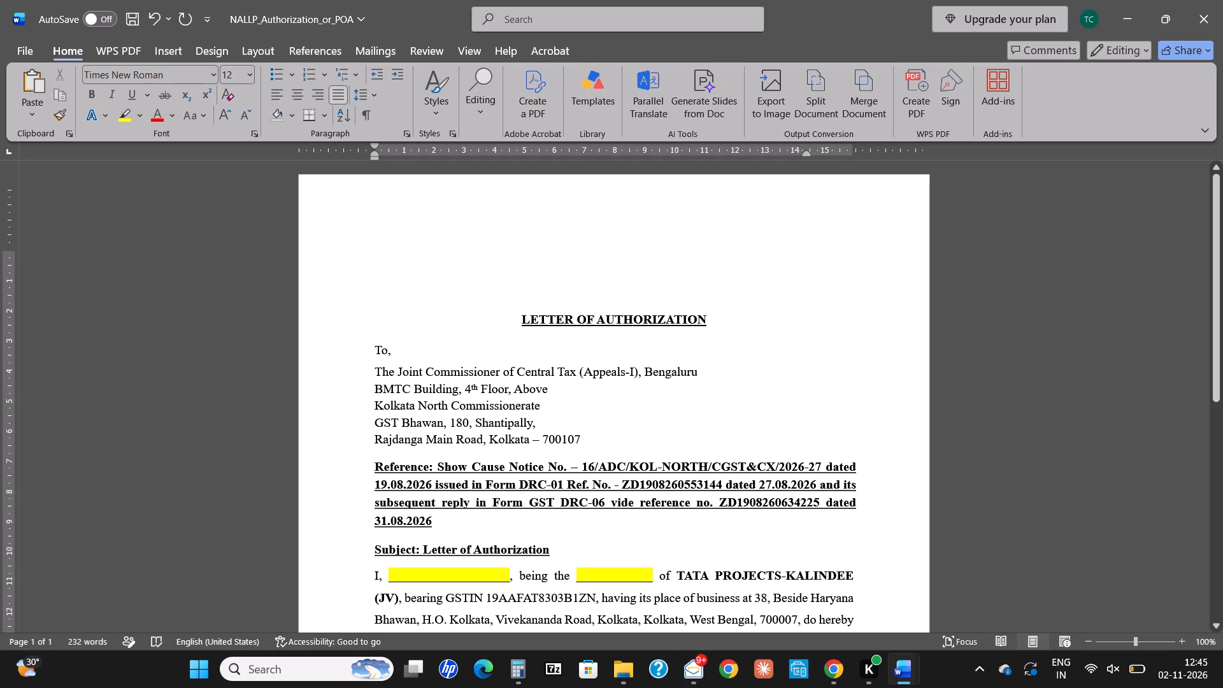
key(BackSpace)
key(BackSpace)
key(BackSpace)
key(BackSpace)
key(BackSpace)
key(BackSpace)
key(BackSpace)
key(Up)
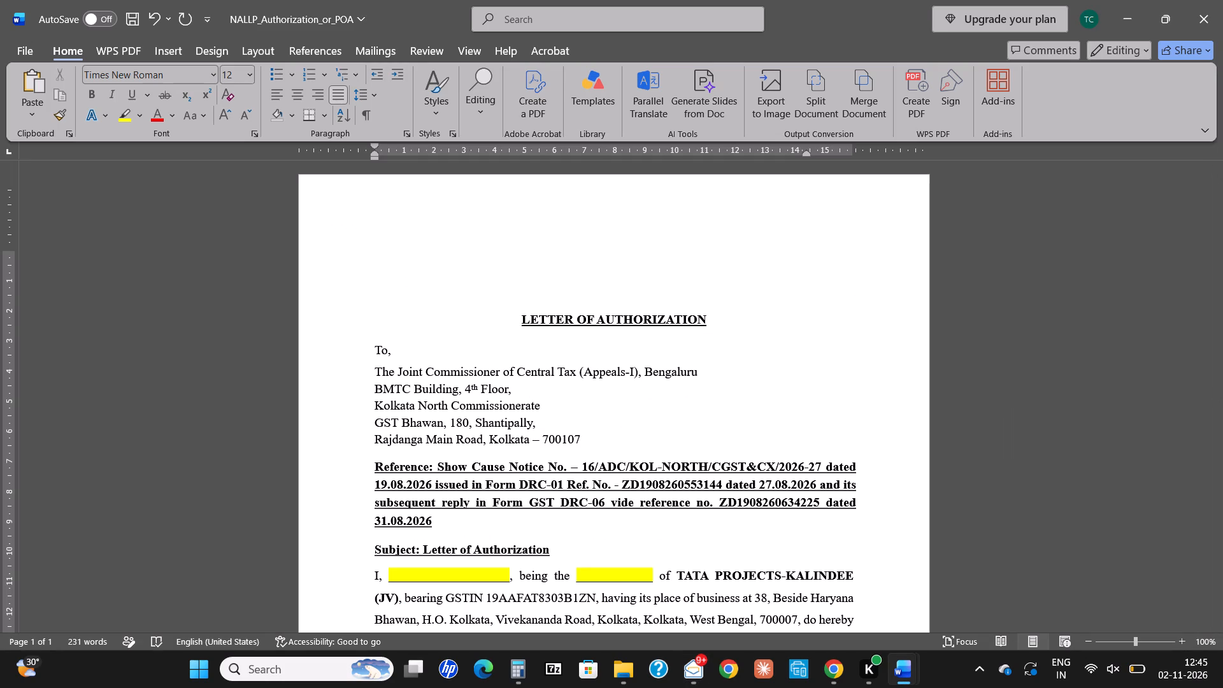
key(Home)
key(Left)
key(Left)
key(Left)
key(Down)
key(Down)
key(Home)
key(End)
Complete the BMTC Building line with "Above BMTC Bus Stand,", consulting the hearing notice email for the wording.
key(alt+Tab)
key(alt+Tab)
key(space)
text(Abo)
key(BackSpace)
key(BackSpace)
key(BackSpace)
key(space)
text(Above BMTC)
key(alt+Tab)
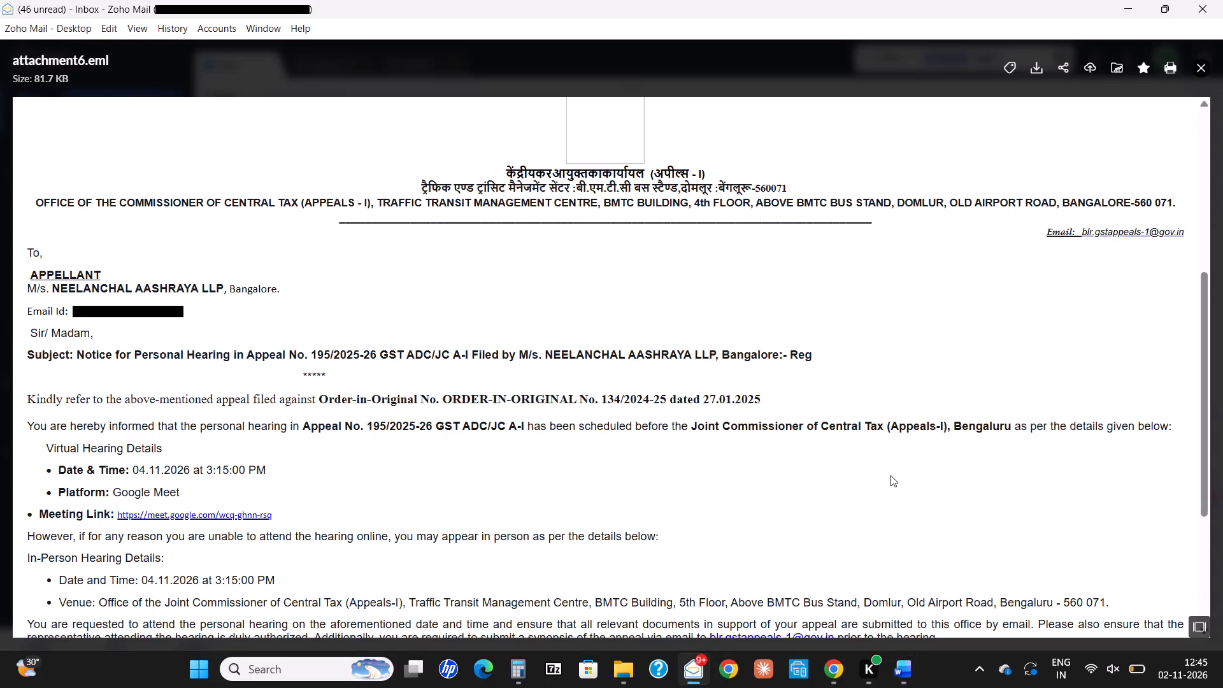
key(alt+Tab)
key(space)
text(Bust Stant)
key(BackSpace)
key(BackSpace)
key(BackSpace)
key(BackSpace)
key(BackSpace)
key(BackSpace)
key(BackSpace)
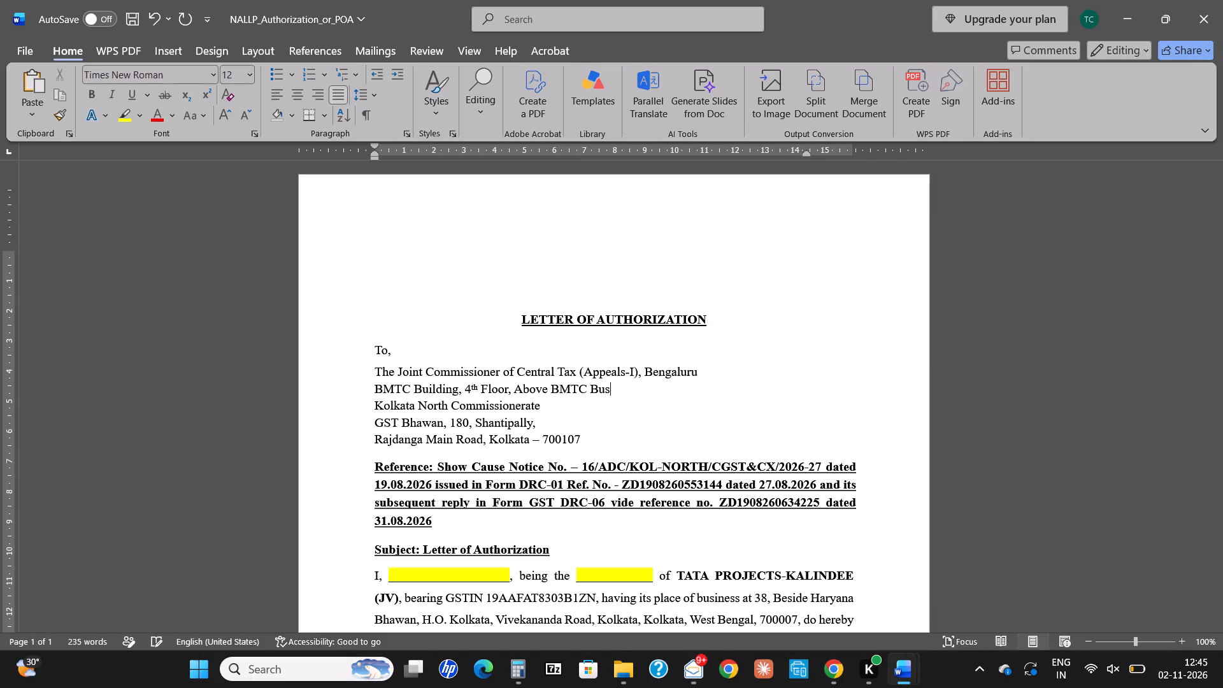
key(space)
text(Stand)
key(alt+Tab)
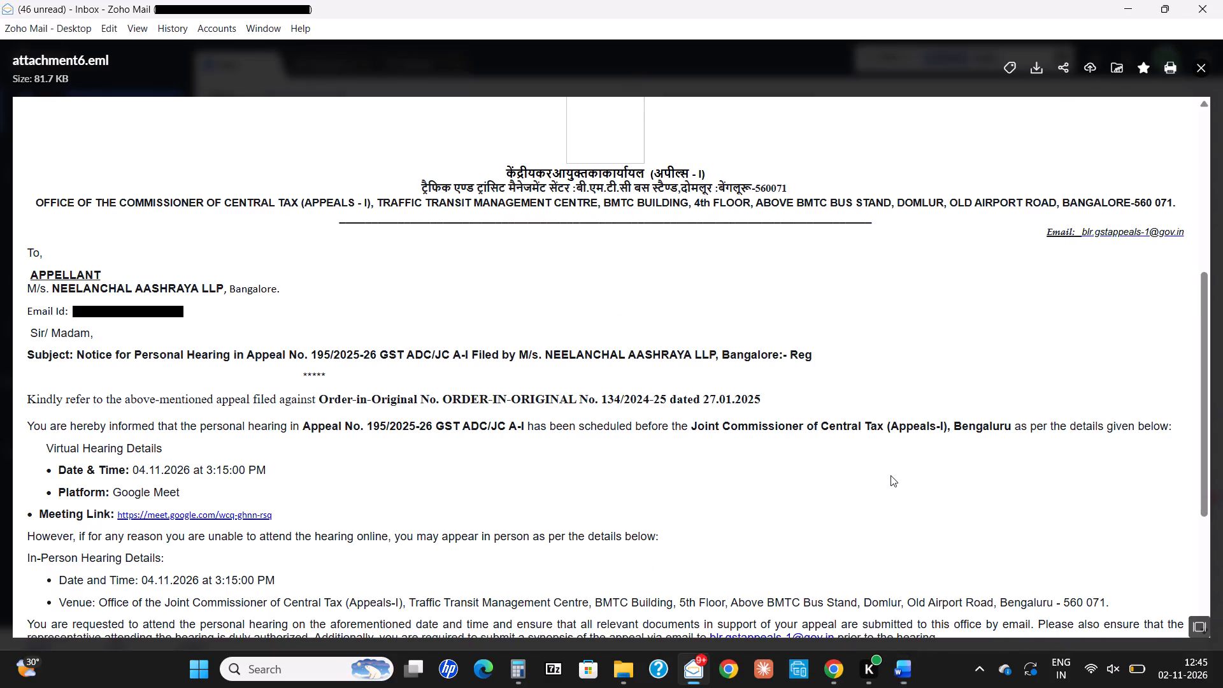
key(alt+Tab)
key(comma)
Start a new address line reading "Domlur, Old Airport Road", checking the hearing notice email.
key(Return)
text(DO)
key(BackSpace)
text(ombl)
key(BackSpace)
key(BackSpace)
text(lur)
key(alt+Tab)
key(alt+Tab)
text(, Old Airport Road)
Finish the Domlur address line with ", Bangalore - 560071", taking the city and PIN code from the hearing notice email.
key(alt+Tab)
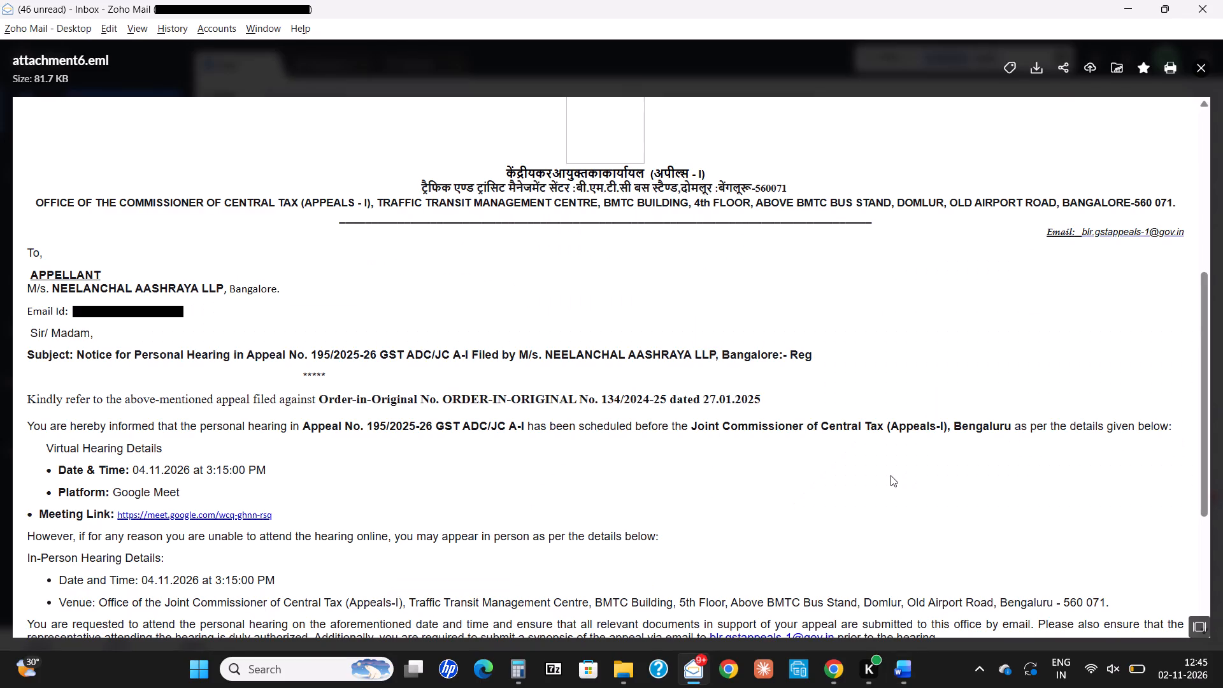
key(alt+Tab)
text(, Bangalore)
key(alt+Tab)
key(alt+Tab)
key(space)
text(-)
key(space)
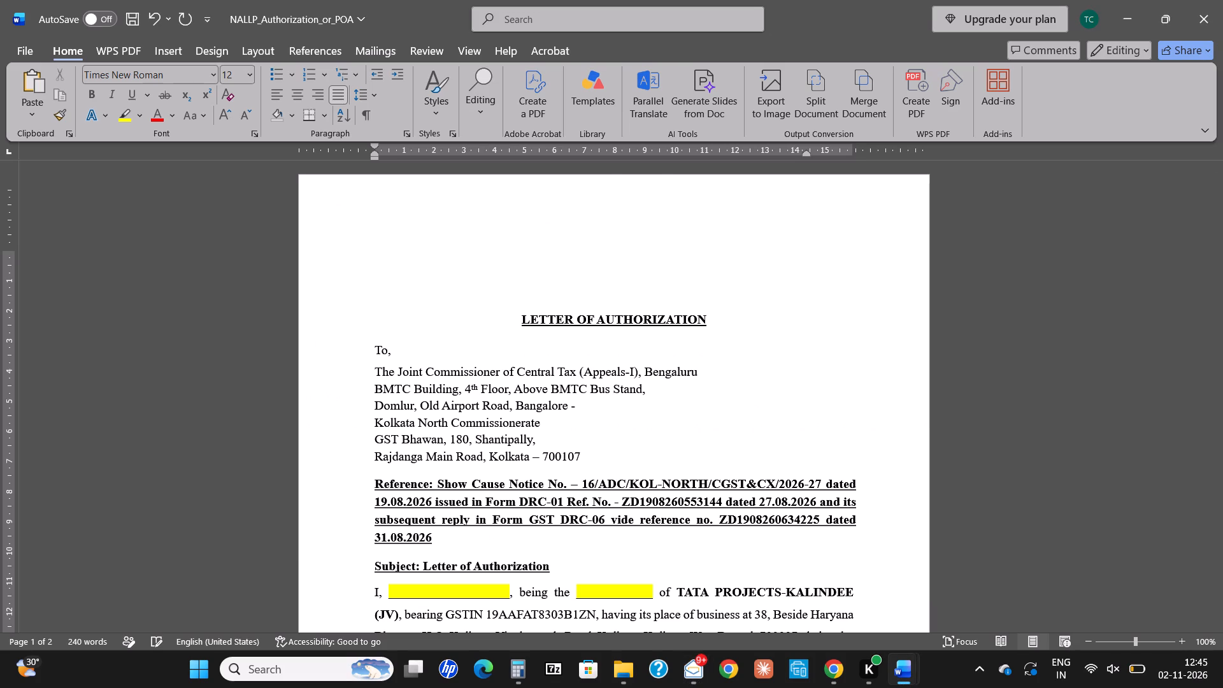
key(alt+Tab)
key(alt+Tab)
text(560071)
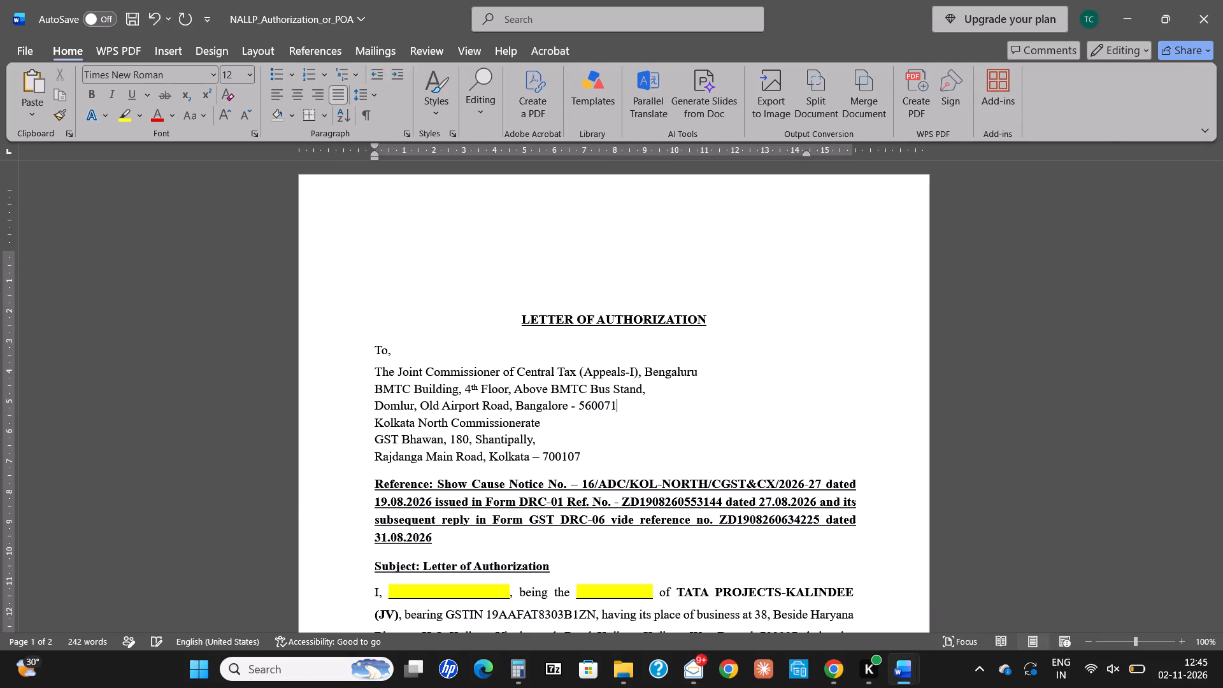
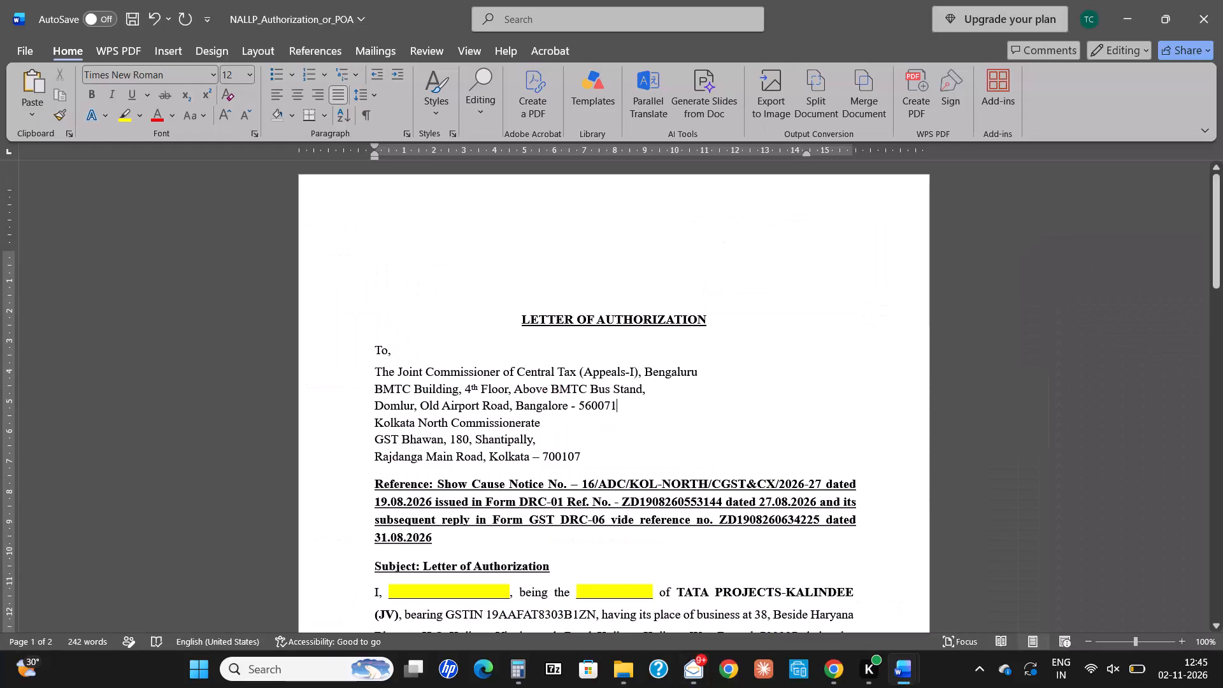
Delete the three leftover Kolkata address lines, from "Kolkata North Commissionerate" through "Rajdanga Main Road, Kolkata – 700107".
key(Right)
key(shift+Up)
key(shift+Up)
key(shift+Up)
key(shift+Down)
key(shift+Down)
key(shift+Down)
key(shift+Down)
key(shift+Down)
key(shift+Down)
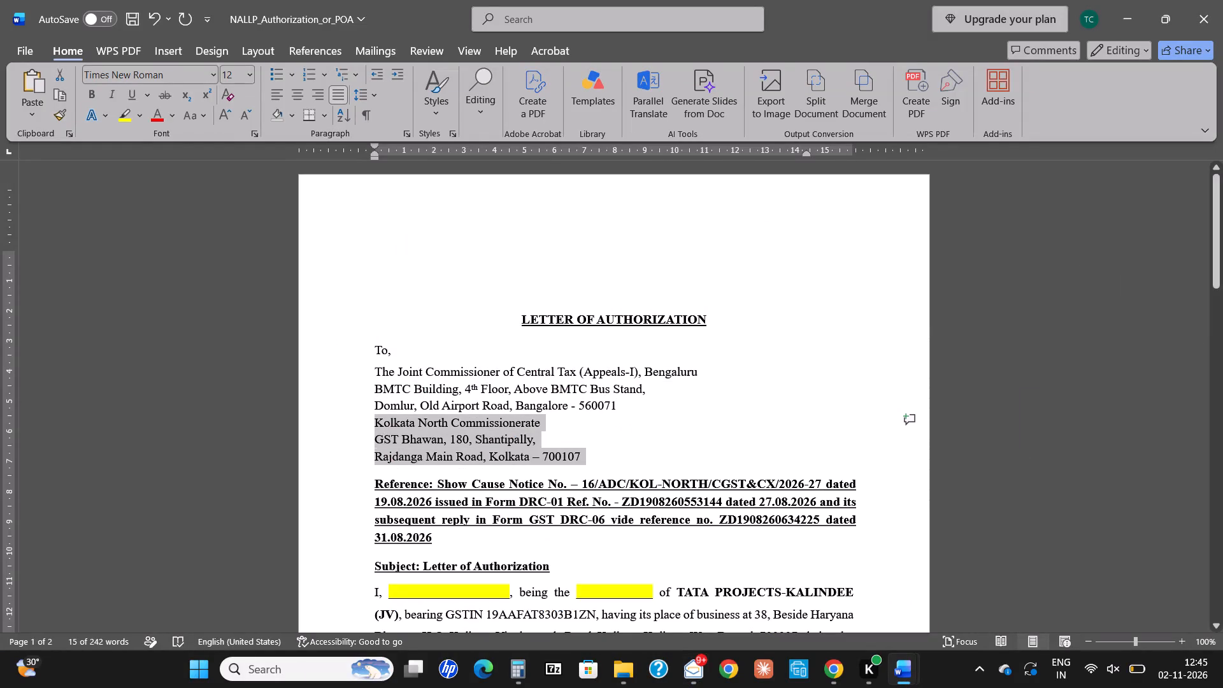
key(shift+Down)
key(shift+Up)
key(Delete)
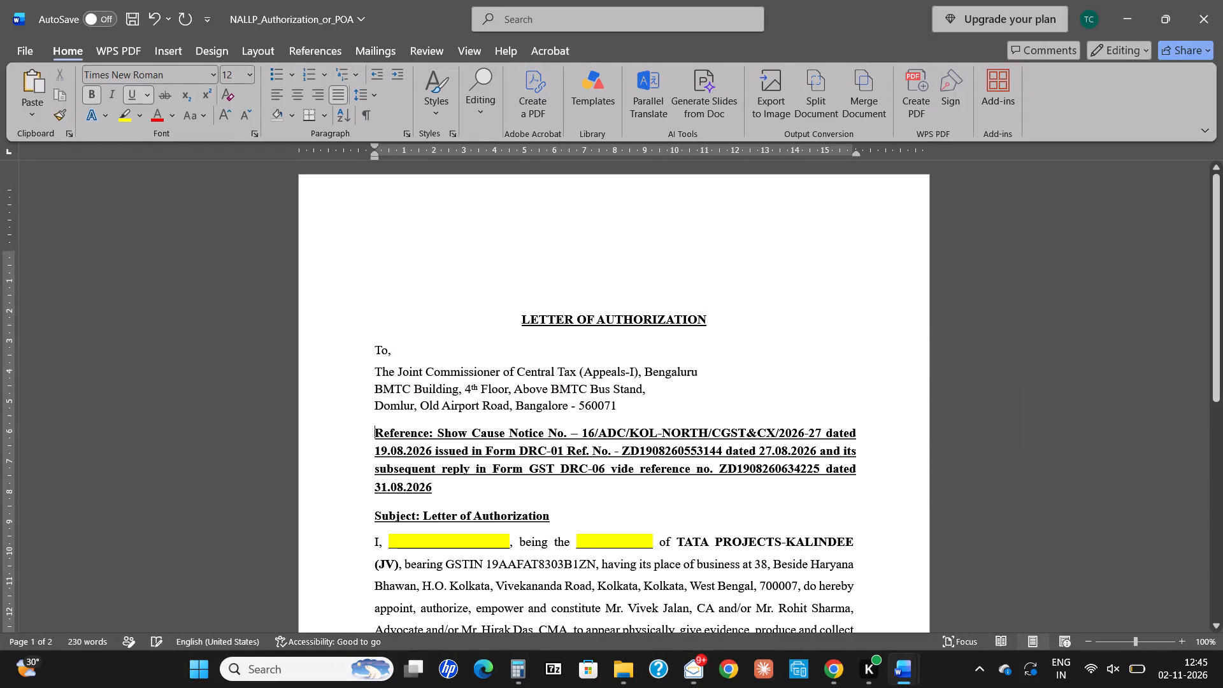
Insert a blank line between the address block and the Reference paragraph.
key(Return)
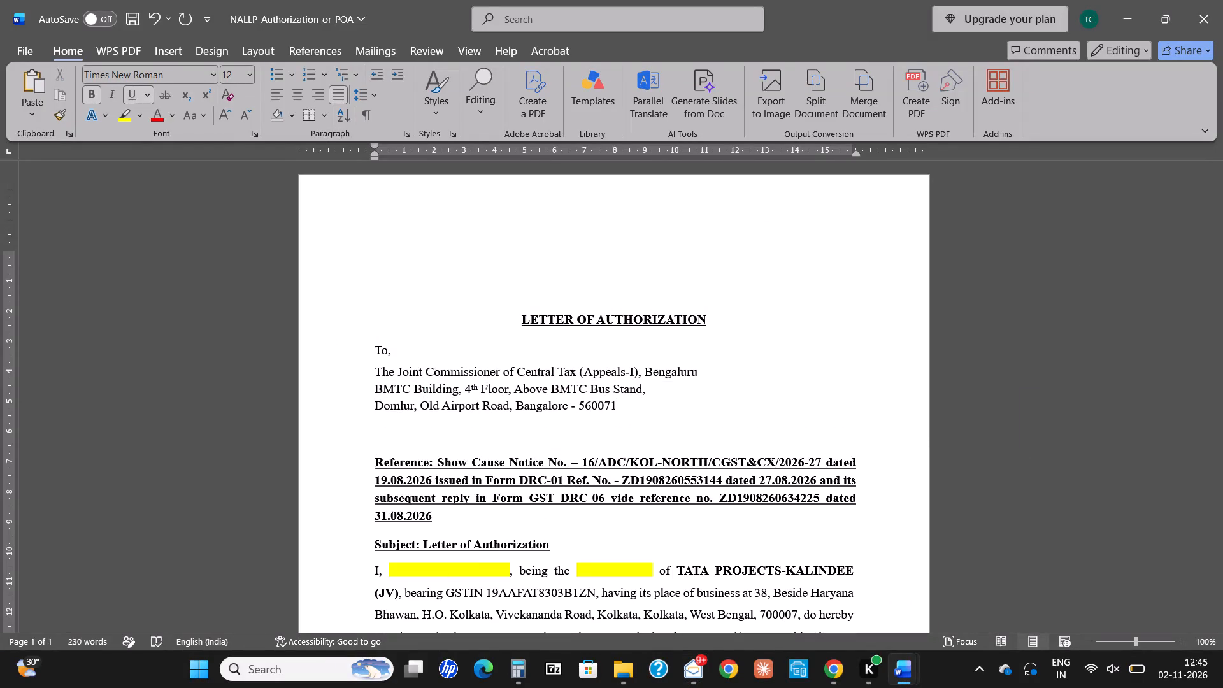
key(Page_Down)
key(Up)
key(Page_Up)
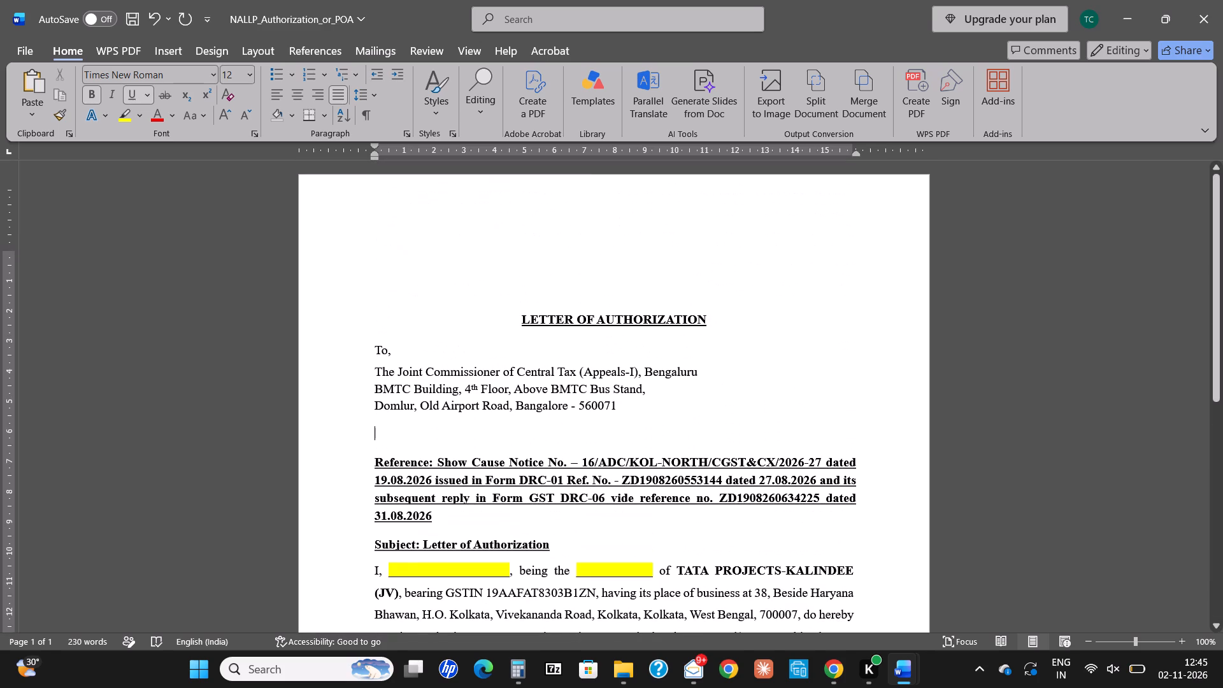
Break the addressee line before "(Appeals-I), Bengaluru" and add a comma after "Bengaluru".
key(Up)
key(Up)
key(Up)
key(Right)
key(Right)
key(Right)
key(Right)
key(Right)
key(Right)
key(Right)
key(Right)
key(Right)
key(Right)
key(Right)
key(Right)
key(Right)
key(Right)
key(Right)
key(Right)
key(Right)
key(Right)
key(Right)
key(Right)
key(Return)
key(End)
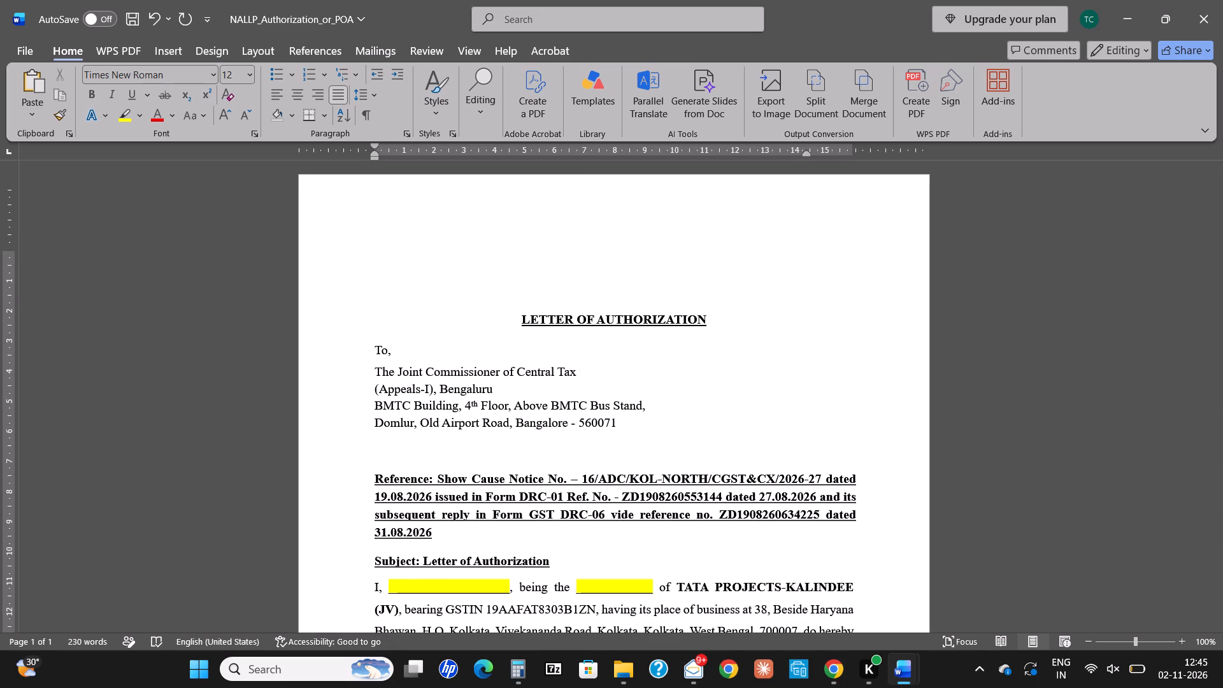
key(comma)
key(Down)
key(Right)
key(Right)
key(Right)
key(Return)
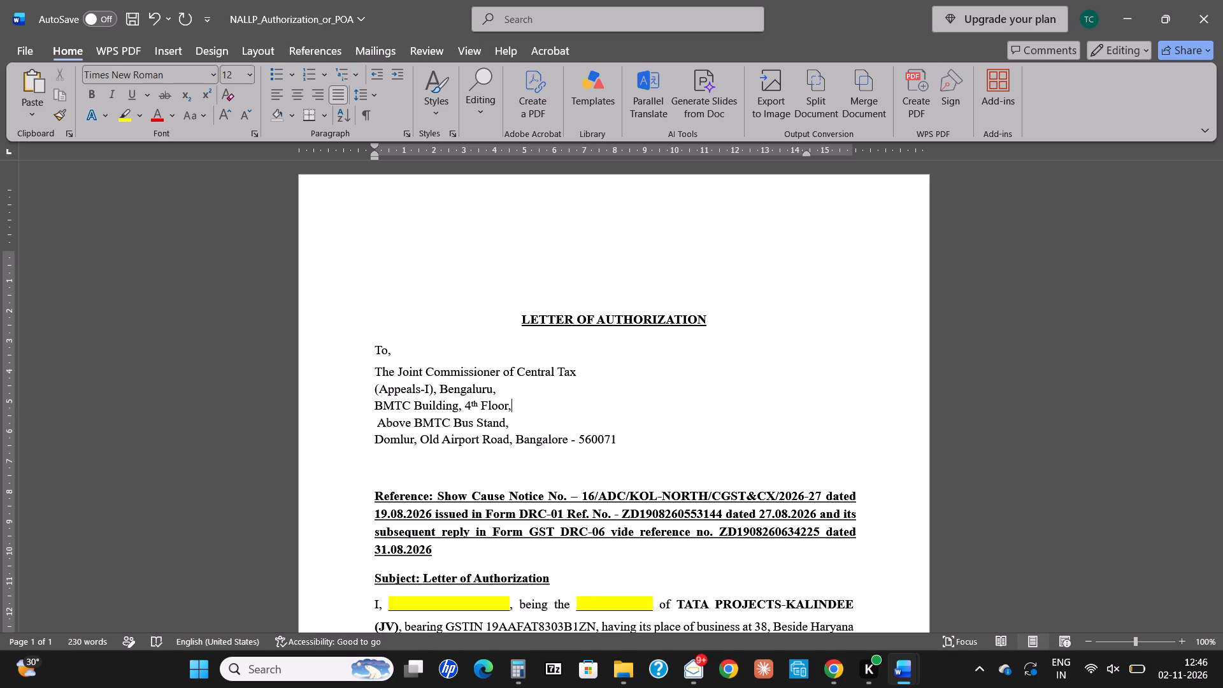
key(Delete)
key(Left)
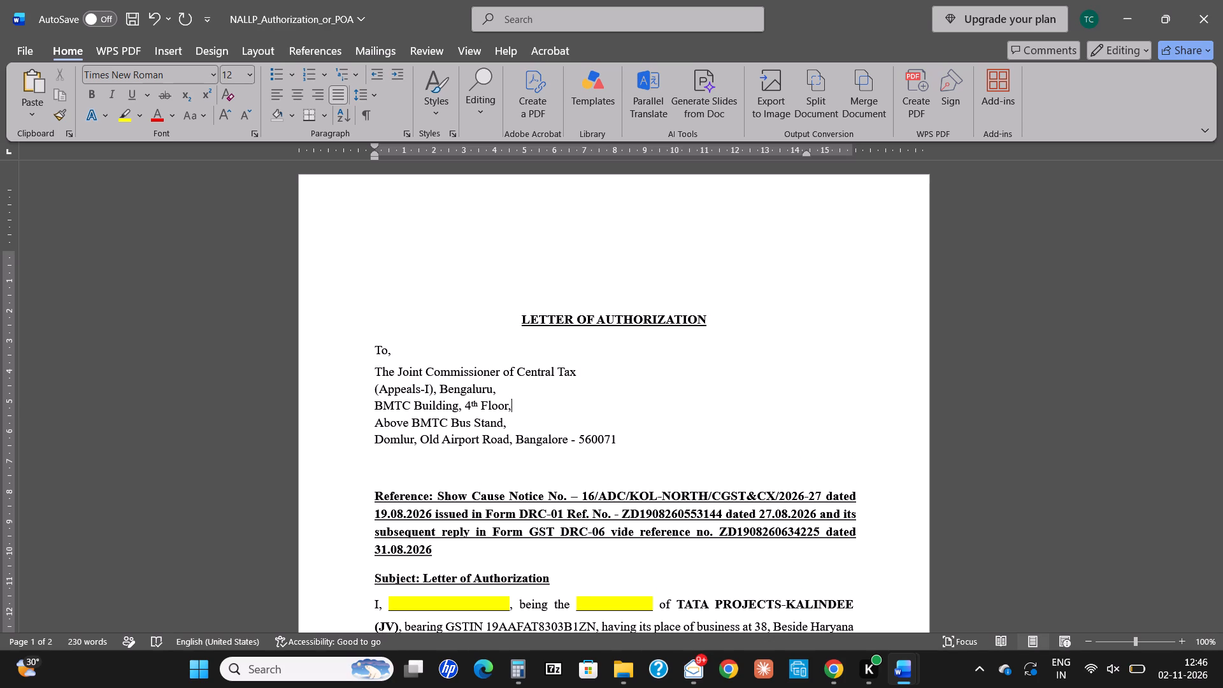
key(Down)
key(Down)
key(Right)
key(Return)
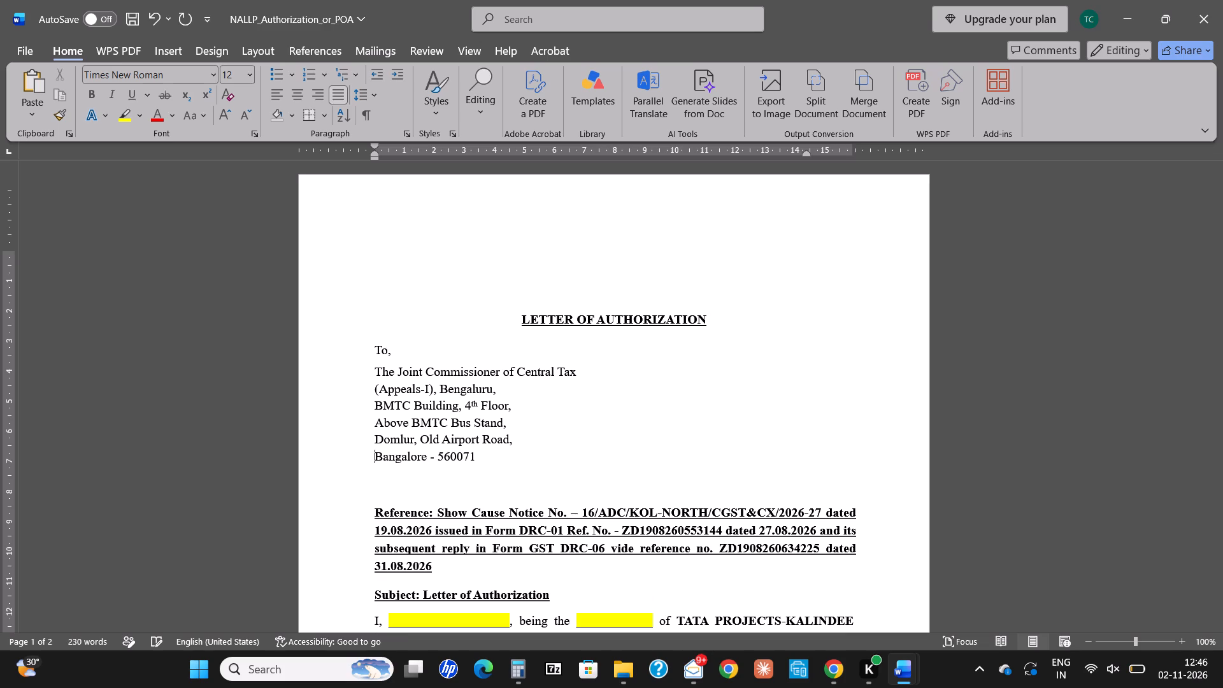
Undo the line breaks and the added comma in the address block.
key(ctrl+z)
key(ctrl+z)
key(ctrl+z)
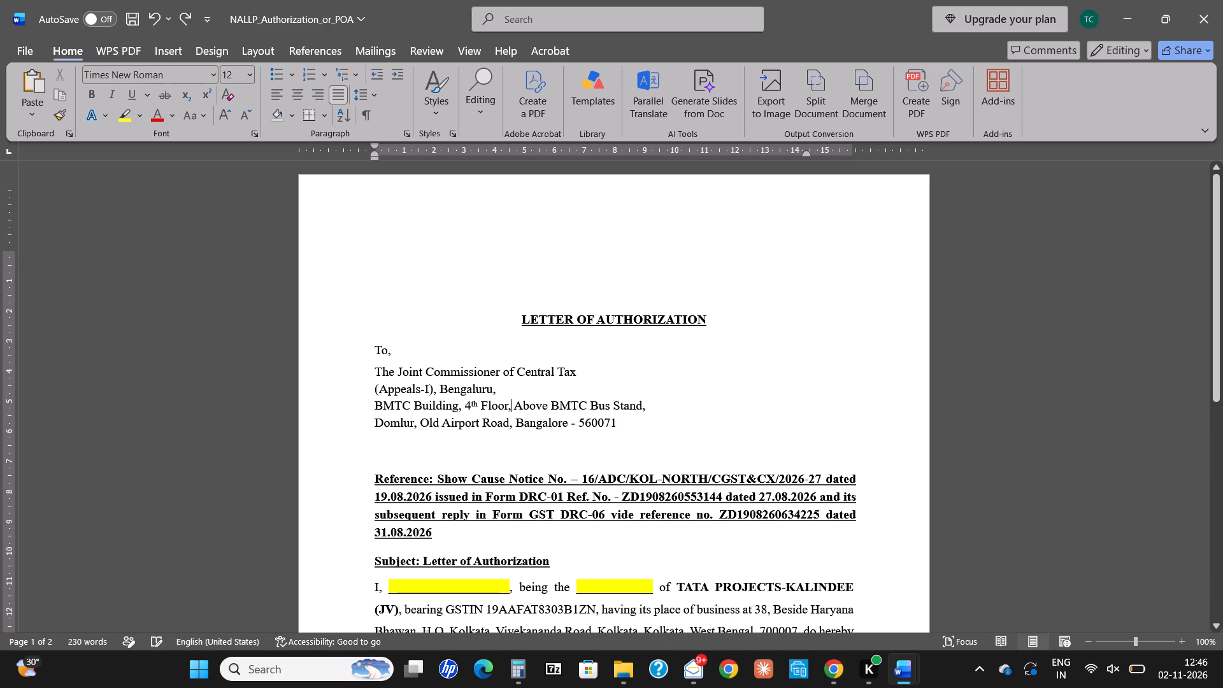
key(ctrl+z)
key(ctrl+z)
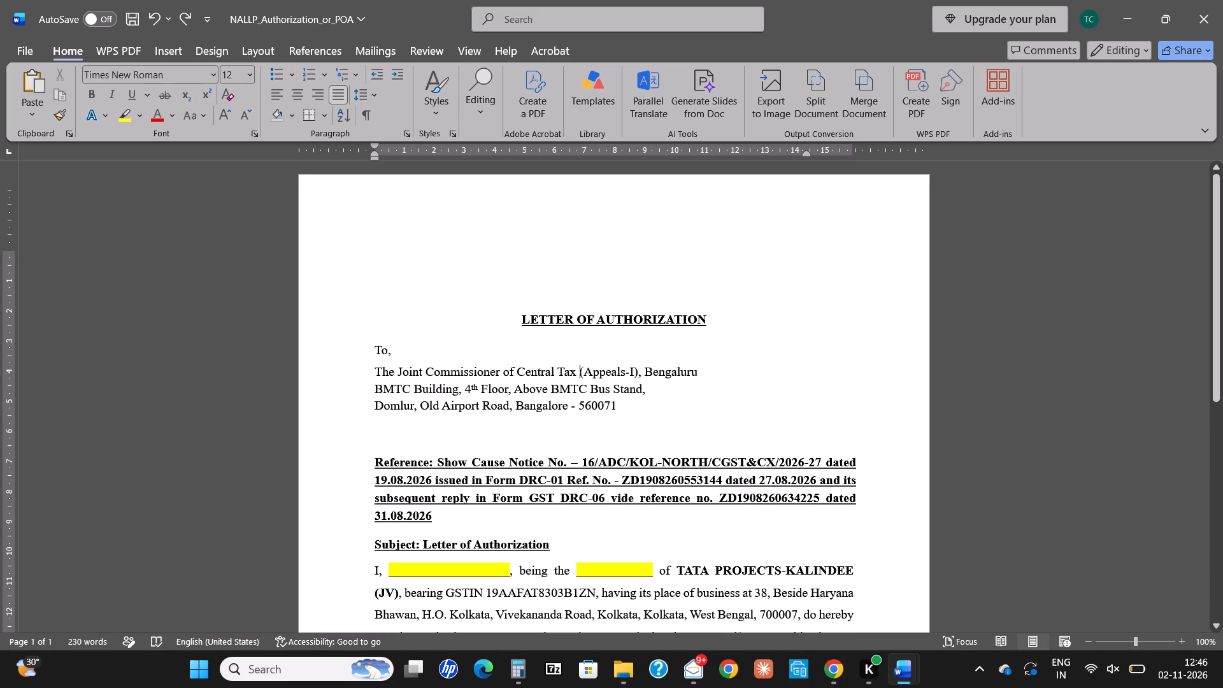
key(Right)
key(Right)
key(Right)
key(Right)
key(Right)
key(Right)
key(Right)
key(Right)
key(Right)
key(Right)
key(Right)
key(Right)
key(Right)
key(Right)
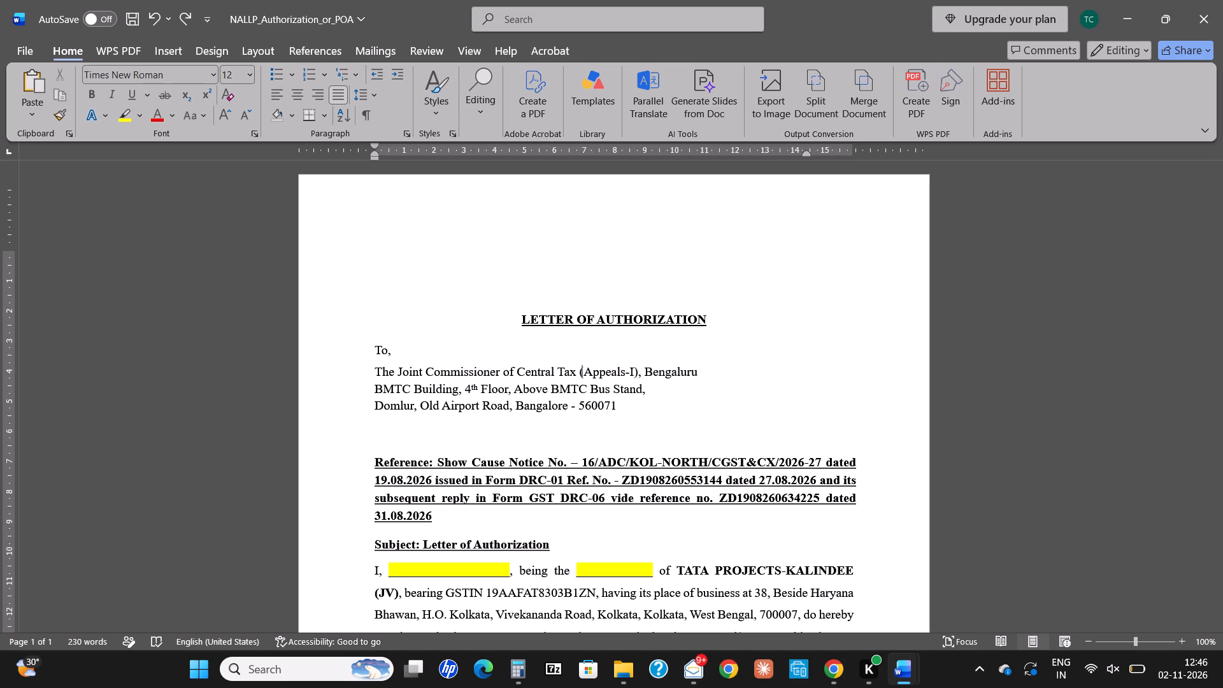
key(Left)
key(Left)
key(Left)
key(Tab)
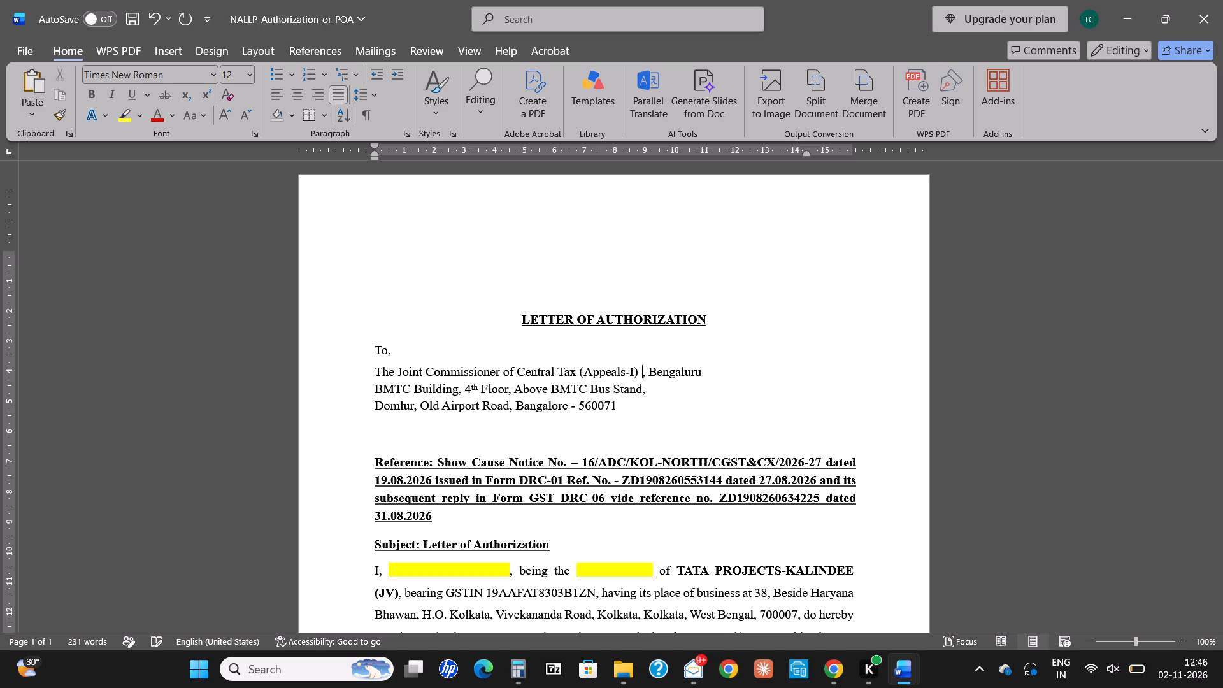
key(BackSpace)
Consult the hearing notice email for the addressee's title, and move "(Appeals-I), Bengaluru" onto its own line in the letter.
key(alt+Tab)
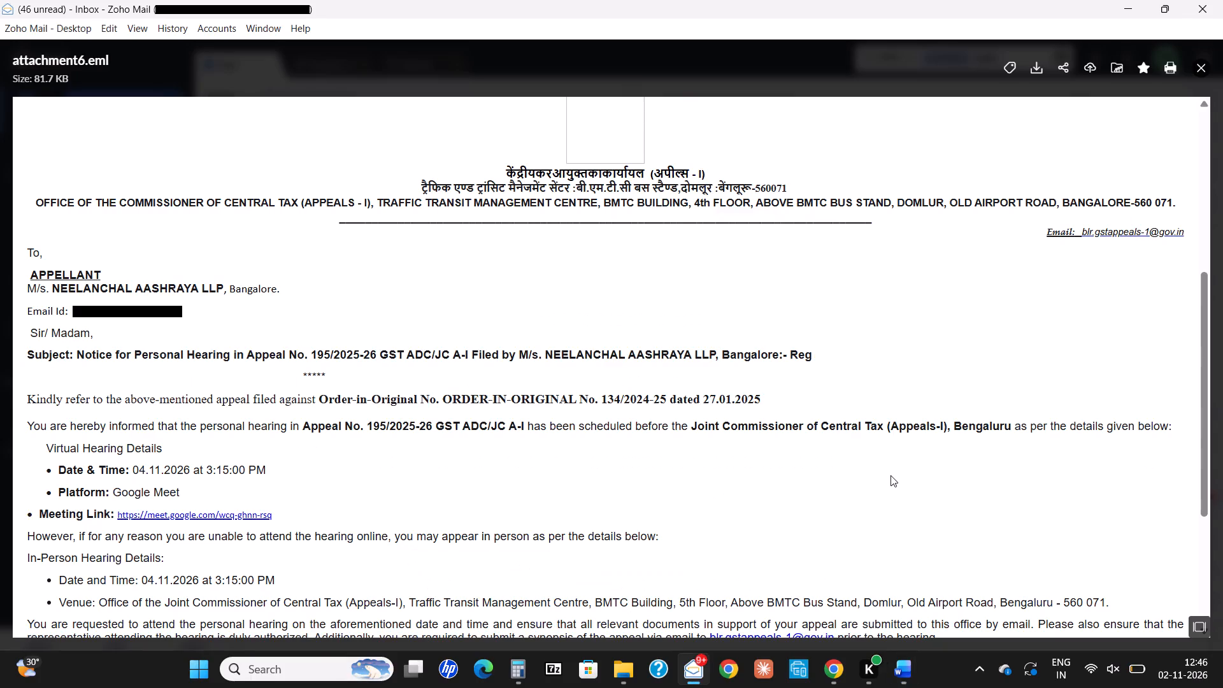
key(alt+Tab)
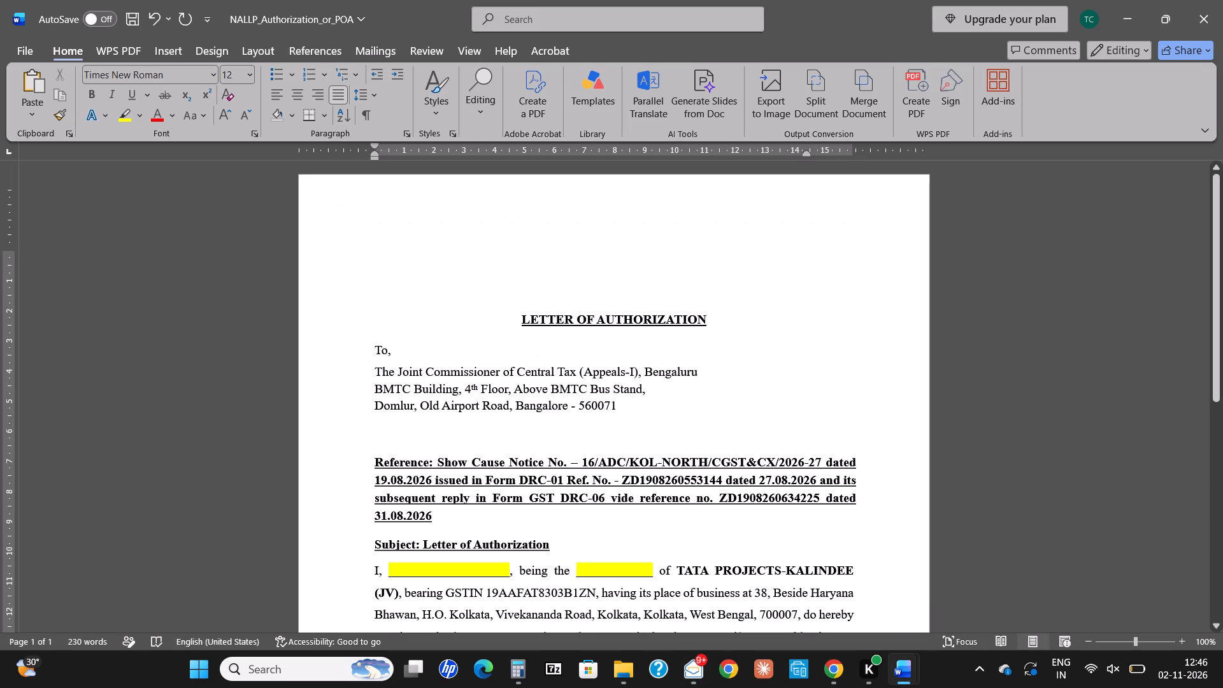
key(Right)
key(Right)
key(End)
key(Left)
key(Left)
key(Left)
key(Left)
key(Left)
key(Left)
key(Left)
key(Left)
key(Left)
key(Left)
key(Left)
key(Left)
key(Left)
key(Left)
key(Left)
key(Left)
key(Left)
key(Left)
key(Left)
key(Left)
key(Left)
key(Left)
key(Left)
key(Left)
key(Right)
key(Right)
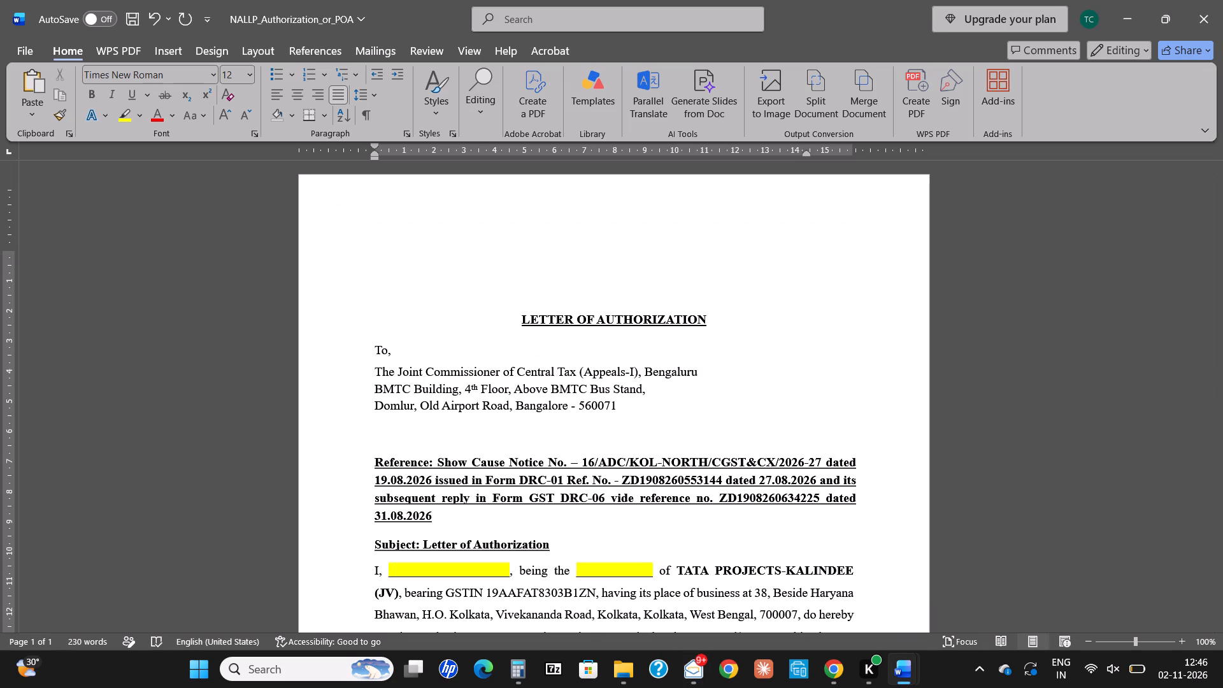
key(Return)
key(Down)
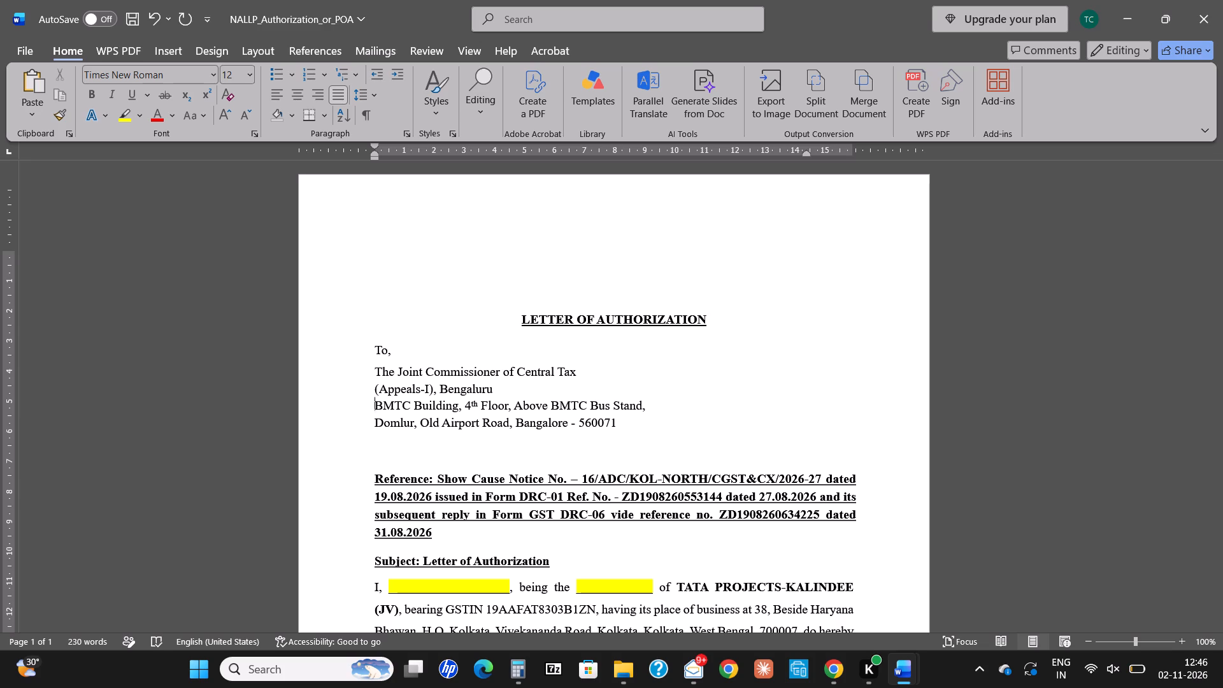
key(Right)
key(Right)
key(Right)
key(Right)
key(Right)
key(Right)
key(Right)
key(Right)
key(Right)
key(Right)
key(Right)
key(Right)
key(Right)
key(Right)
key(Right)
key(Right)
key(Right)
key(Right)
key(Right)
key(Right)
key(Return)
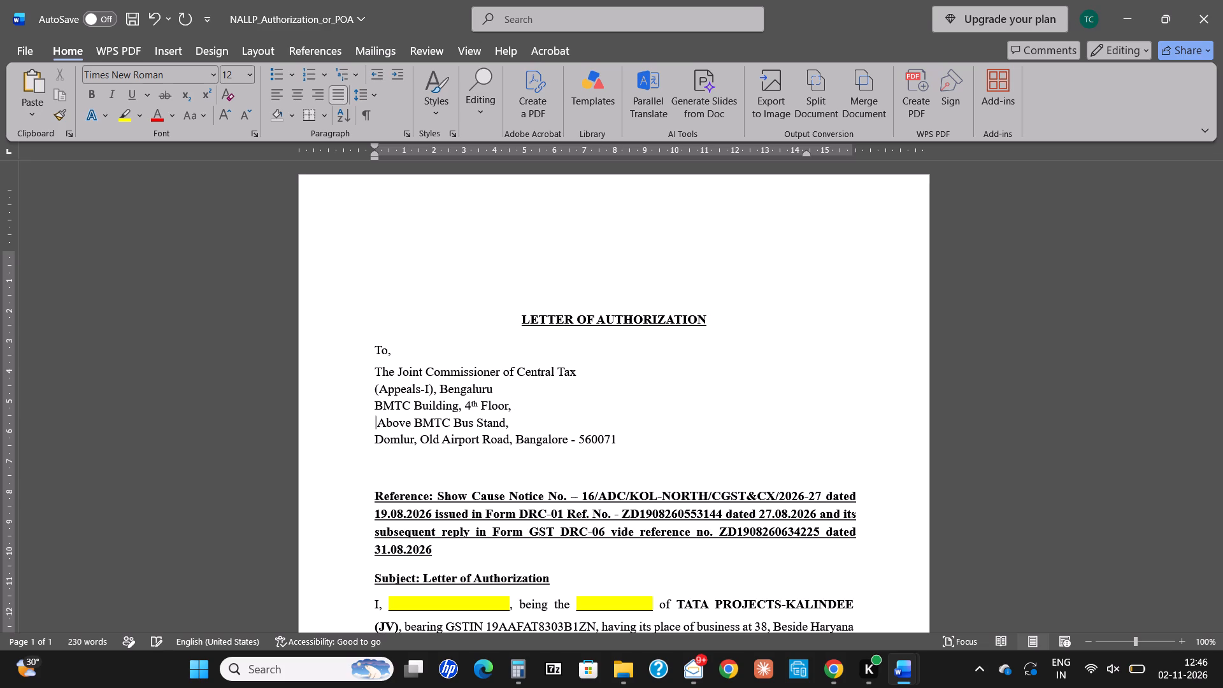
key(Delete)
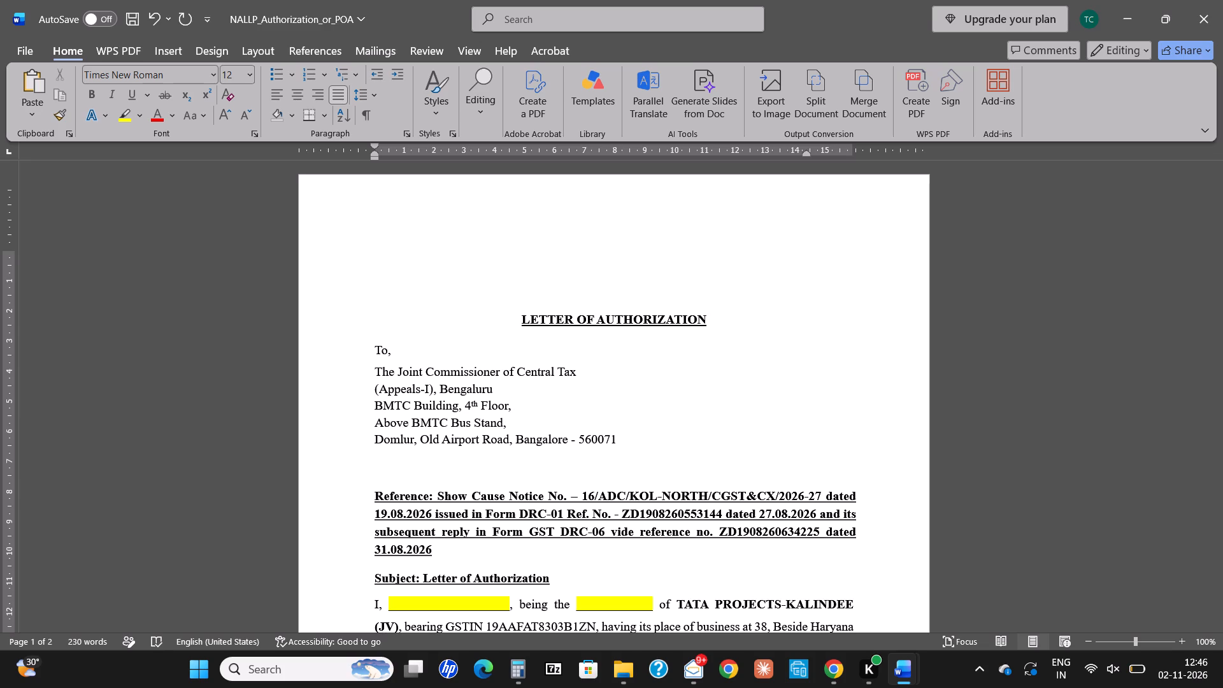
Move "Bangalore - 560071" onto its own line below "Domlur, Old Airport Road,".
key(Down)
key(Home)
key(End)
key(Left)
key(Left)
key(Left)
key(Left)
key(Left)
key(Left)
key(Left)
key(Left)
key(Left)
key(Left)
key(Left)
key(Left)
key(Left)
key(Left)
key(Left)
key(Left)
key(Left)
key(Left)
key(Left)
key(Right)
key(Return)
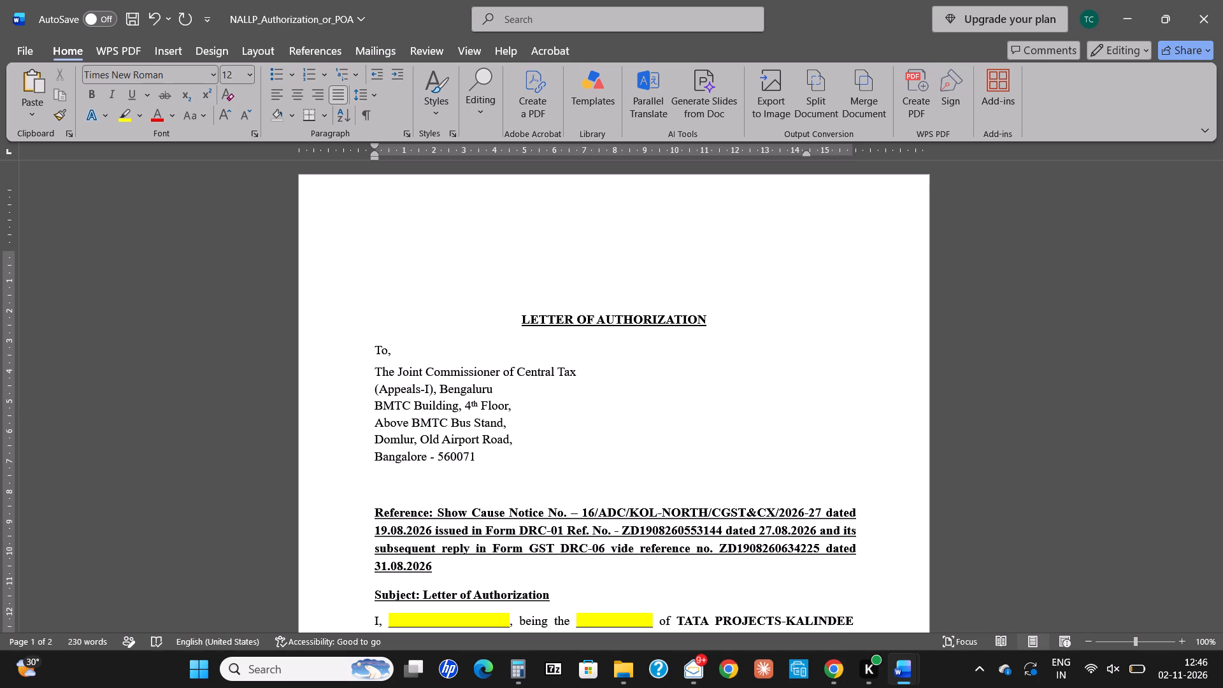
Switch to the hearing notice email in Zoho Mail and read it for the appeal and order details needed in the Reference paragraph.
key(Down)
key(Down)
key(alt+Tab)
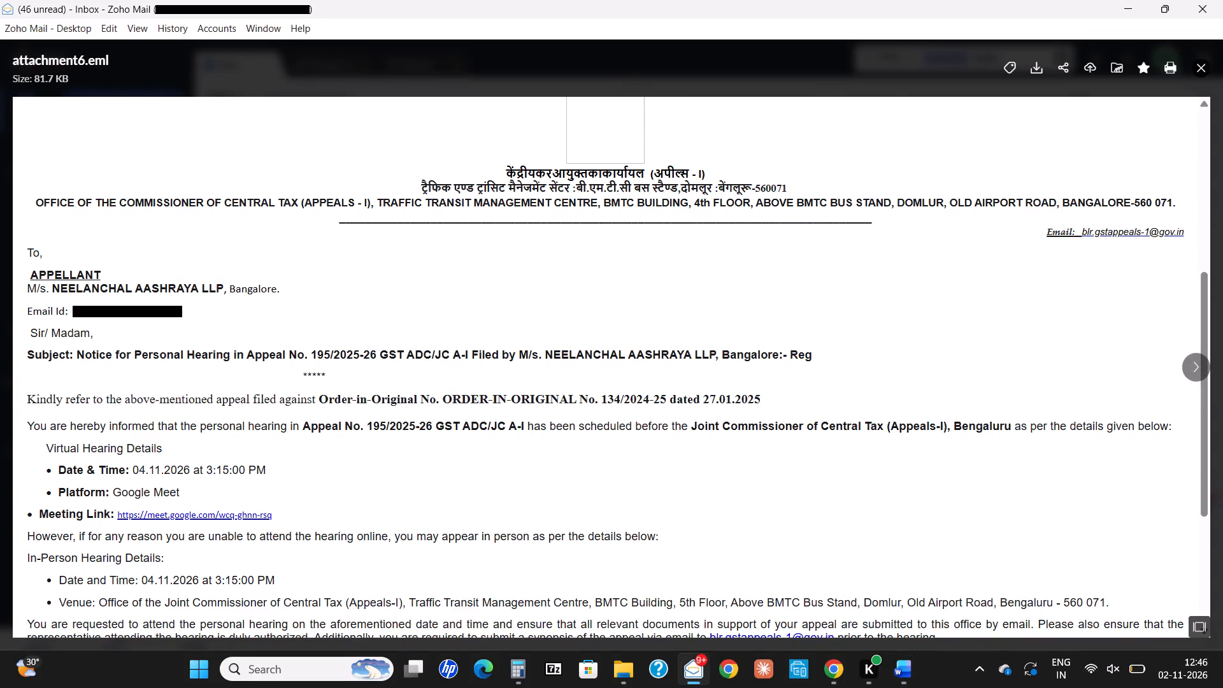
scroll(317, 359, down, 1)
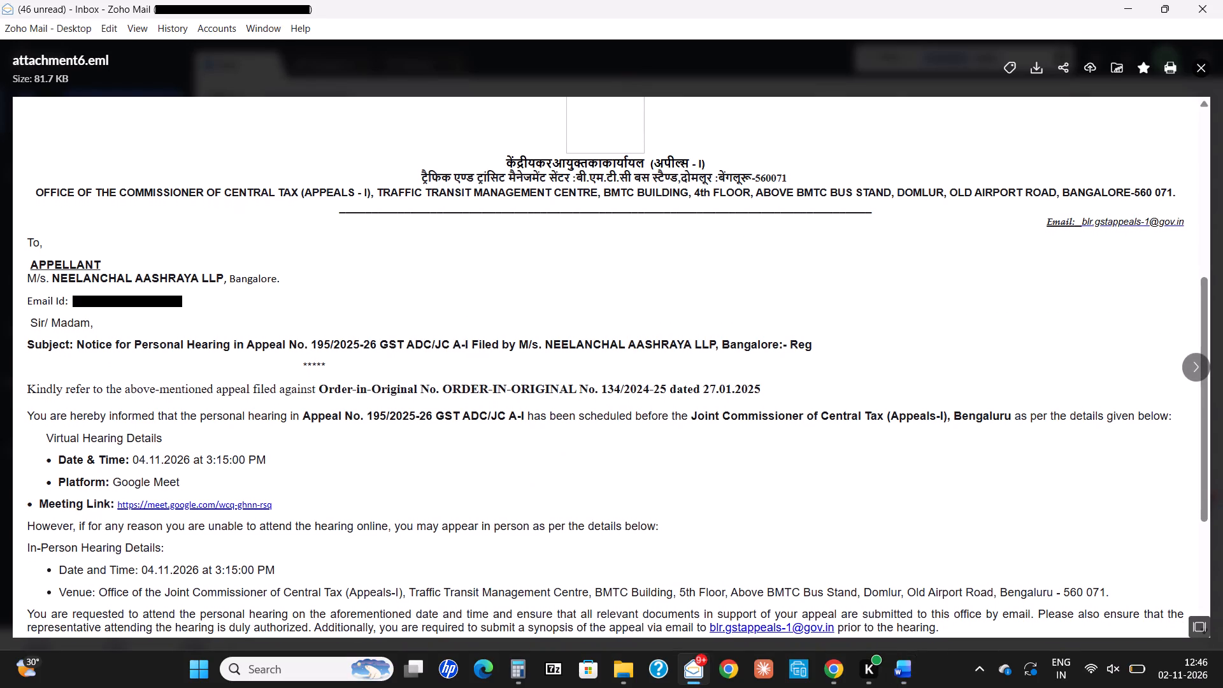
scroll(317, 359, down, 1)
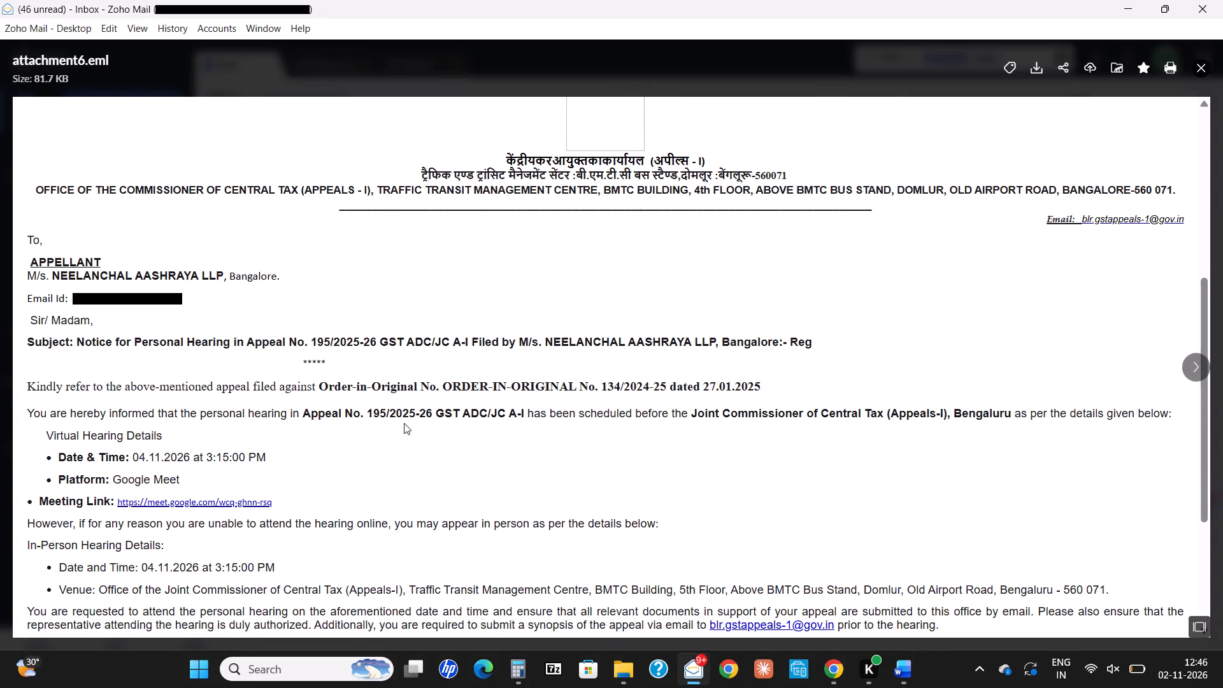
scroll(404, 423, down, 4)
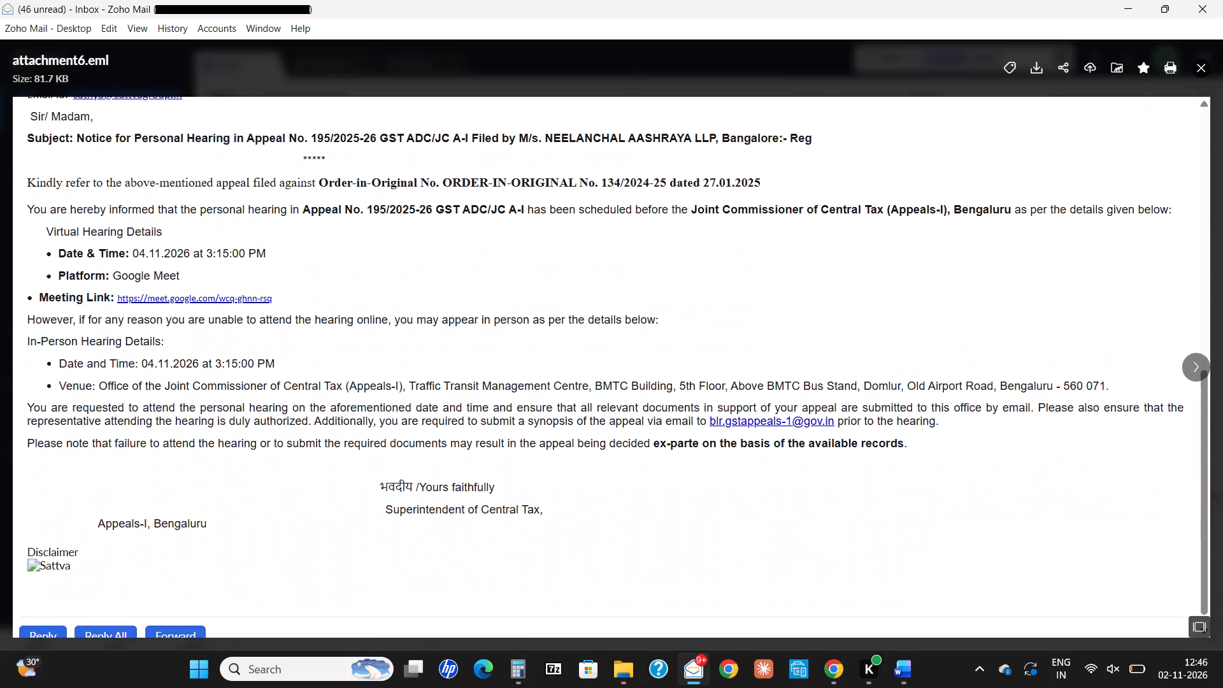
scroll(404, 423, up, 4)
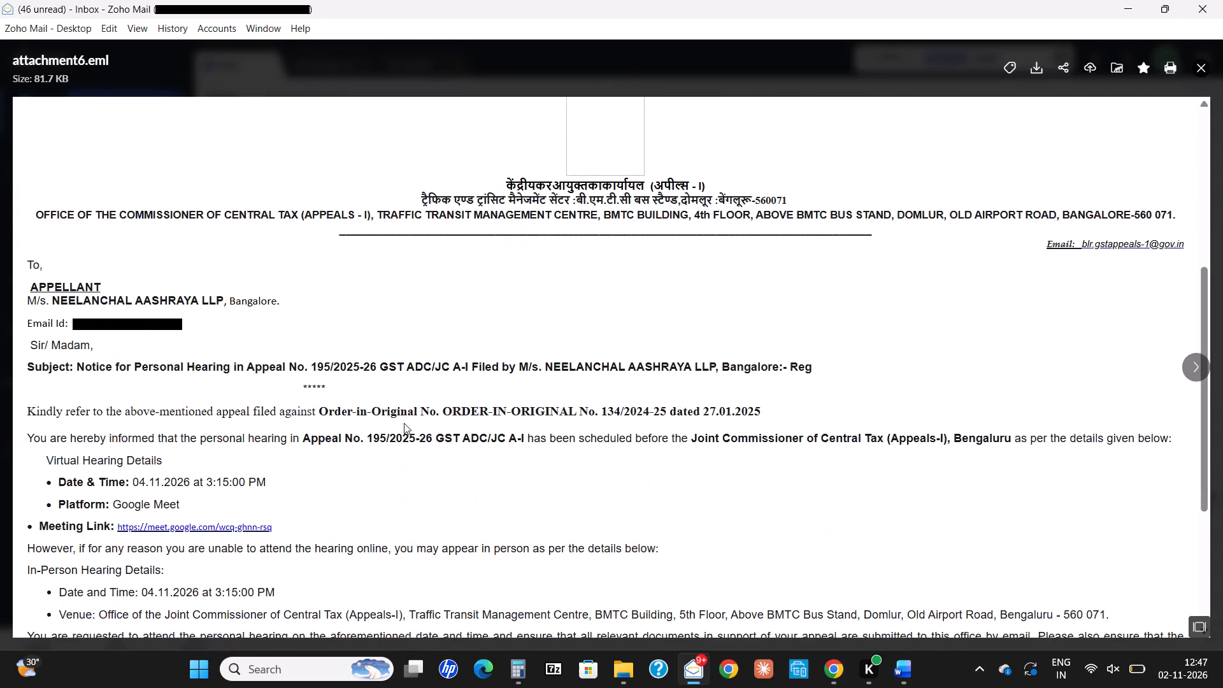
scroll(404, 423, up, 3)
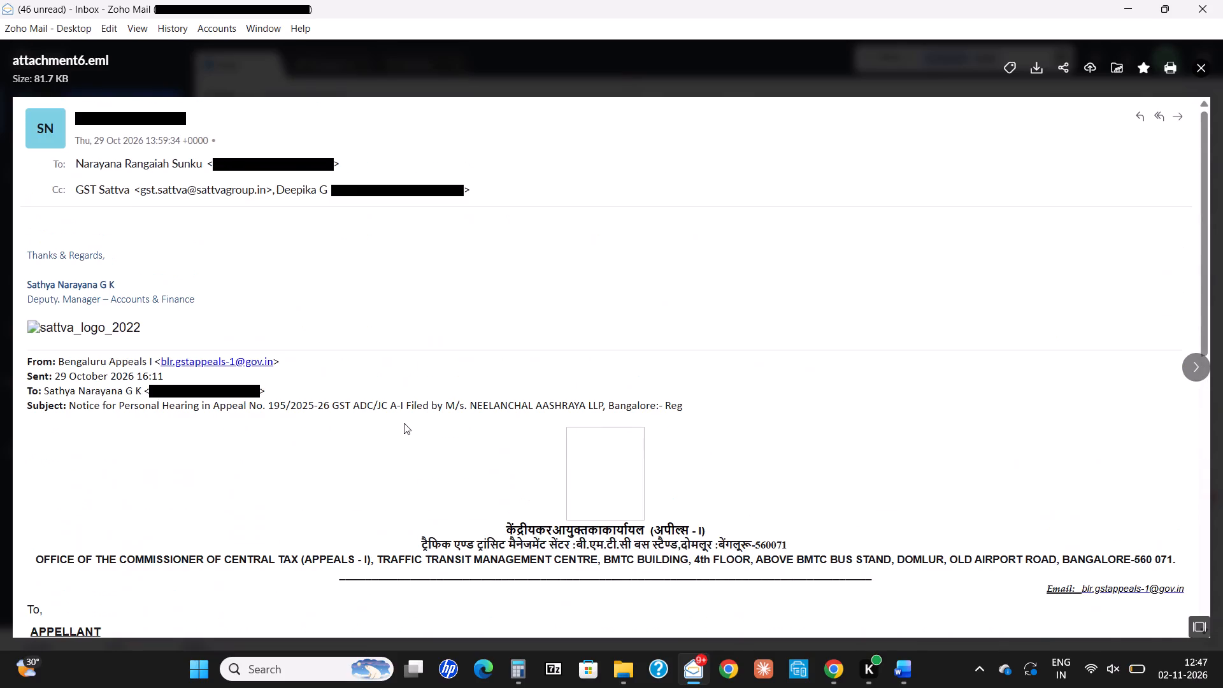
scroll(404, 423, up, 1)
scroll(404, 423, down, 4)
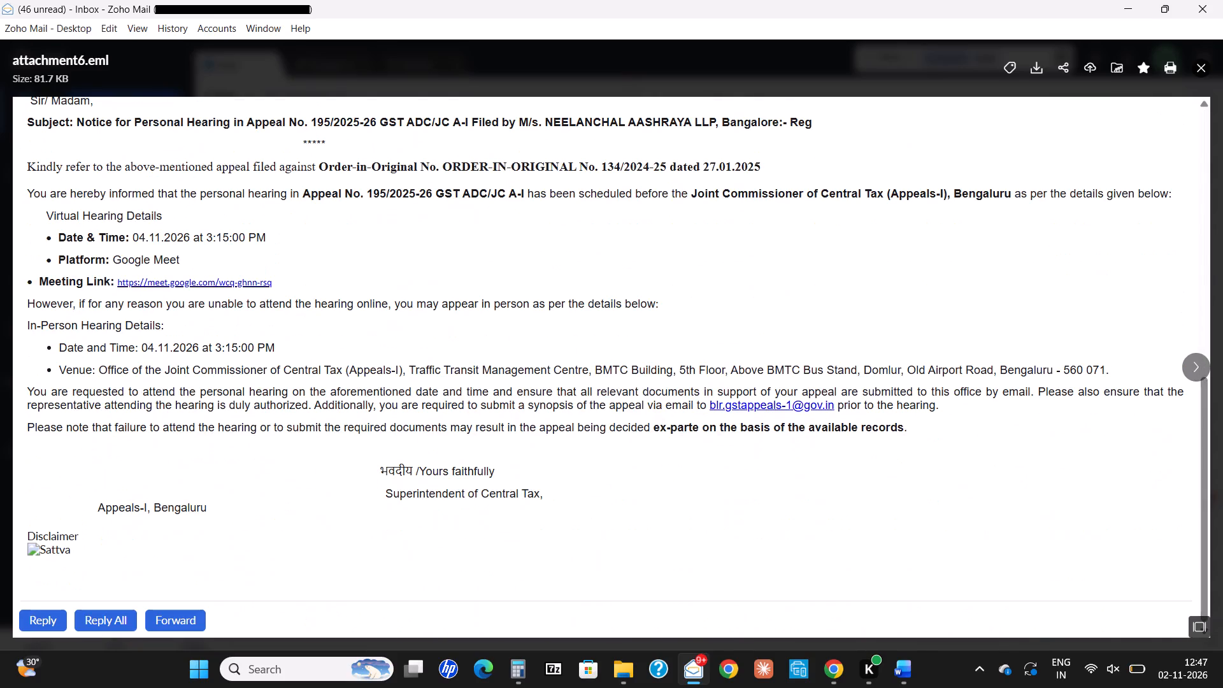
scroll(404, 423, up, 1)
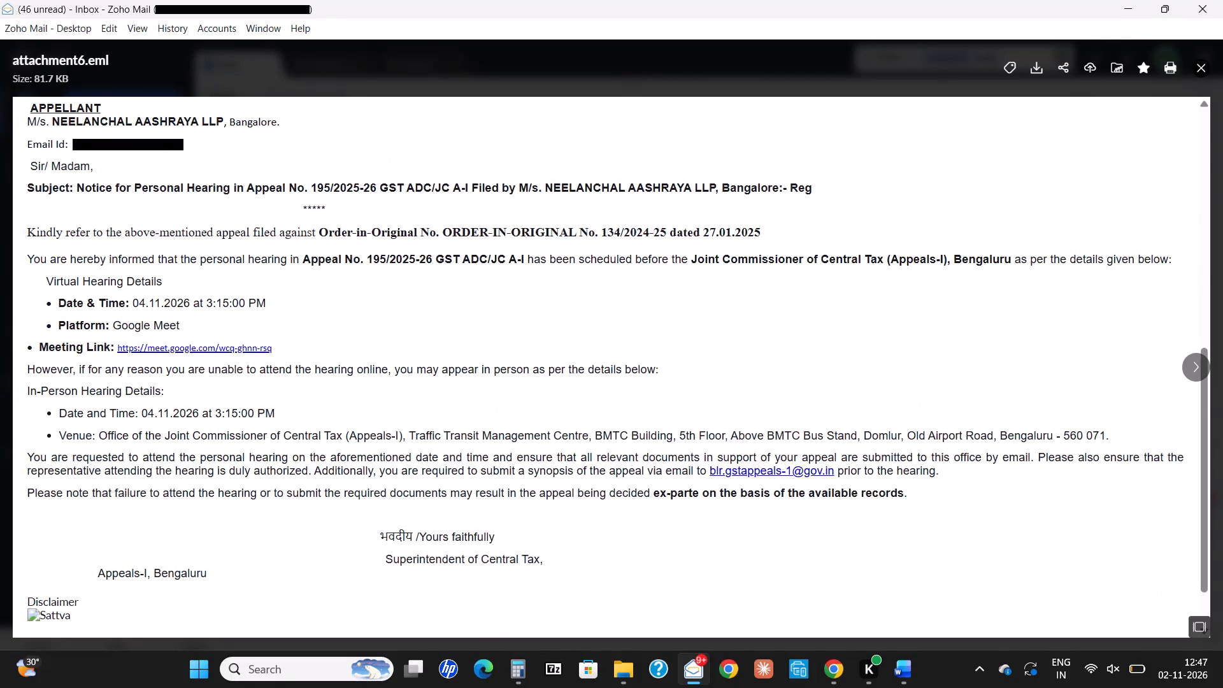
scroll(404, 423, up, 6)
Reopen attachment6.eml and examine the notice's subject and the order it refers to, then return to the letter in Word.
key(Escape)
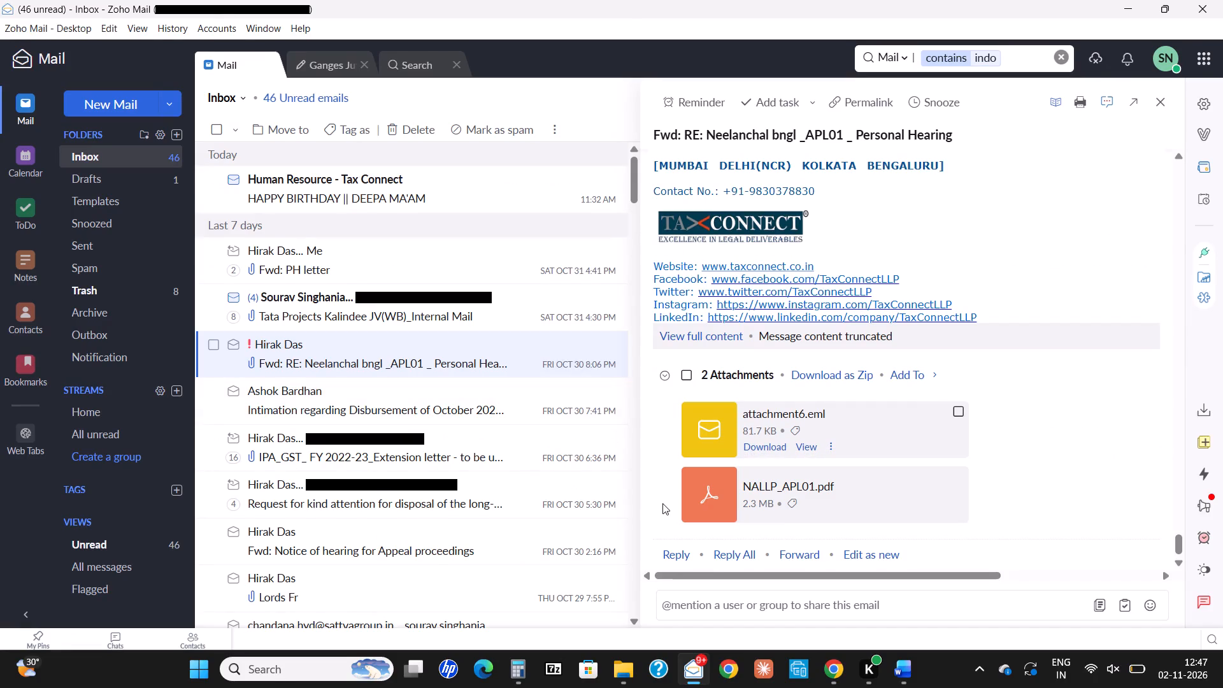
click(713, 440)
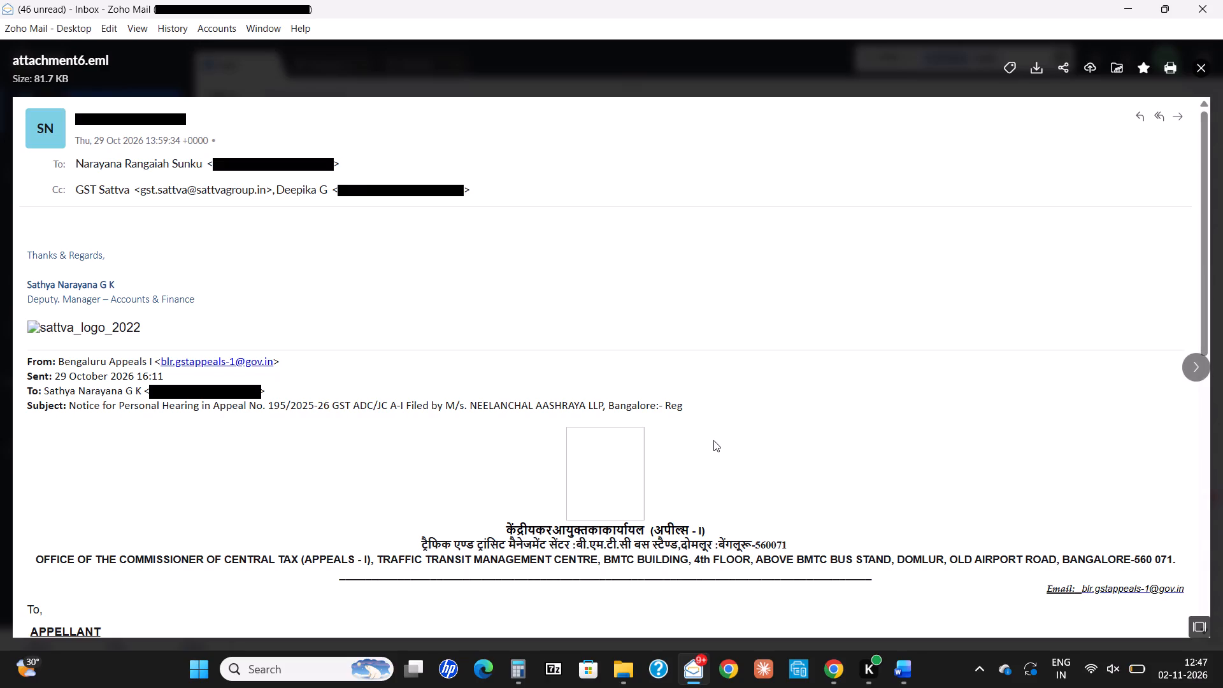
scroll(713, 440, down, 2)
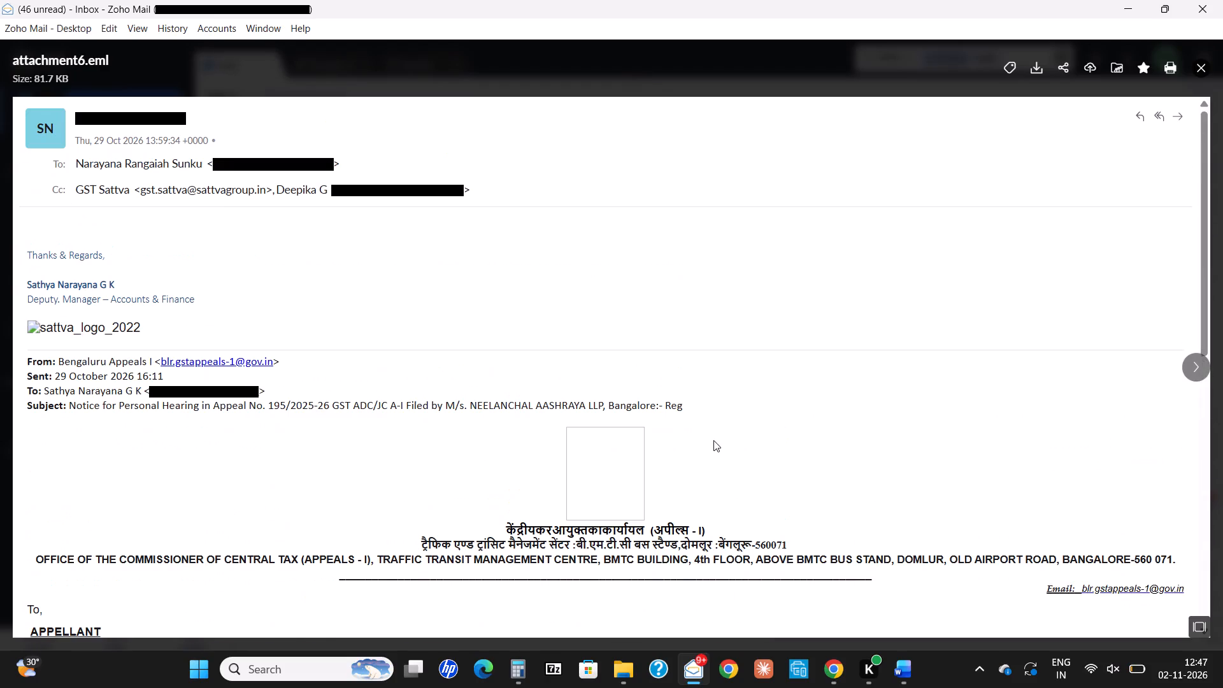
scroll(713, 440, down, 1)
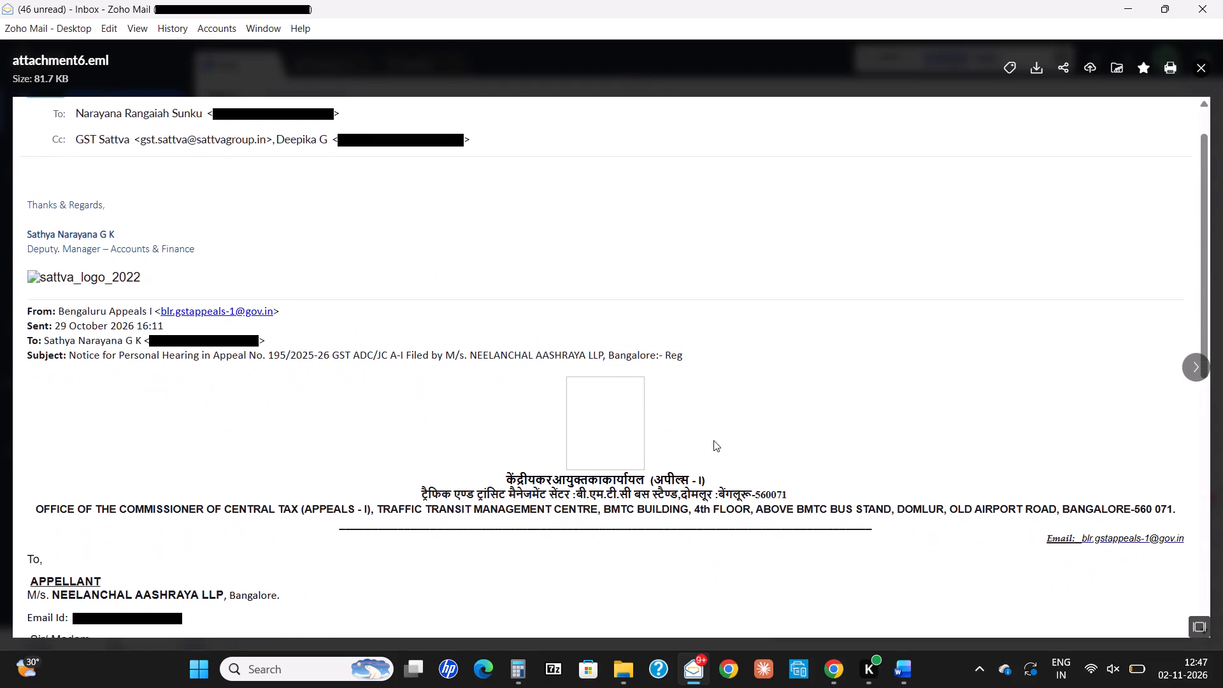
scroll(713, 440, down, 3)
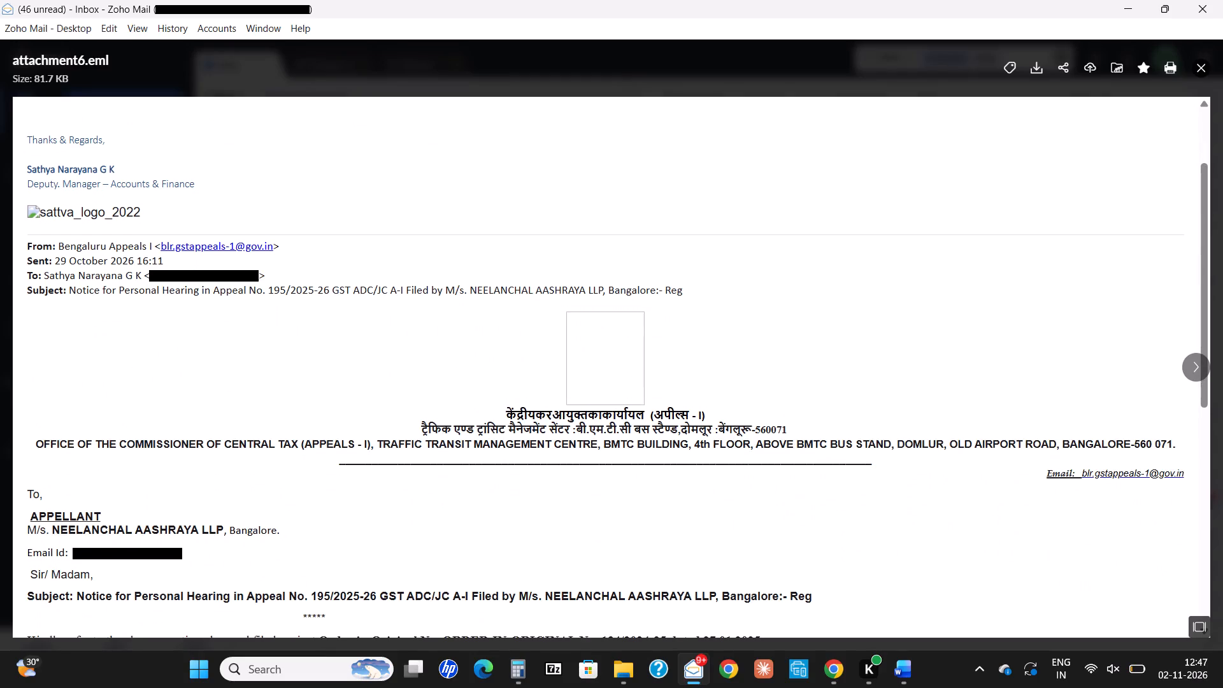
scroll(713, 440, down, 1)
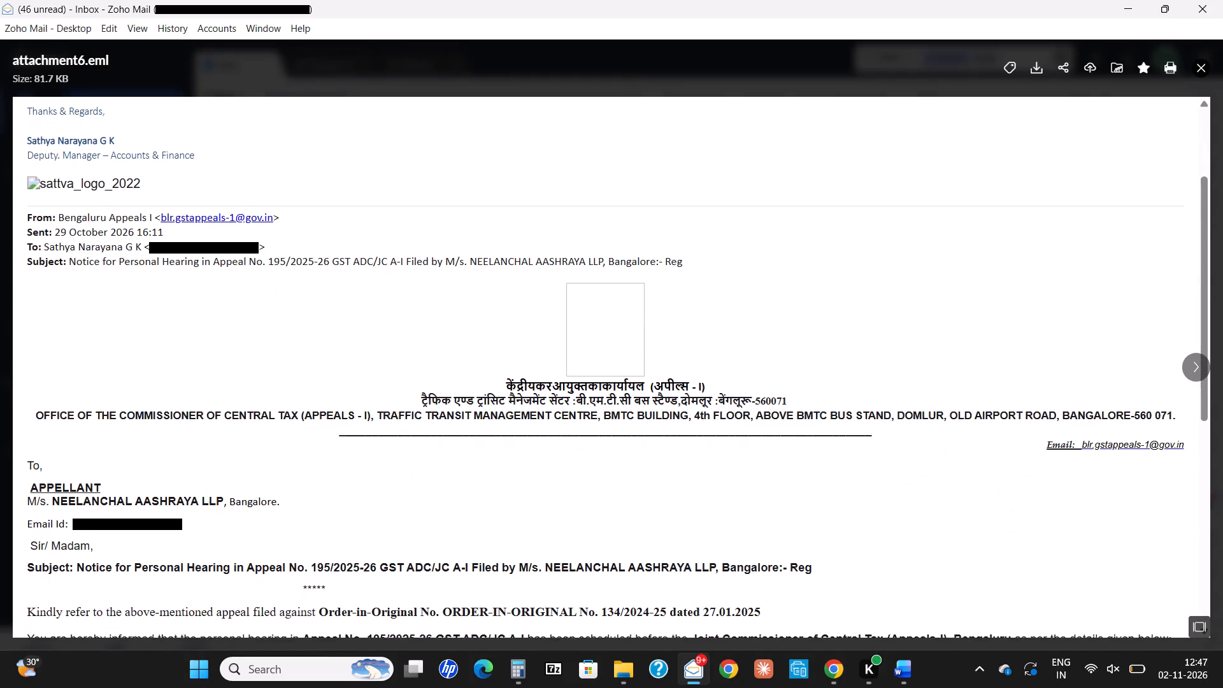
scroll(713, 440, down, 1)
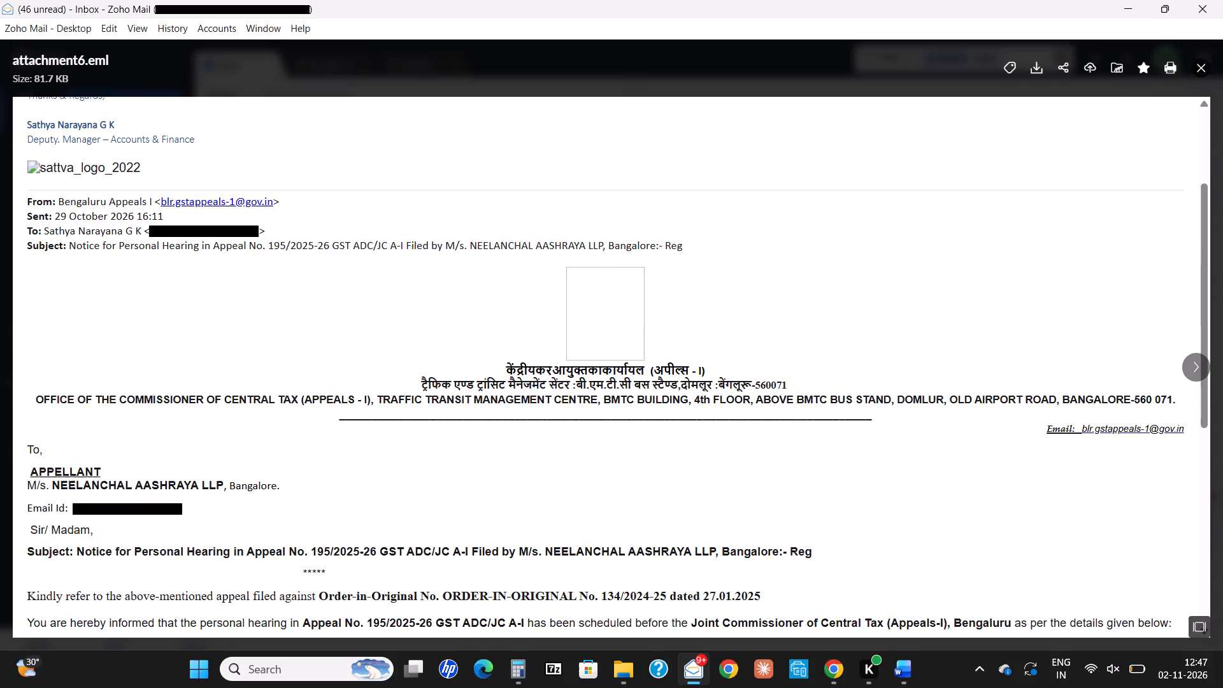
scroll(713, 440, down, 1)
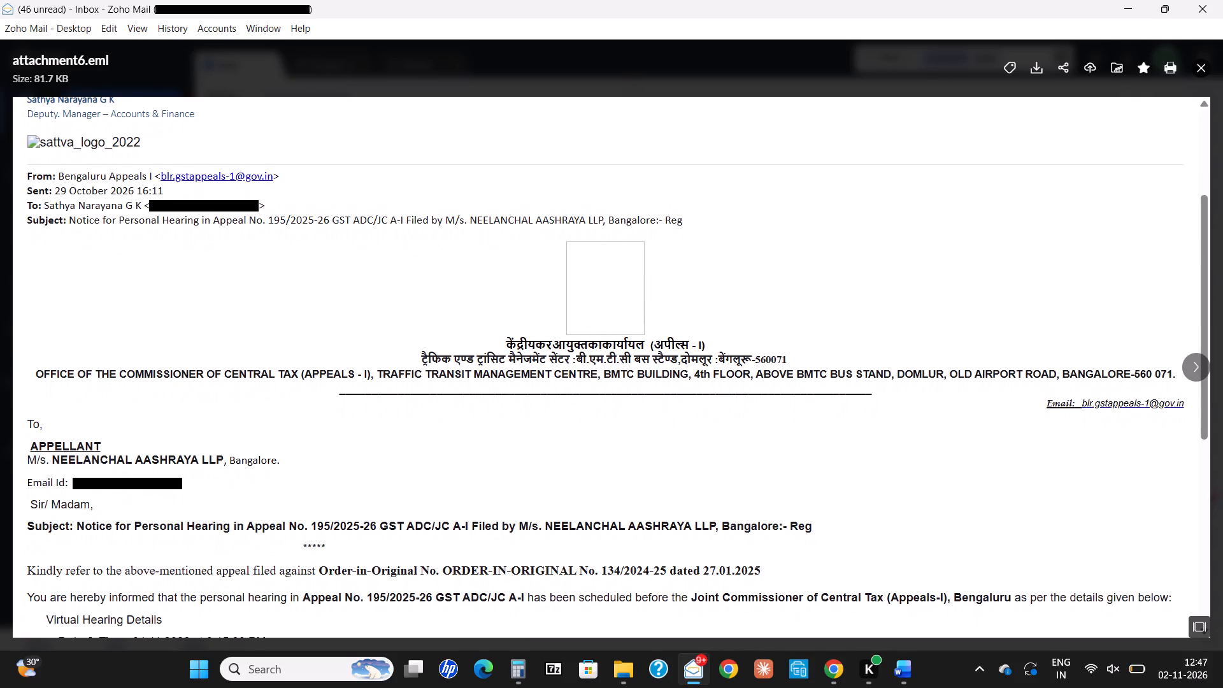
scroll(713, 440, down, 1)
key(alt+Tab)
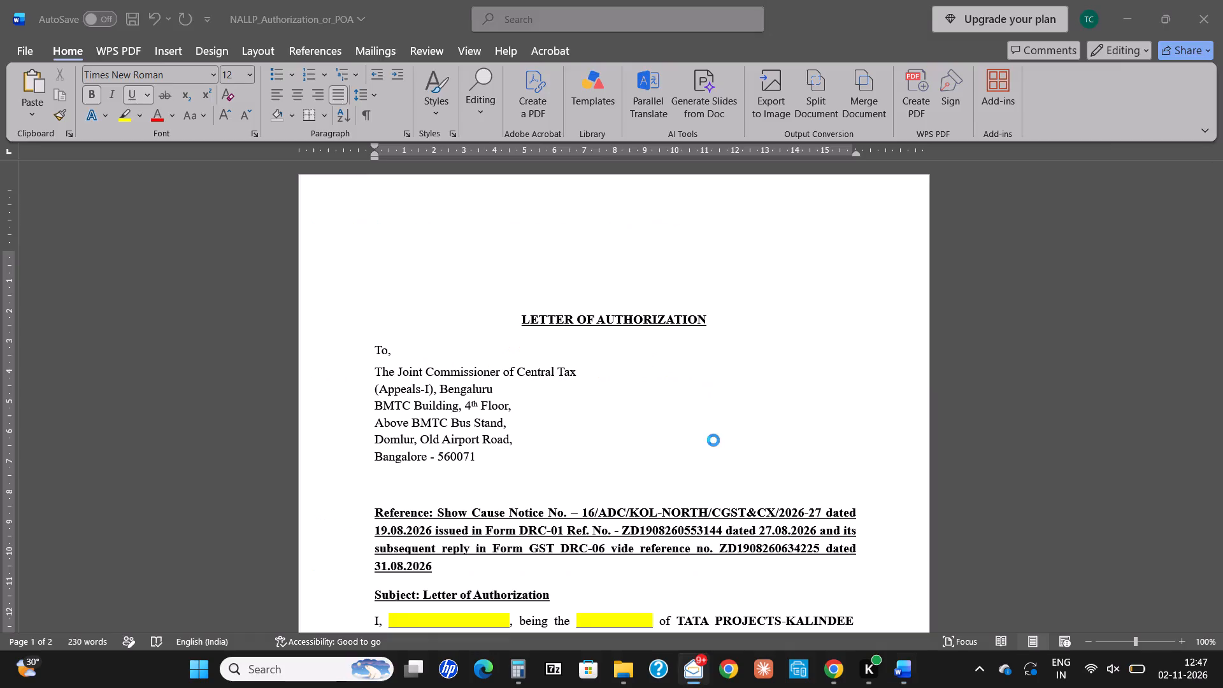
key(alt+Tab)
key(alt+Tab)
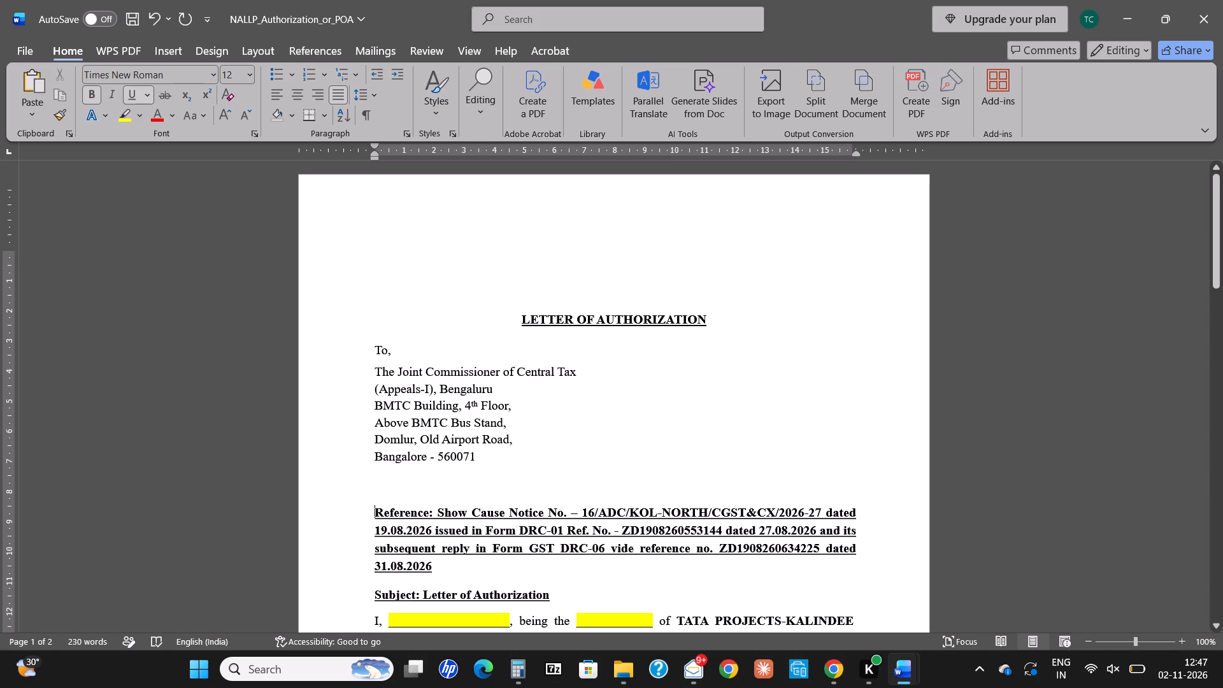
Replace the show cause notice number in the Reference paragraph with "vide email".
drag(547, 512, 817, 518)
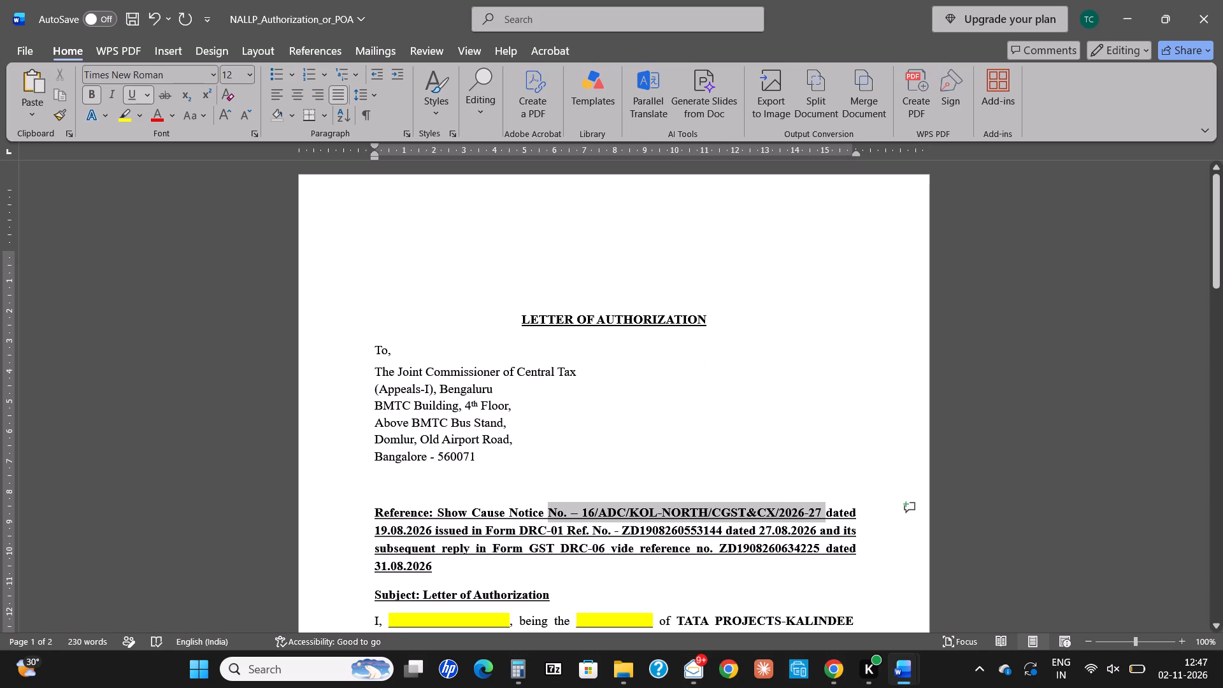
drag(817, 518, 819, 518)
key(backslash)
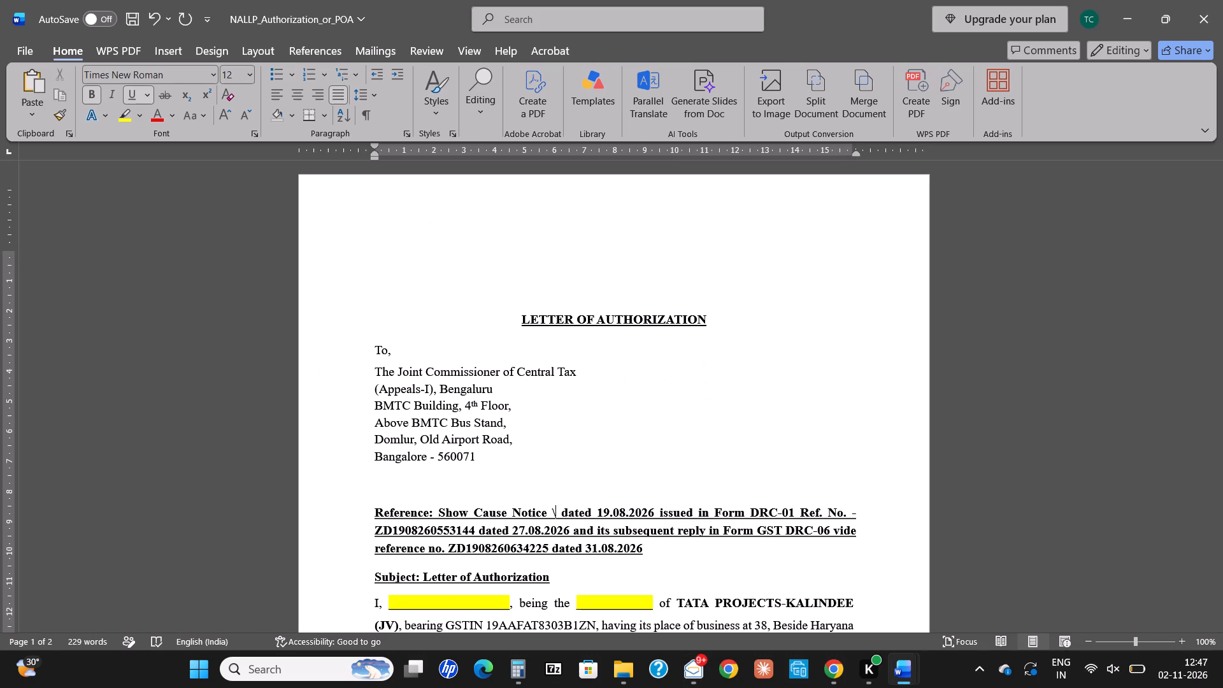
key(BackSpace)
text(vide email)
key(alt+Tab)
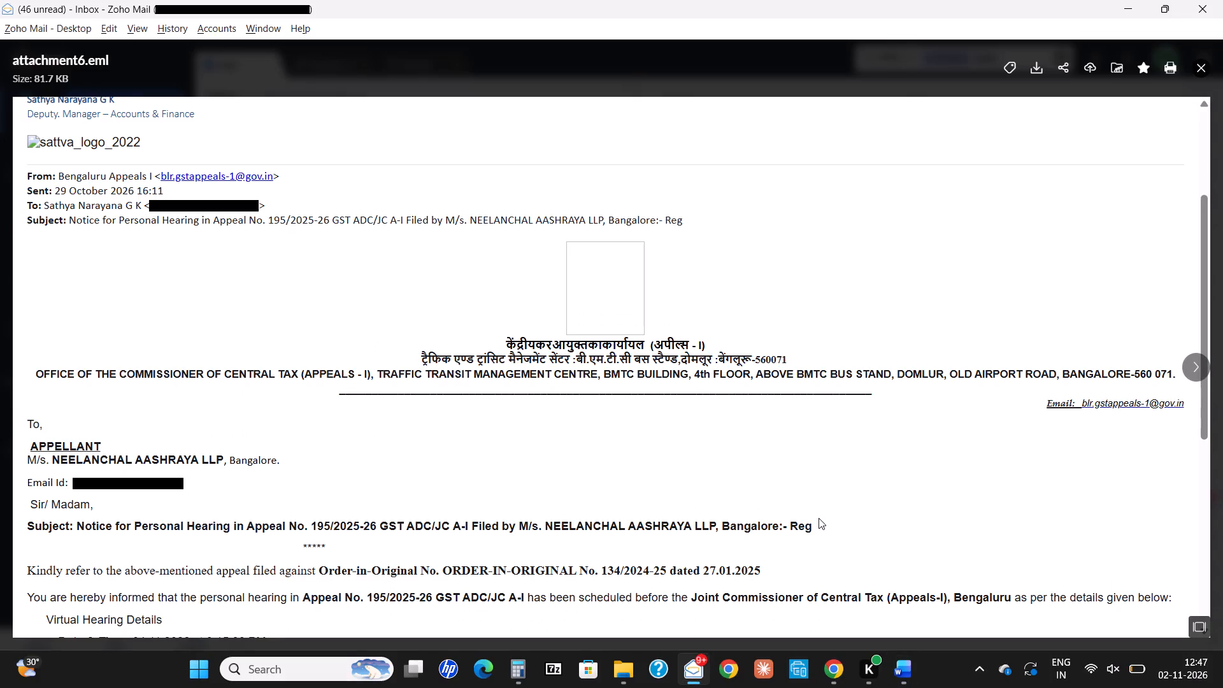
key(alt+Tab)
Replace "Show Cause Notice" in the Reference paragraph with "Order in Original".
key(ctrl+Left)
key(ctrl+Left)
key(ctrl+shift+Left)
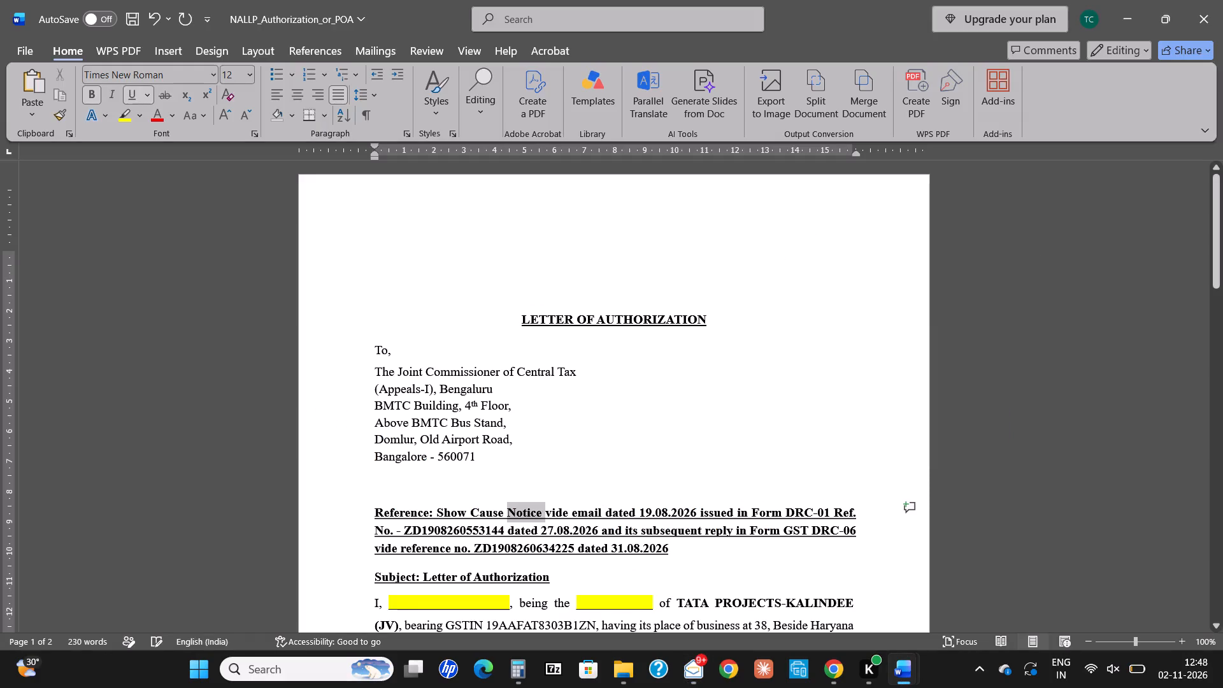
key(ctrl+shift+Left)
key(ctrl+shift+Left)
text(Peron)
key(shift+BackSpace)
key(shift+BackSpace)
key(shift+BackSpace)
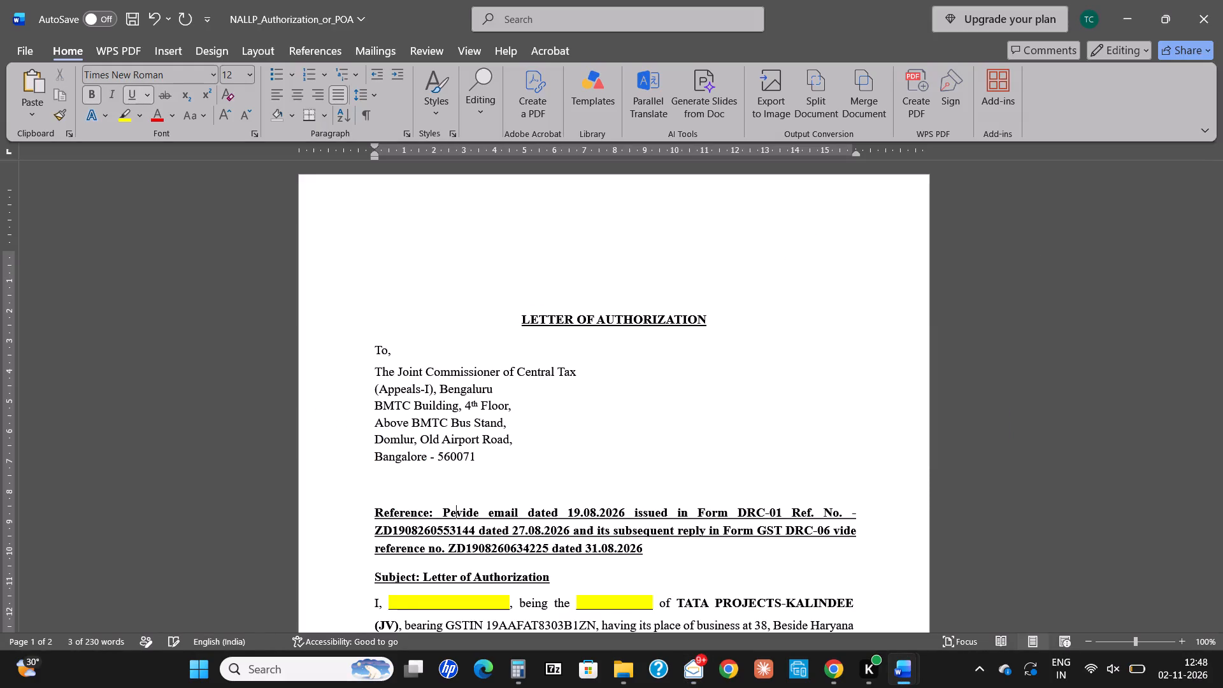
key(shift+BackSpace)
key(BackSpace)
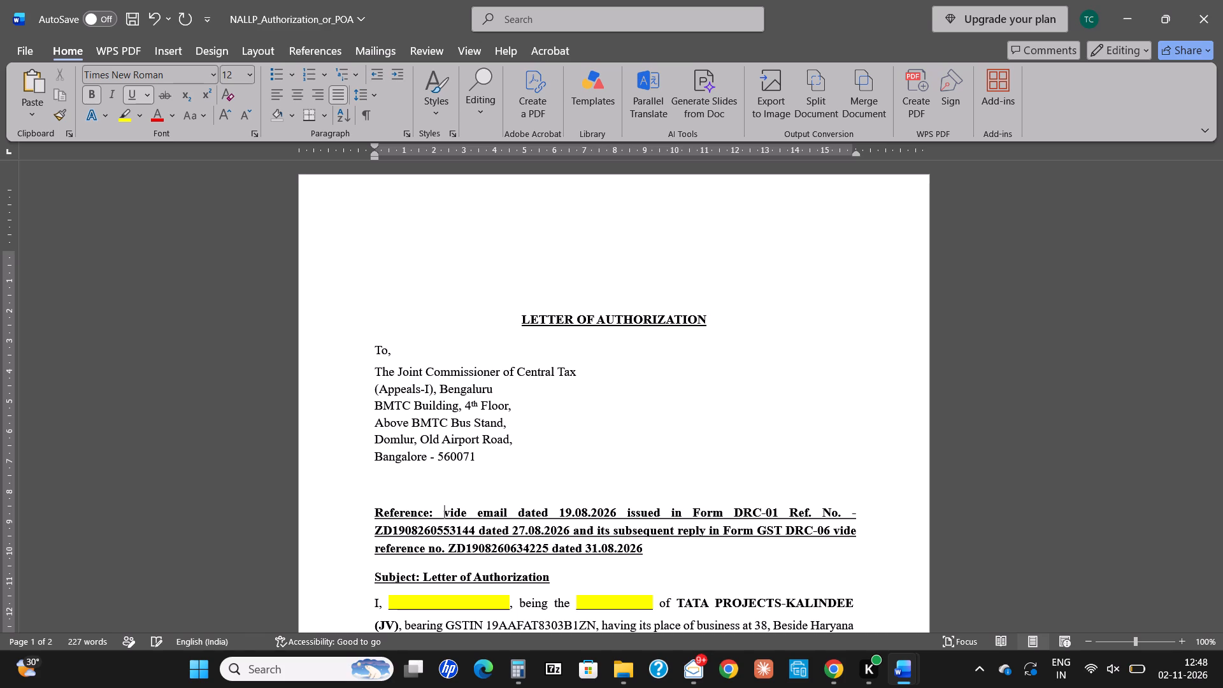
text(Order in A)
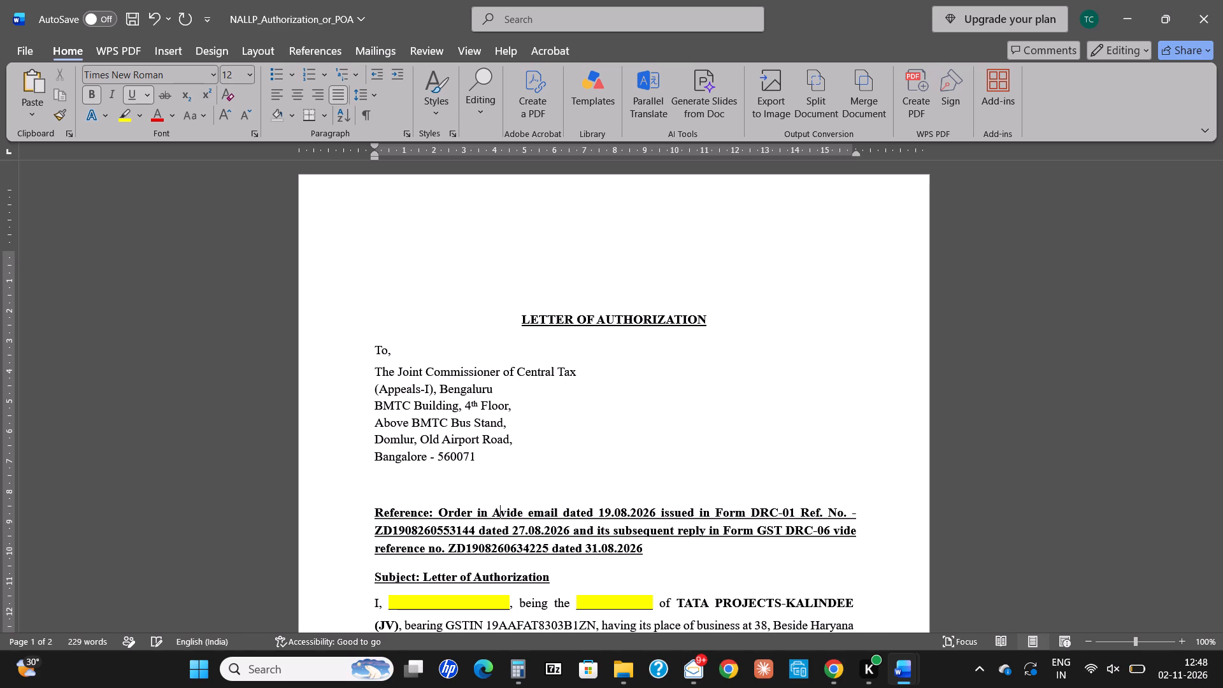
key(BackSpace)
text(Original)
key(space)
Add the order number from the hearing notice, "No. 134/2024-25", after "Order in Original" in the Reference paragraph.
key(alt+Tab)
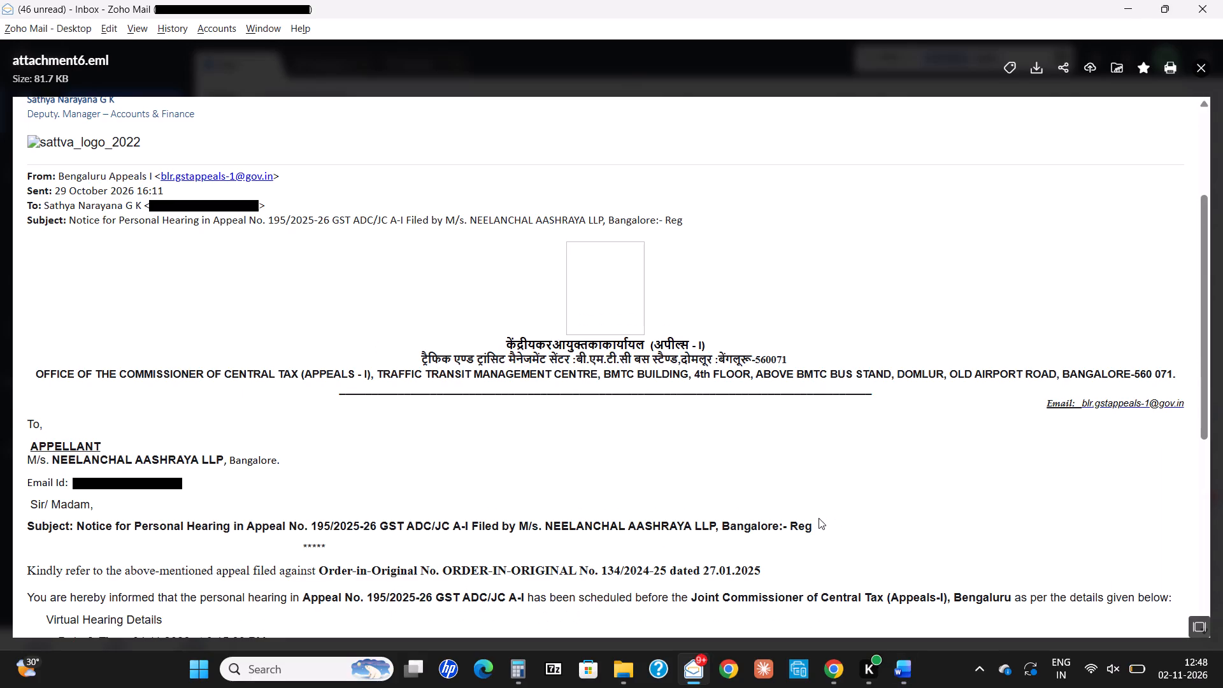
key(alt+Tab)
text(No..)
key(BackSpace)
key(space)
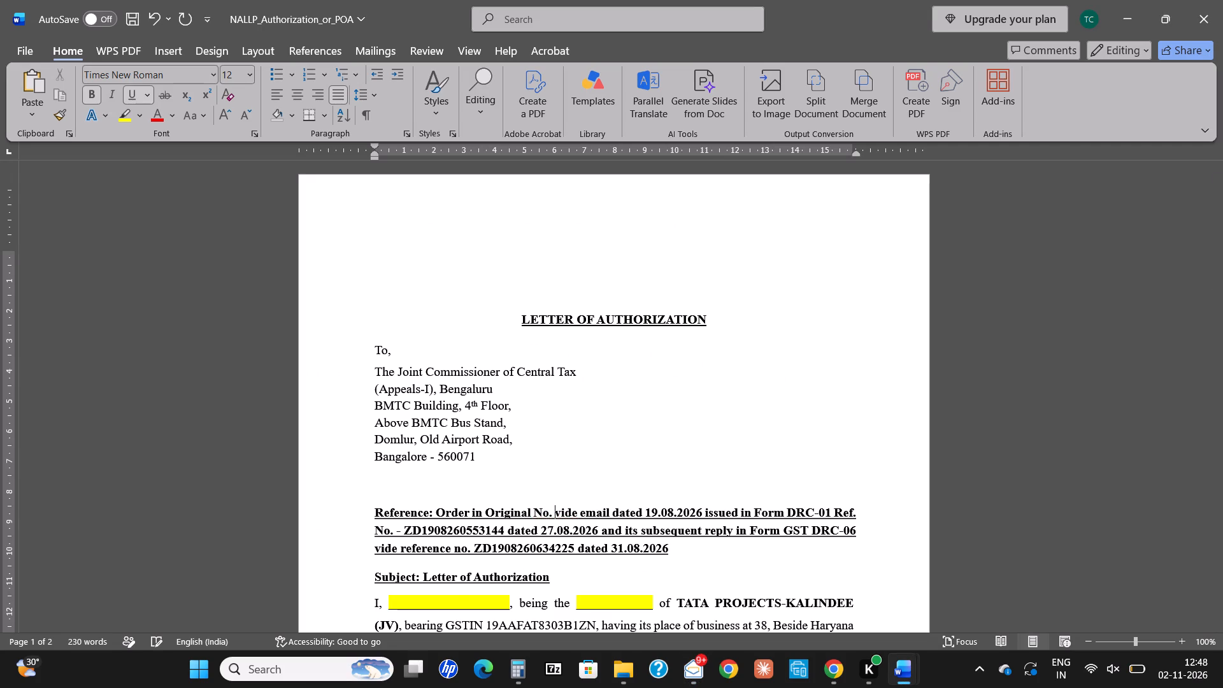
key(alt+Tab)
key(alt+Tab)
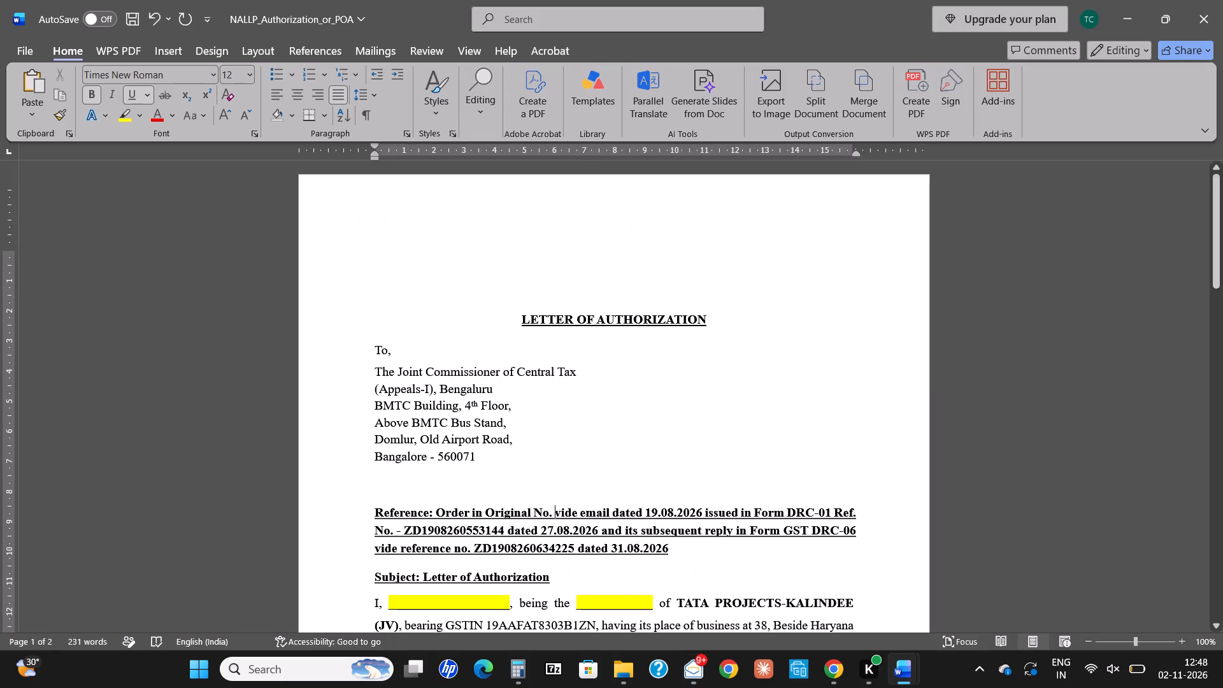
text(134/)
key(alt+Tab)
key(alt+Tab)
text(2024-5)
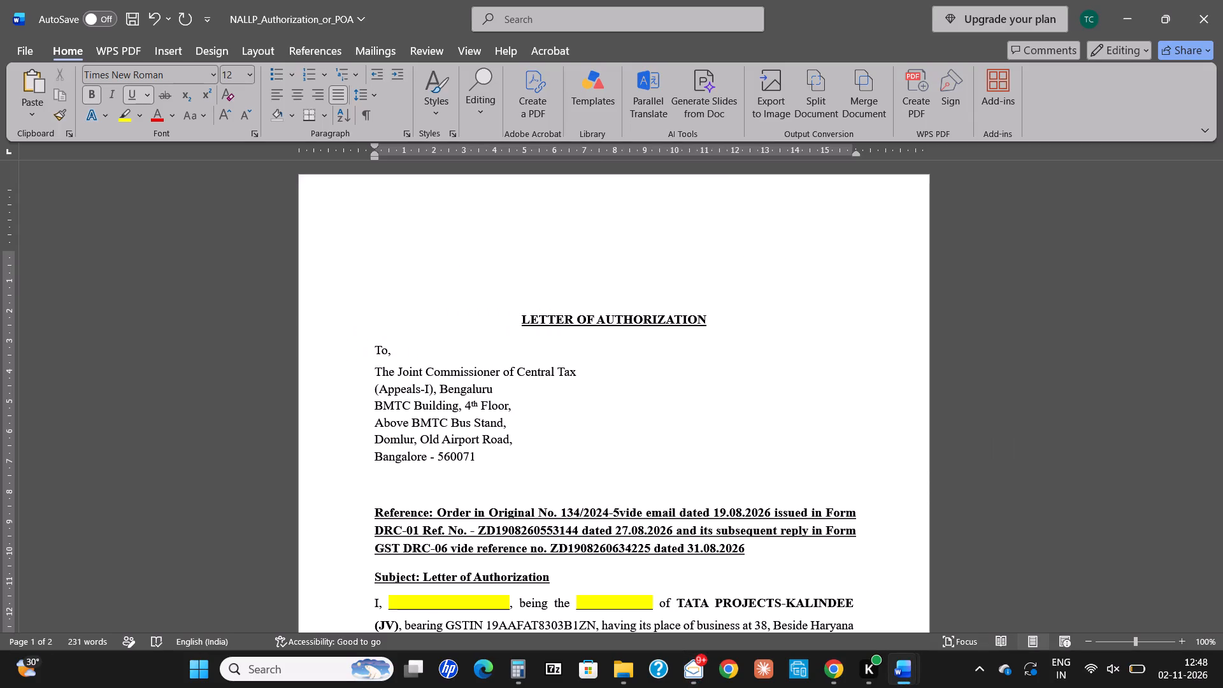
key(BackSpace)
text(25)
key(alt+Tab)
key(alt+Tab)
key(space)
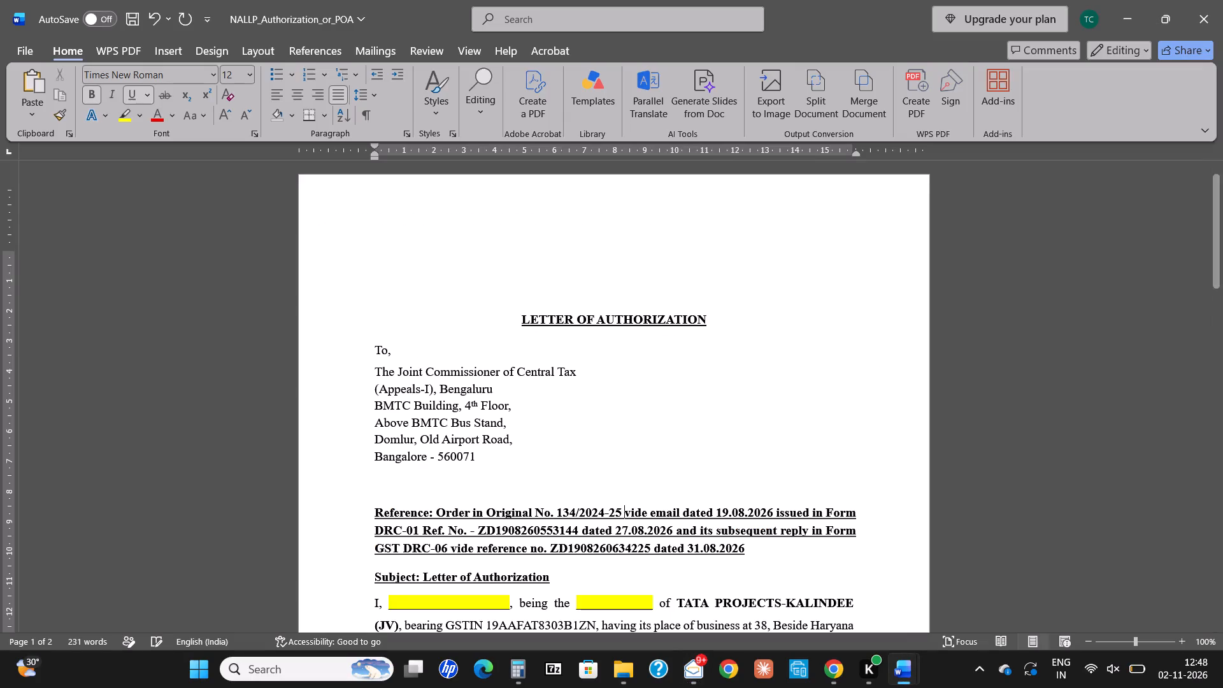
Delete "vide email" after the order number in the Reference paragraph.
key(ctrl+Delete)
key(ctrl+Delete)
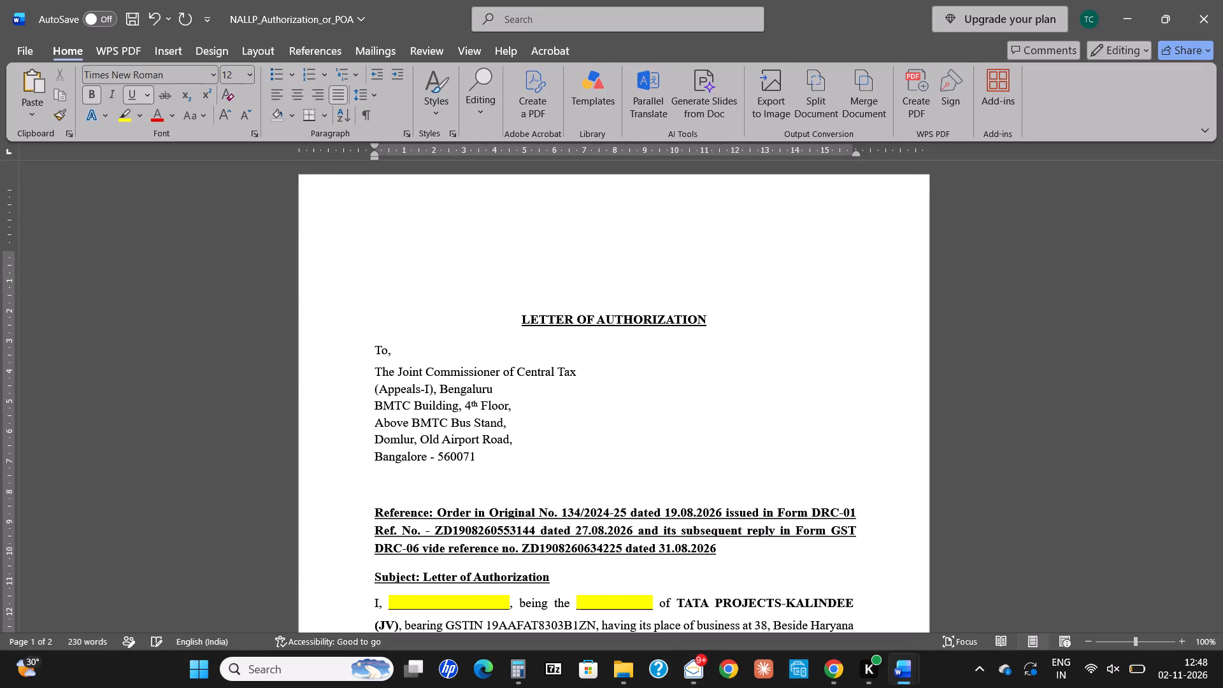
Delete the text from "issued in Form DRC-01" through "27.08.2026" after the order date in the Reference paragraph.
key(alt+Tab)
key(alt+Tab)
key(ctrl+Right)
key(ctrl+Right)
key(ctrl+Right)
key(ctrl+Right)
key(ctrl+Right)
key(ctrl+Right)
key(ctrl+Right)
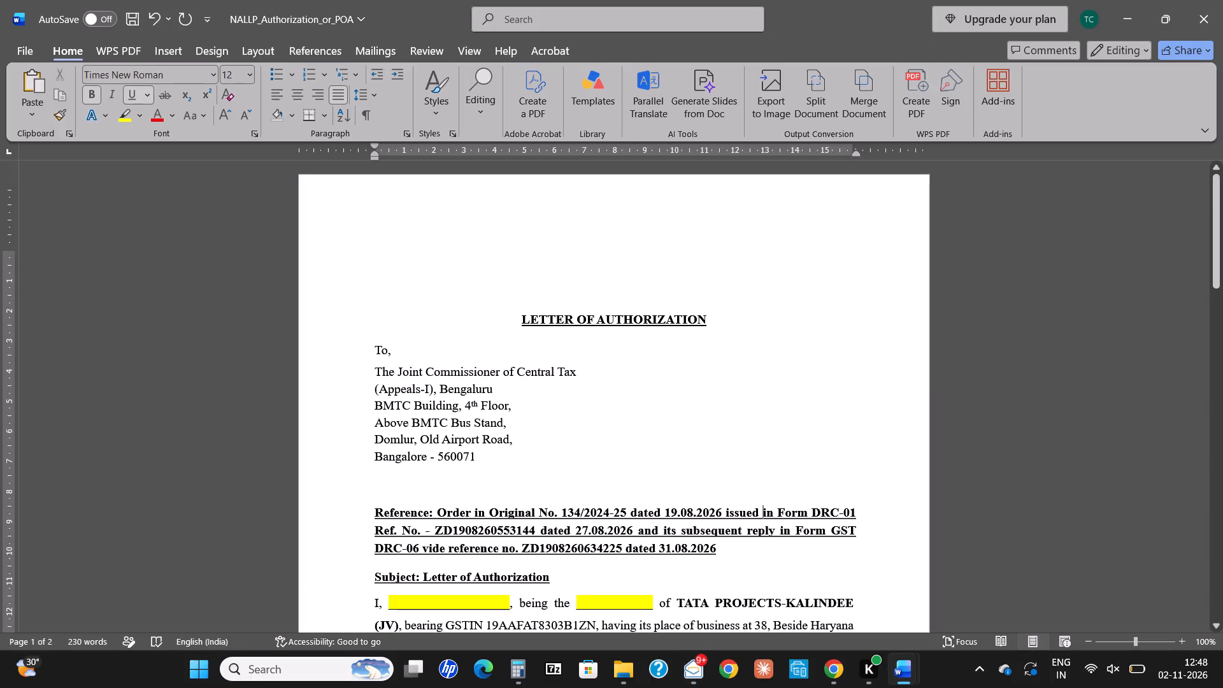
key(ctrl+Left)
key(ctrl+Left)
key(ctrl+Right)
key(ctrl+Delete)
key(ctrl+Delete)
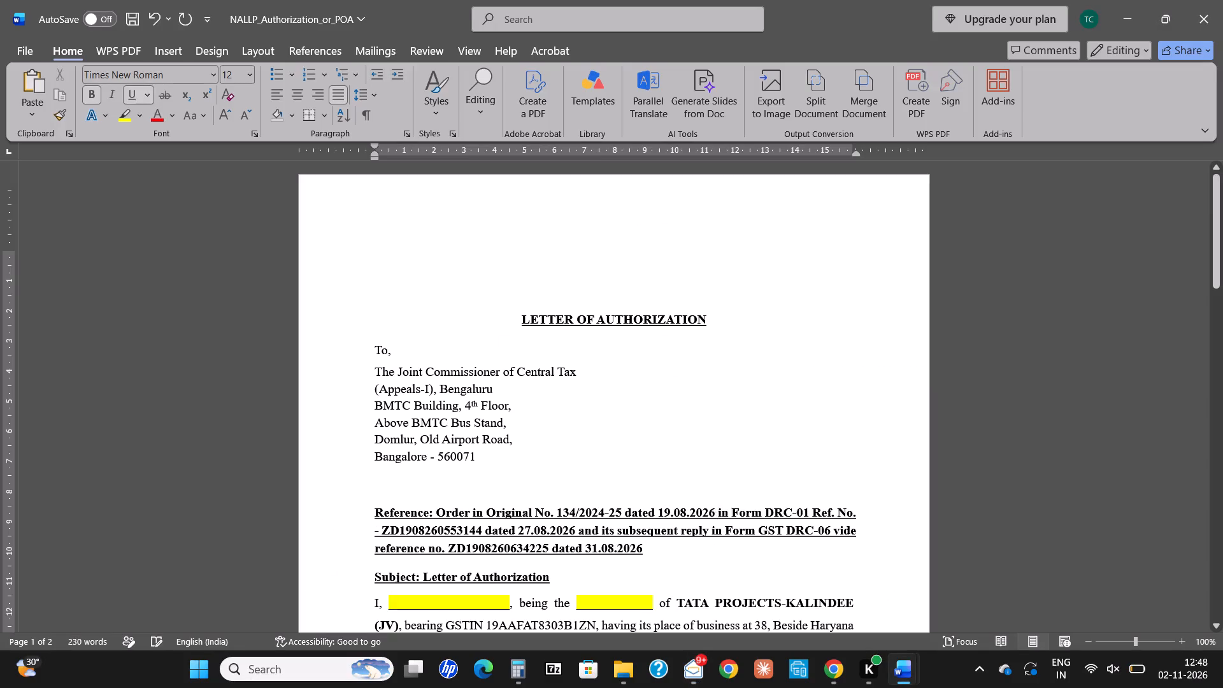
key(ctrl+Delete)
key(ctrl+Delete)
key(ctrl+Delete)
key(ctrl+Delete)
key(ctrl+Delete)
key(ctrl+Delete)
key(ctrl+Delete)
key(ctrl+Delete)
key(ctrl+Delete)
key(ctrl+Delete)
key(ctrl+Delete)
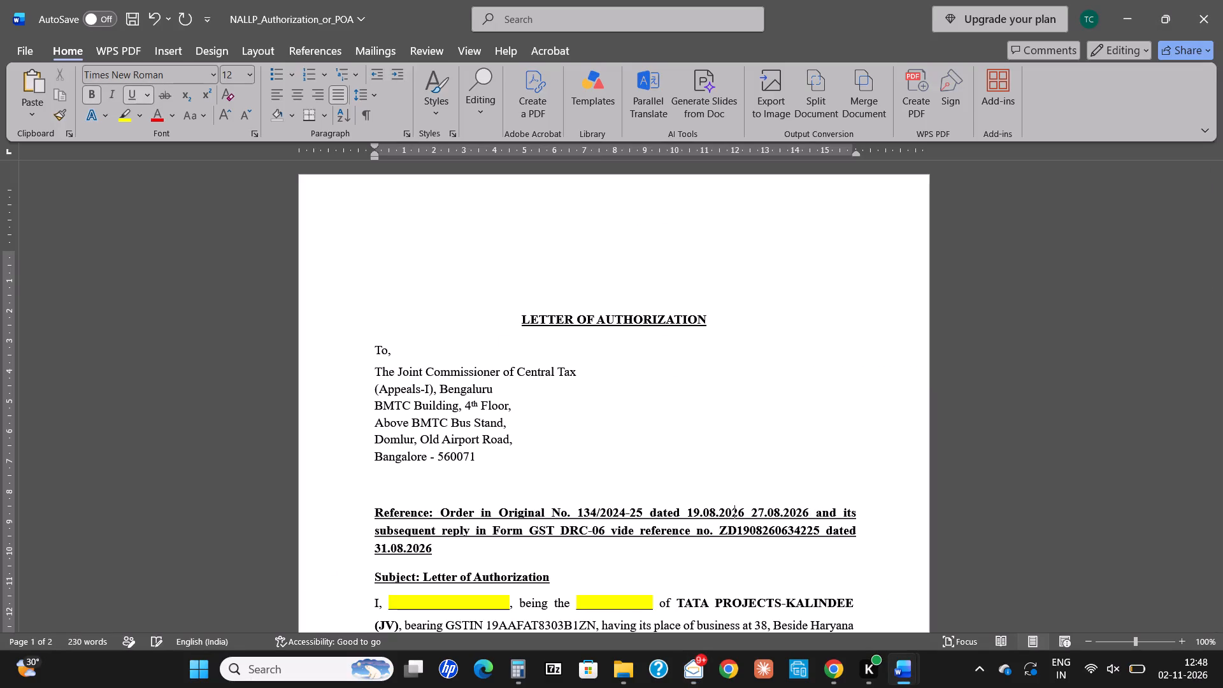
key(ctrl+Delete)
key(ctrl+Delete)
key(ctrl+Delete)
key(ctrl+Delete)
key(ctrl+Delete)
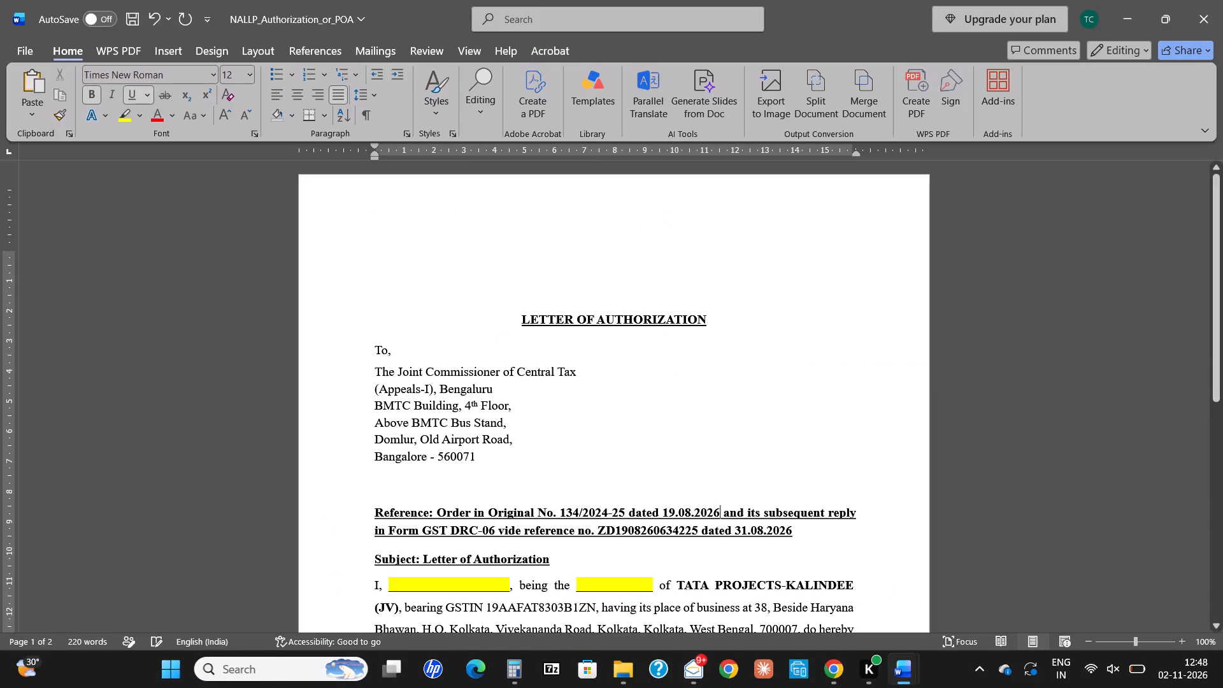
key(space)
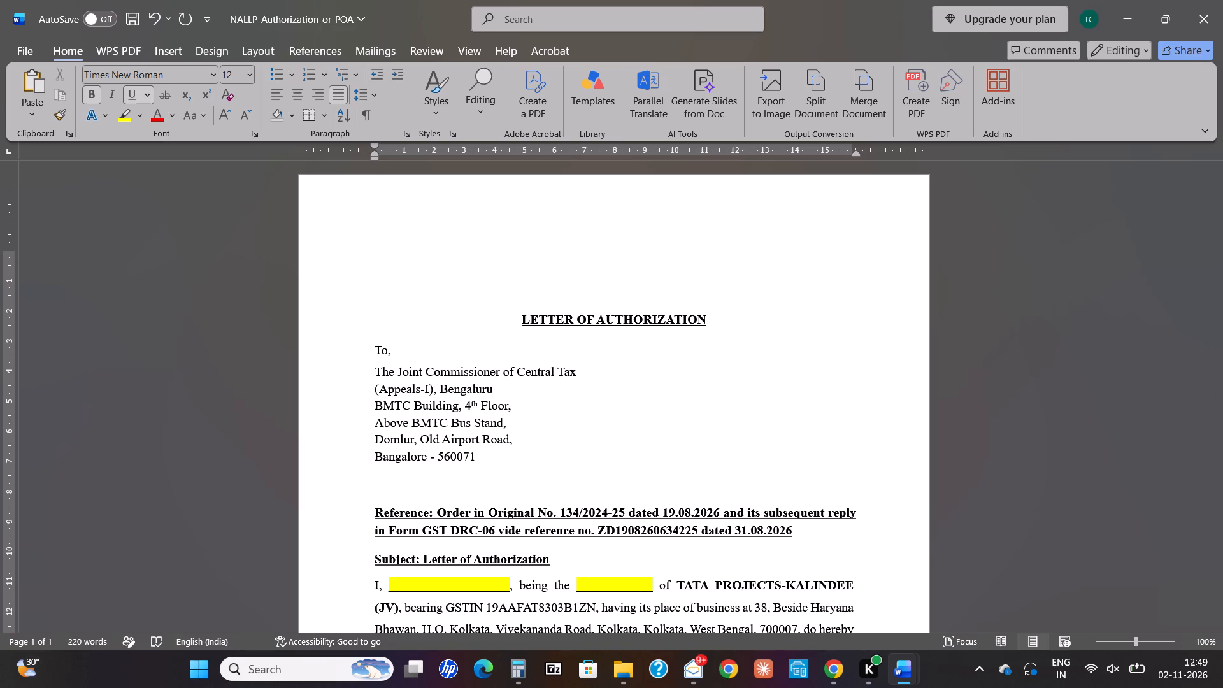
Replace "its subsequent reply" in the Reference paragraph with "subsequent Appeal petition filed".
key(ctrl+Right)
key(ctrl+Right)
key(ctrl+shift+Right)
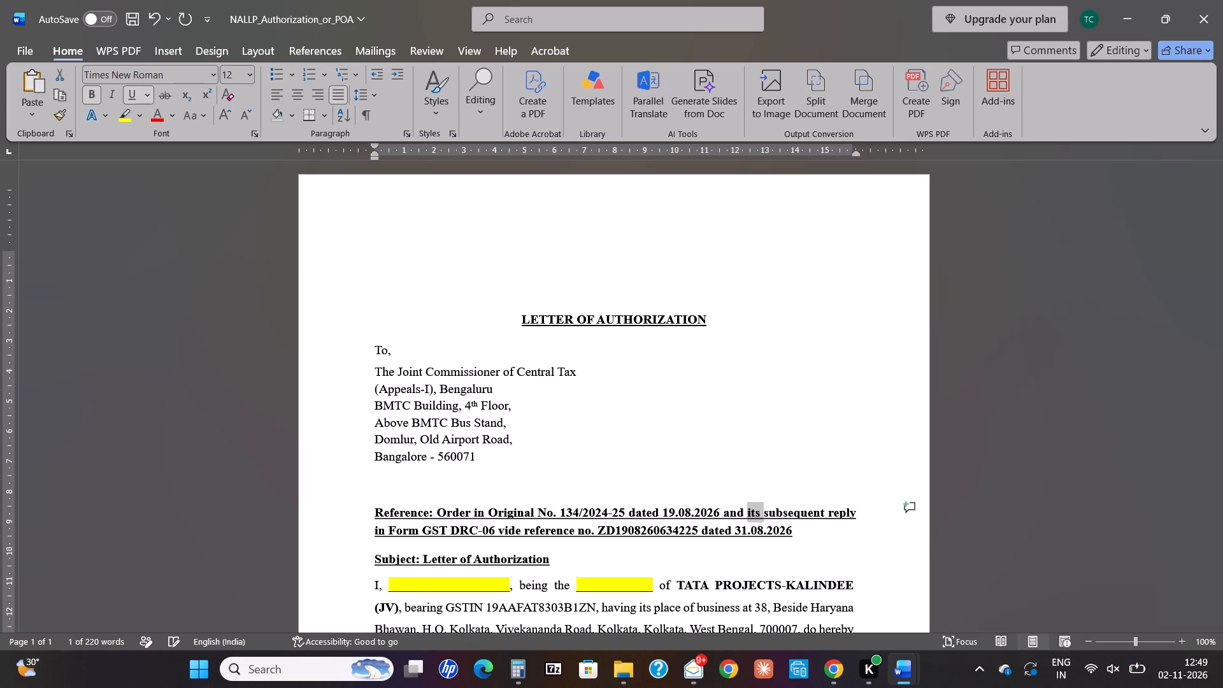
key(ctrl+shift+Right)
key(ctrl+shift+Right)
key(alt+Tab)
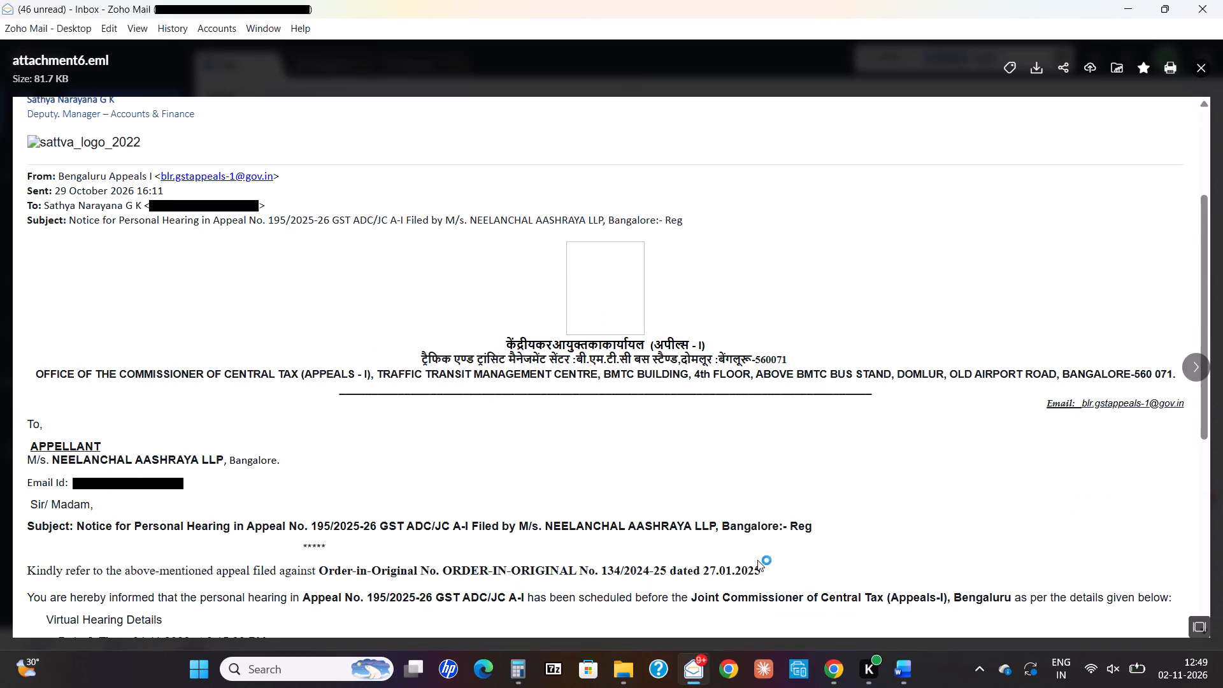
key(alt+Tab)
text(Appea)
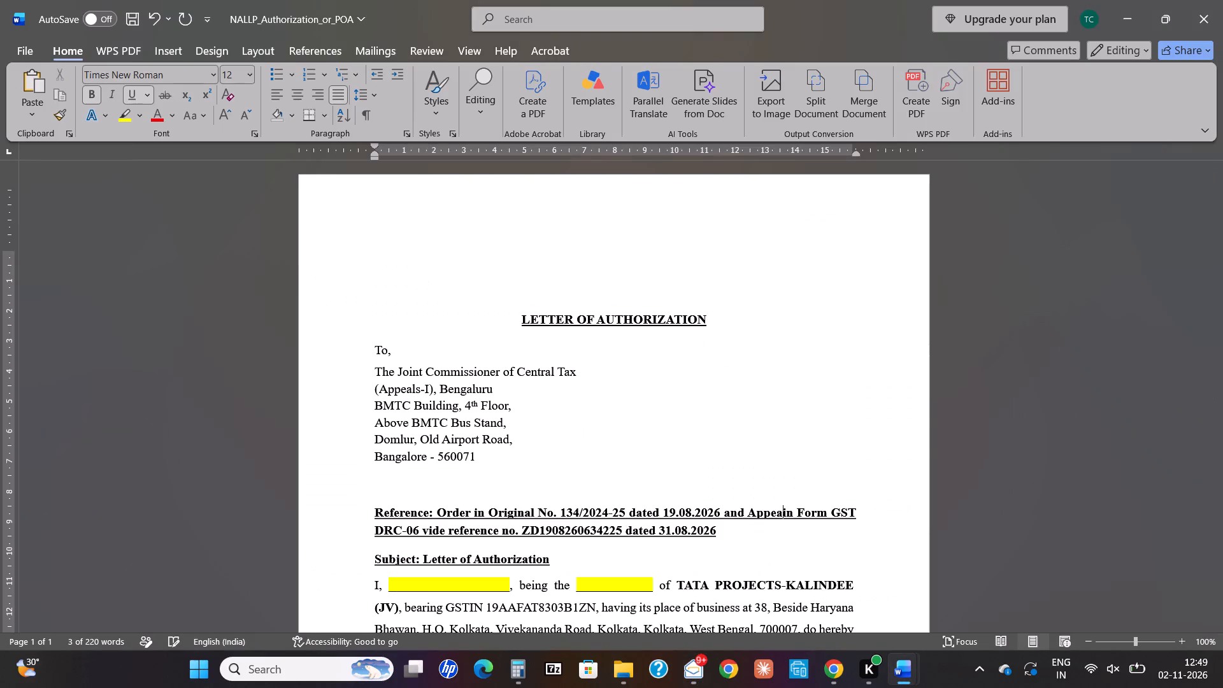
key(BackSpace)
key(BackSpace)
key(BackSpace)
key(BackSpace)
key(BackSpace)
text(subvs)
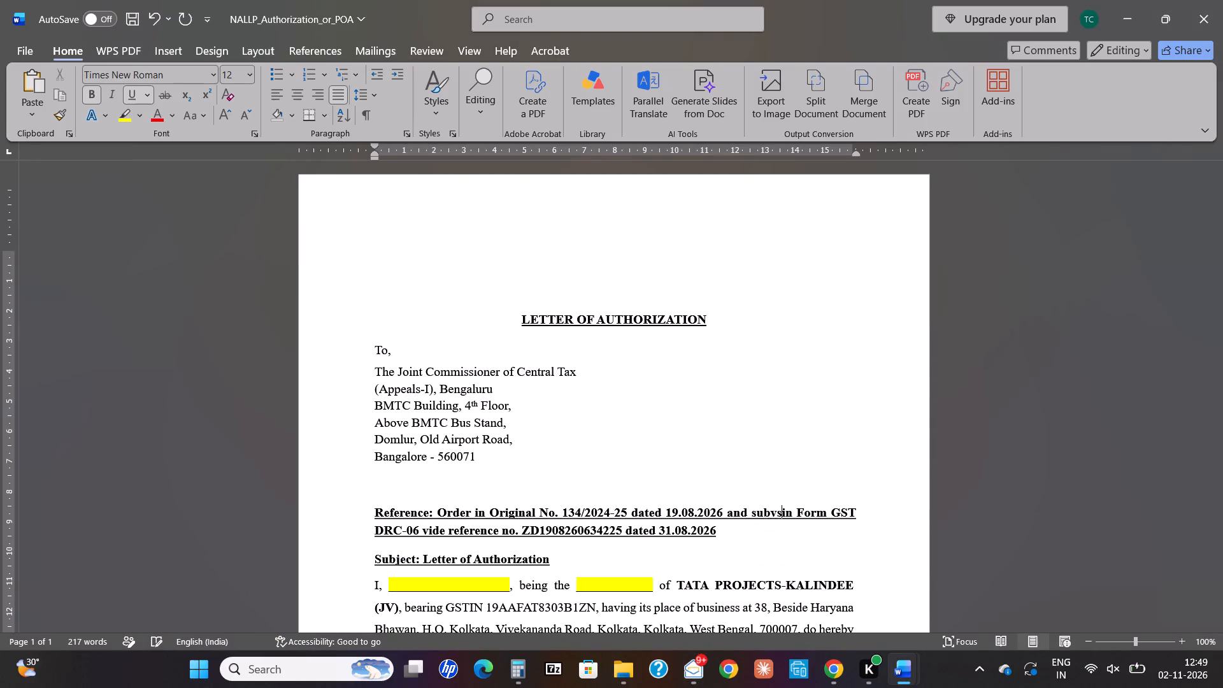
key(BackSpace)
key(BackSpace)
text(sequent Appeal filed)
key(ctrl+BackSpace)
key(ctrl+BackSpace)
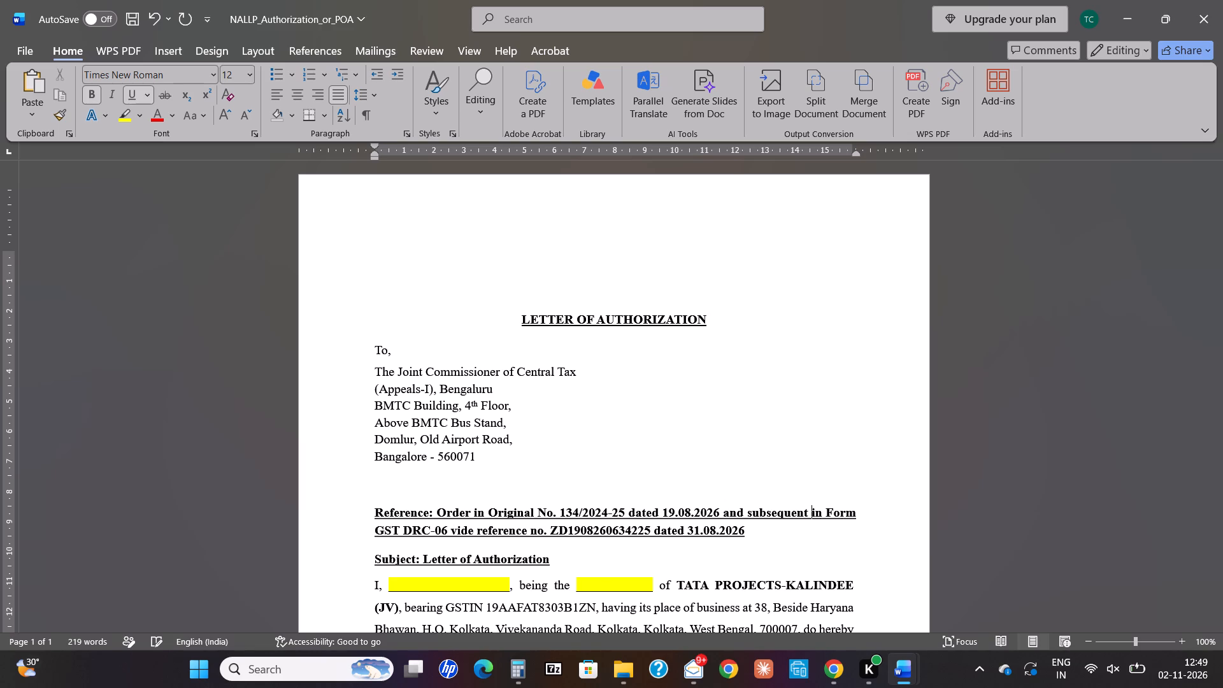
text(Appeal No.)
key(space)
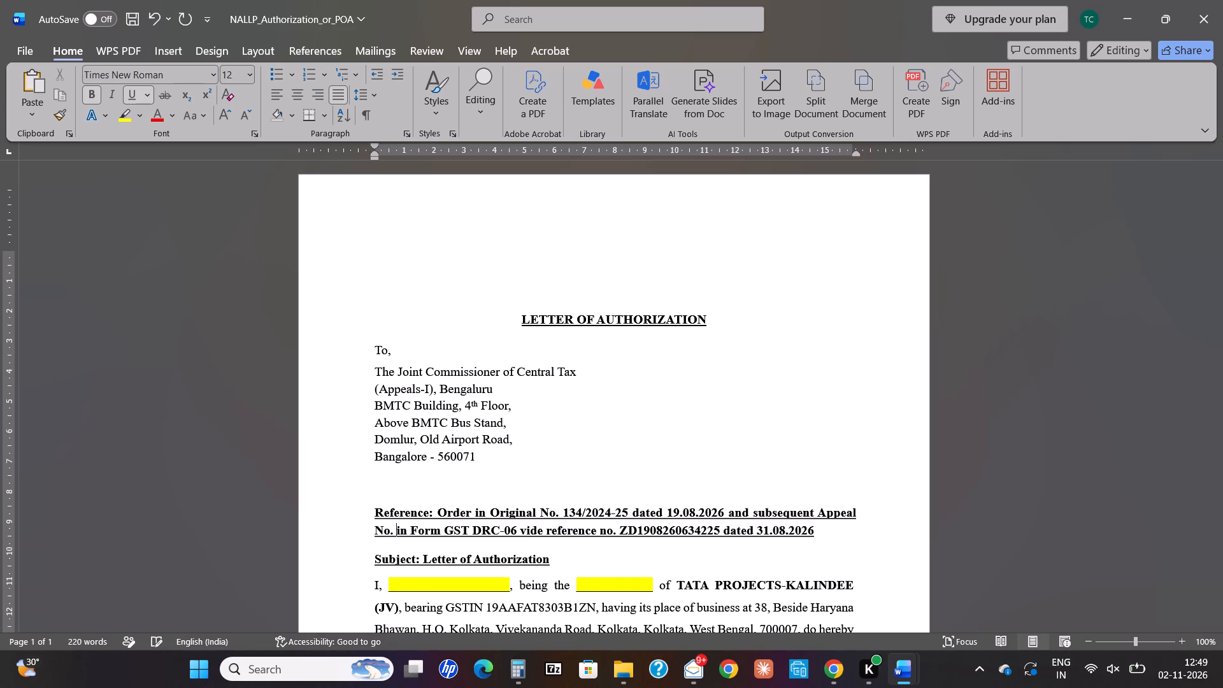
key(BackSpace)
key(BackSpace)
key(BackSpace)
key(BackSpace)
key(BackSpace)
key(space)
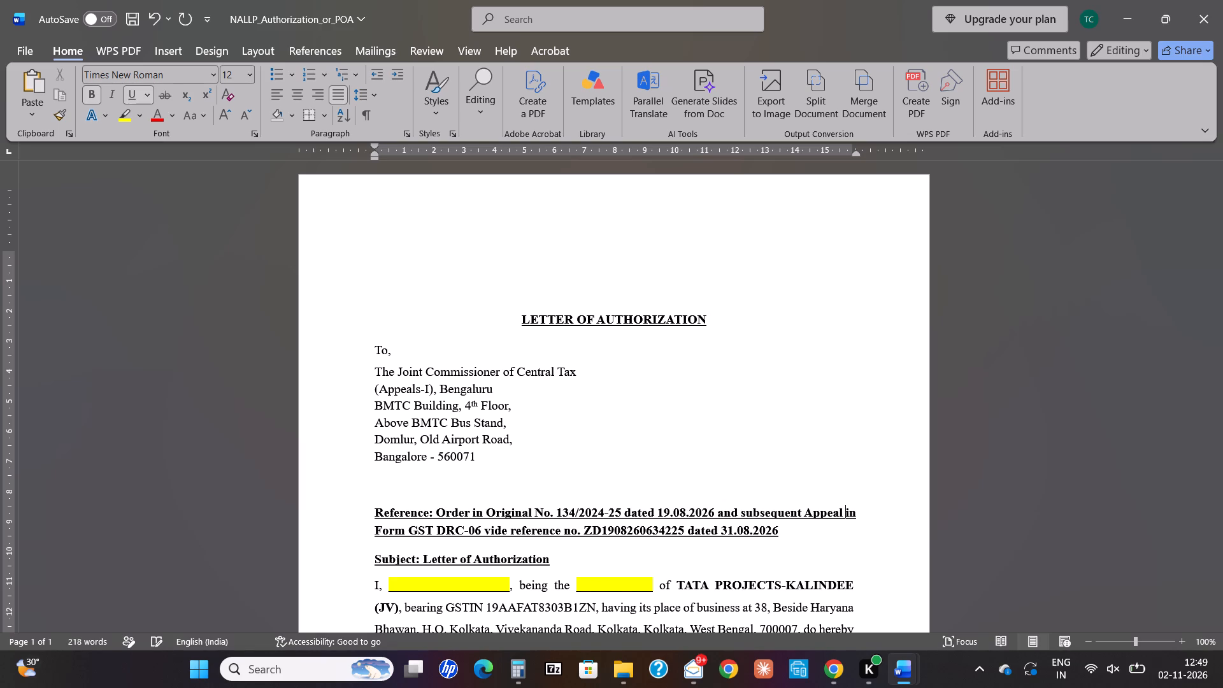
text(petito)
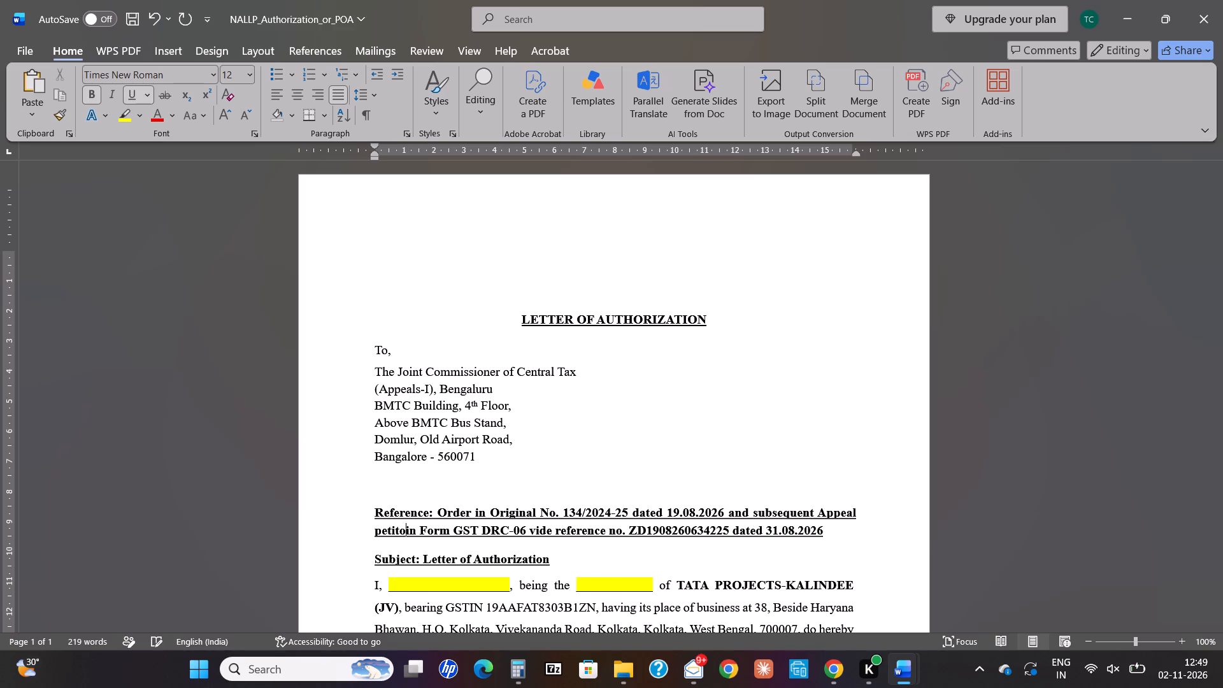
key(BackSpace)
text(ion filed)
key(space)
Add "vide Appeal No." after "subsequent Appeal petition filed" in the Reference paragraph.
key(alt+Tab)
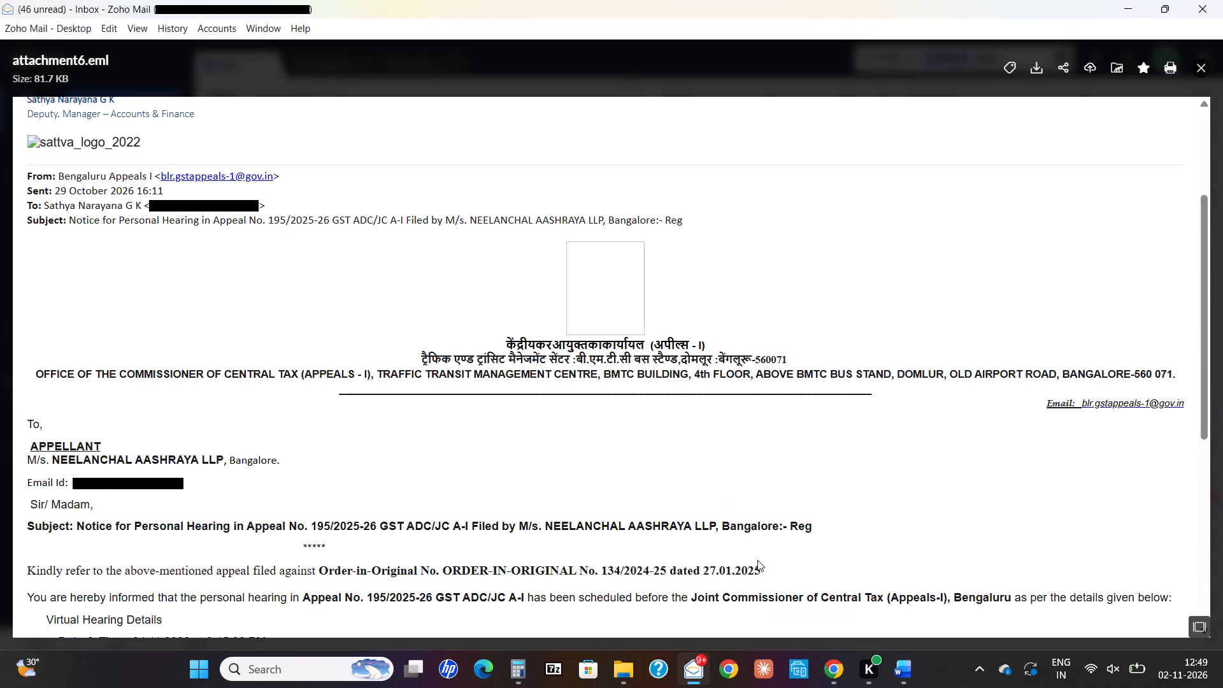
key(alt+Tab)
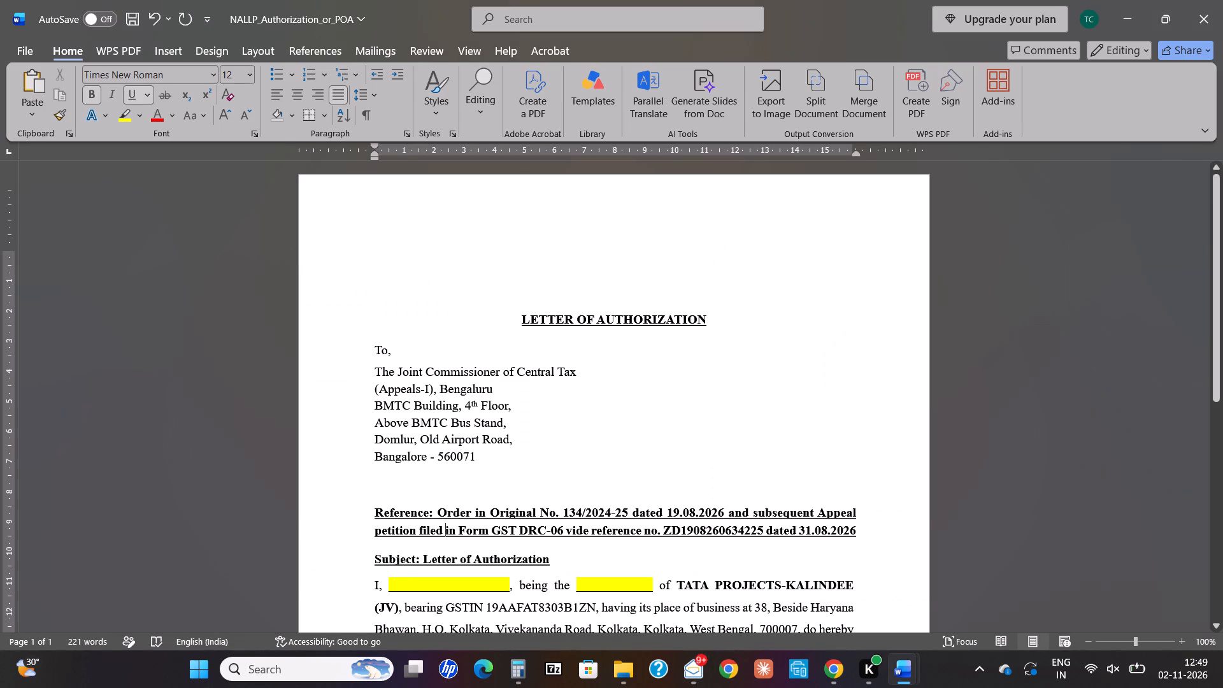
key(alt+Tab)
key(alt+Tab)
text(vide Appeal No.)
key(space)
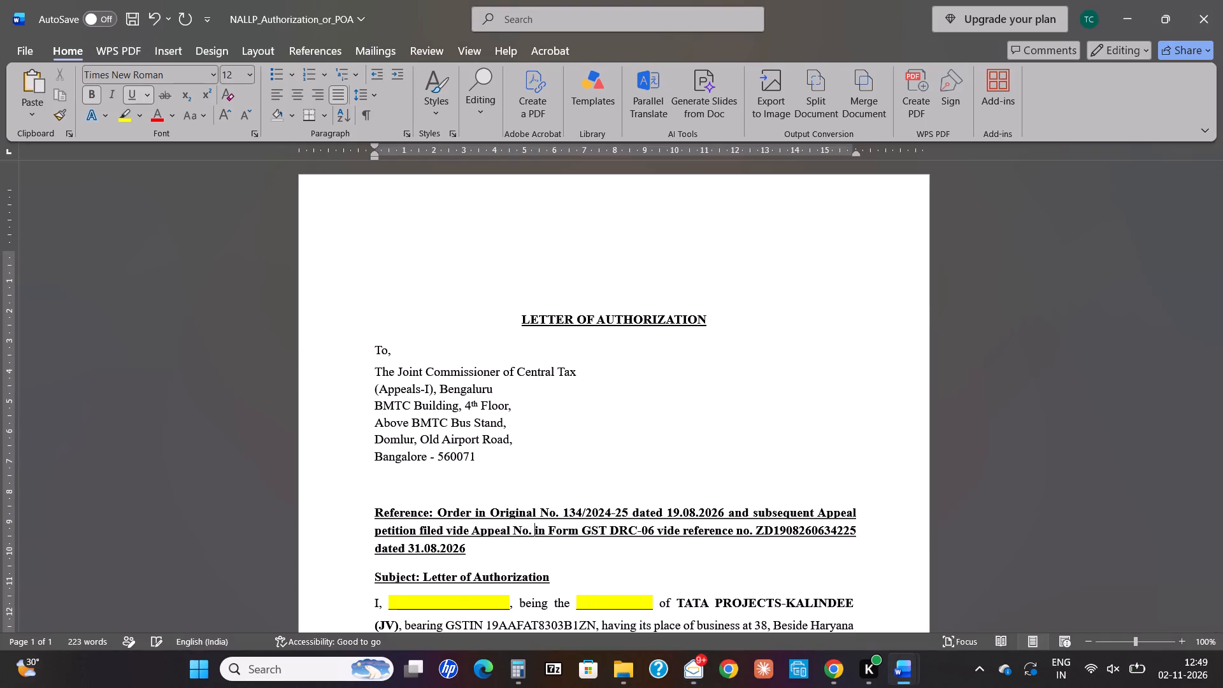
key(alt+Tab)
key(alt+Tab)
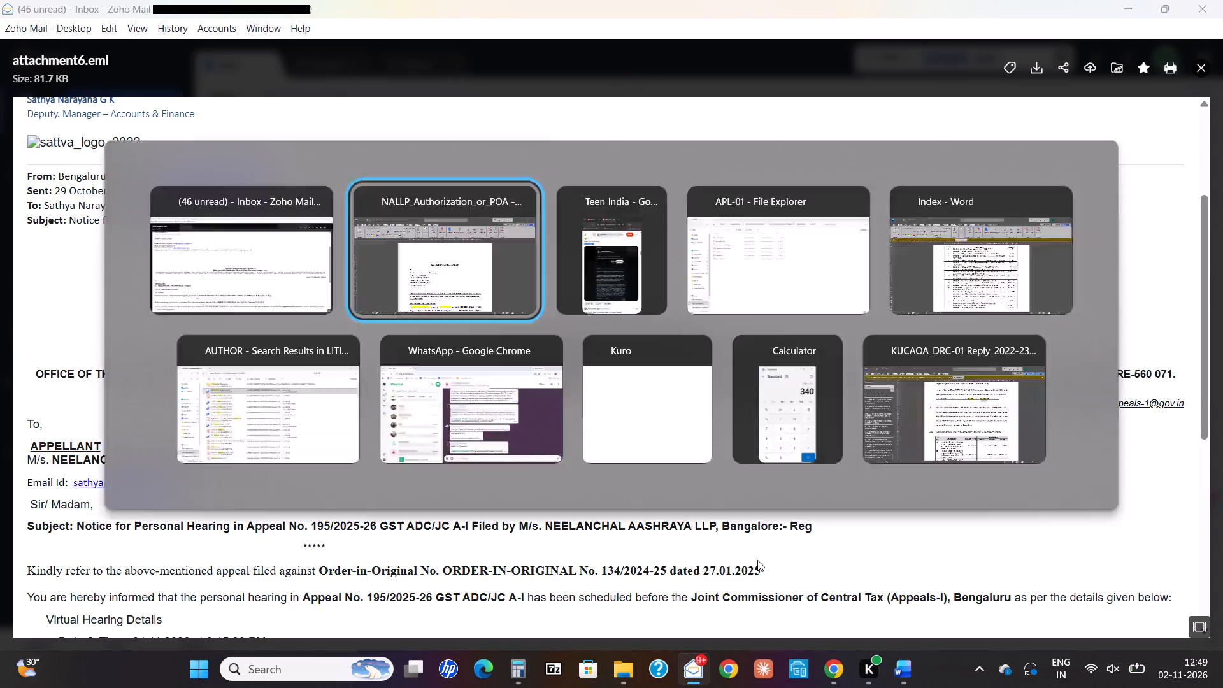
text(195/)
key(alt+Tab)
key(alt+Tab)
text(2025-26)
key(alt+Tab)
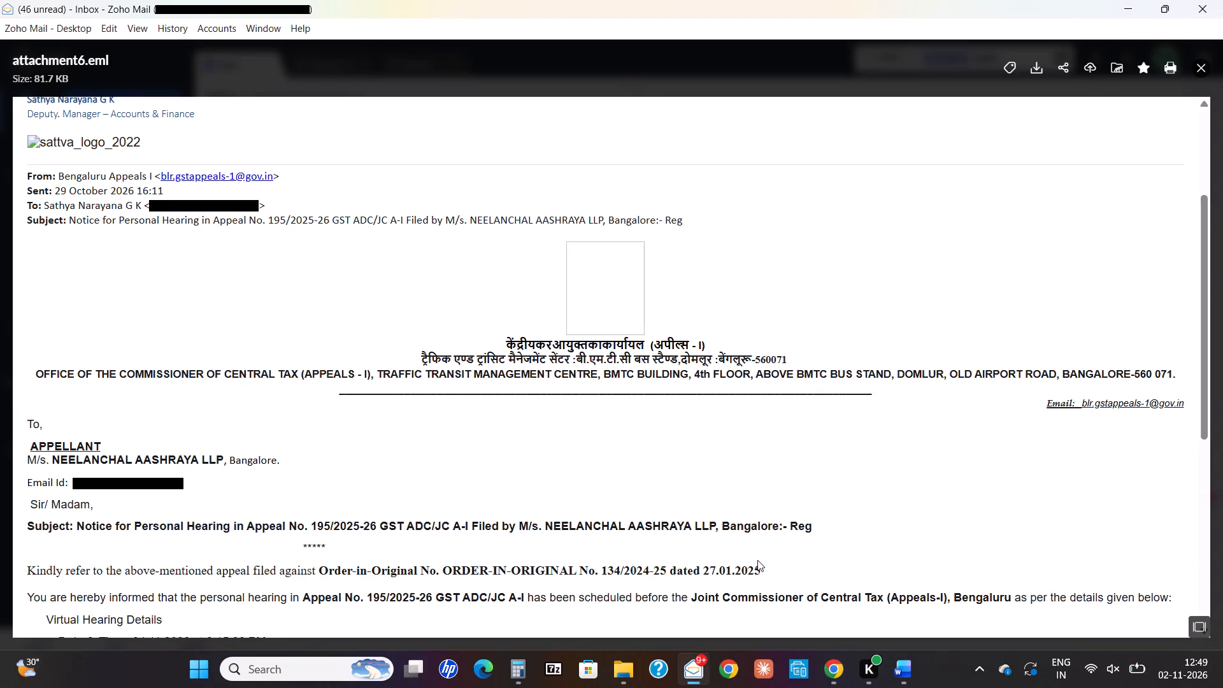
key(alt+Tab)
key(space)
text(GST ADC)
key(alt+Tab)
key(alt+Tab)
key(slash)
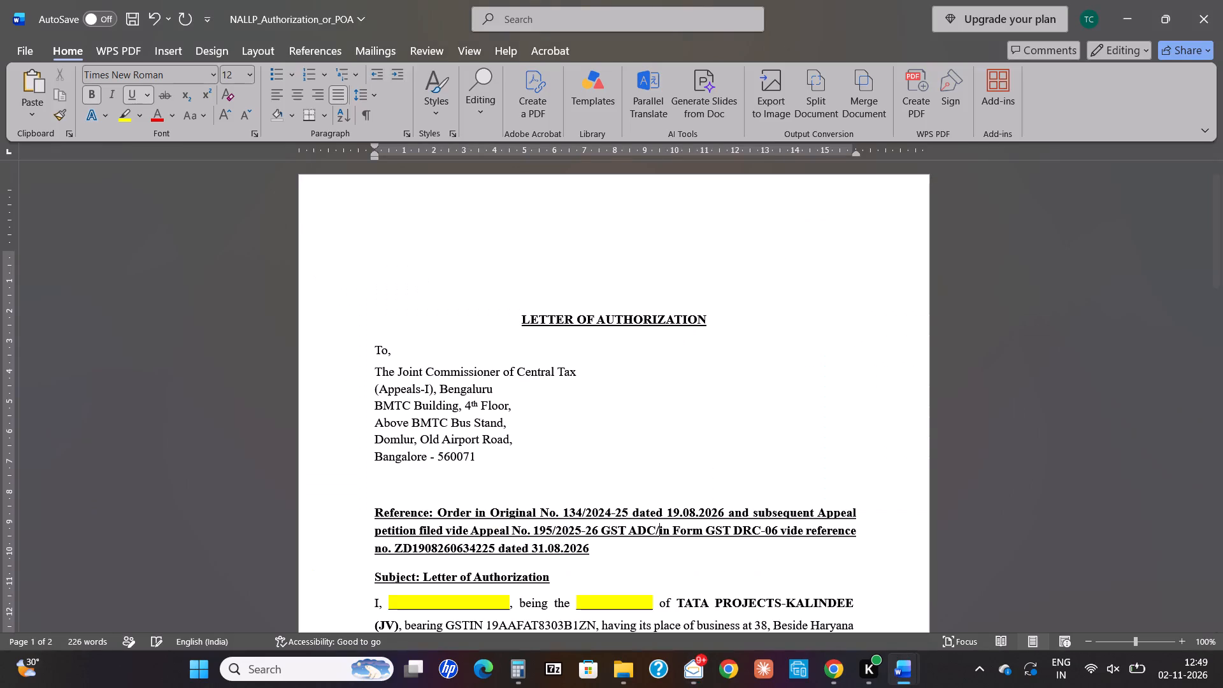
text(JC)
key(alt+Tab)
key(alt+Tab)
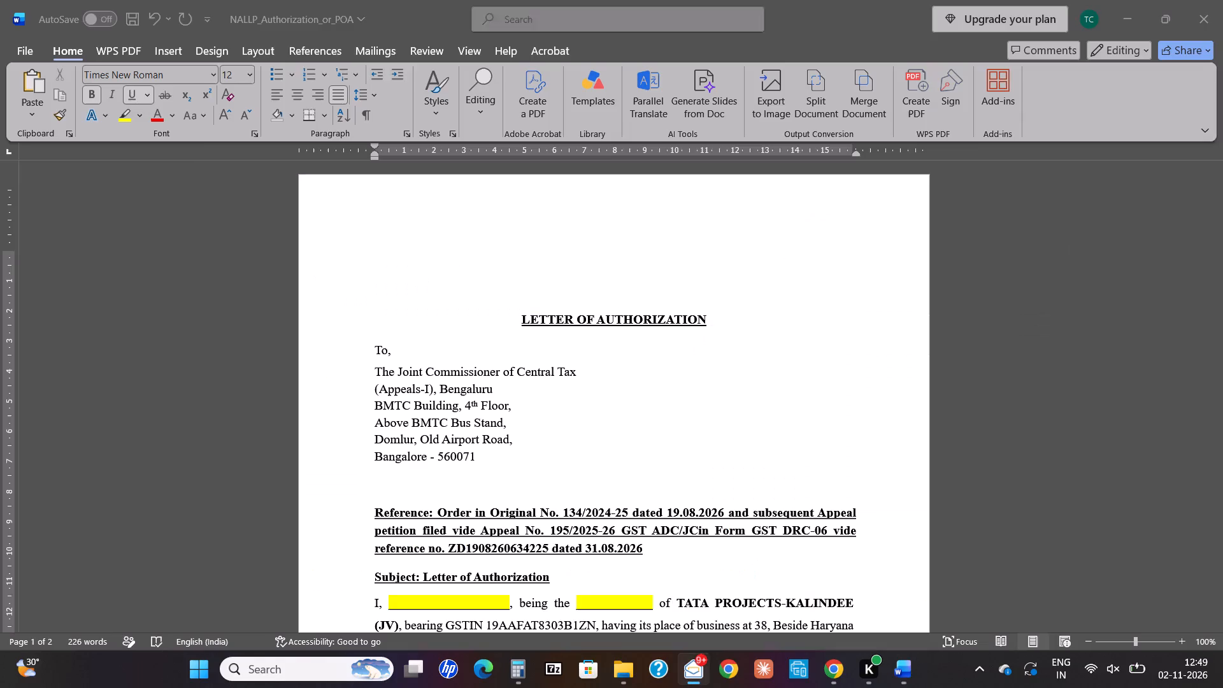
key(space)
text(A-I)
Copy "195/2025-26 GST ADC/JC A-I" from the hearing notice's subject line and paste it over the appeal number in the Reference paragraph.
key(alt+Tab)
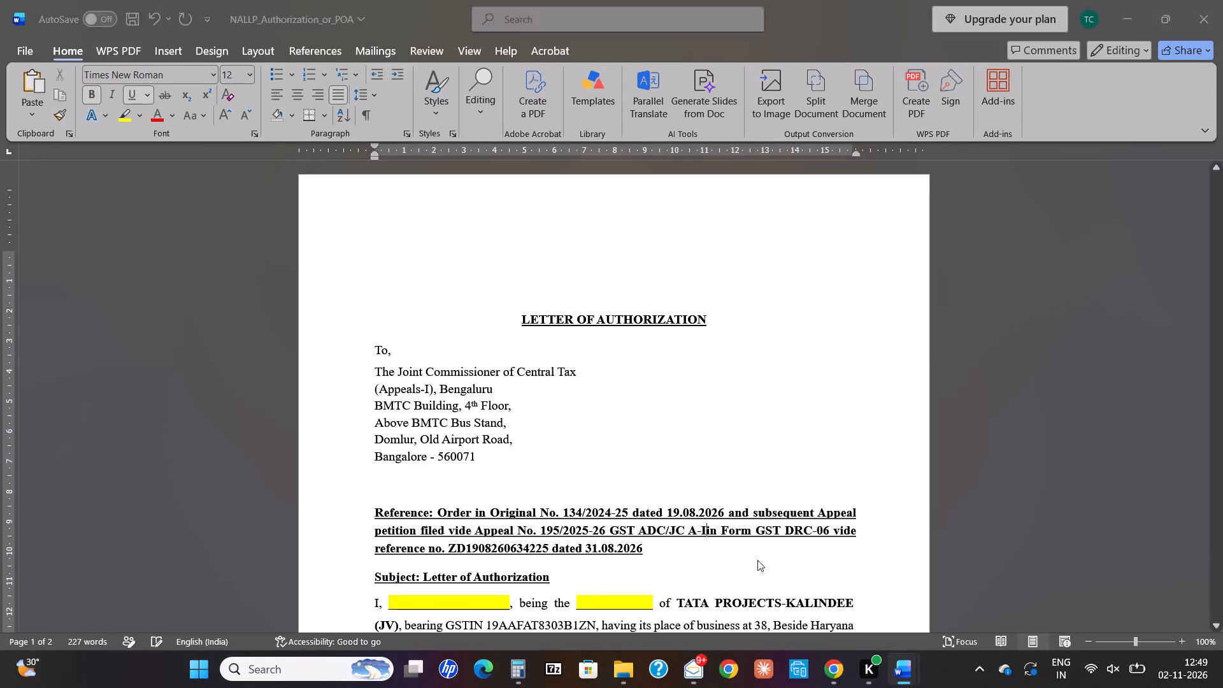
drag(314, 523, 397, 524)
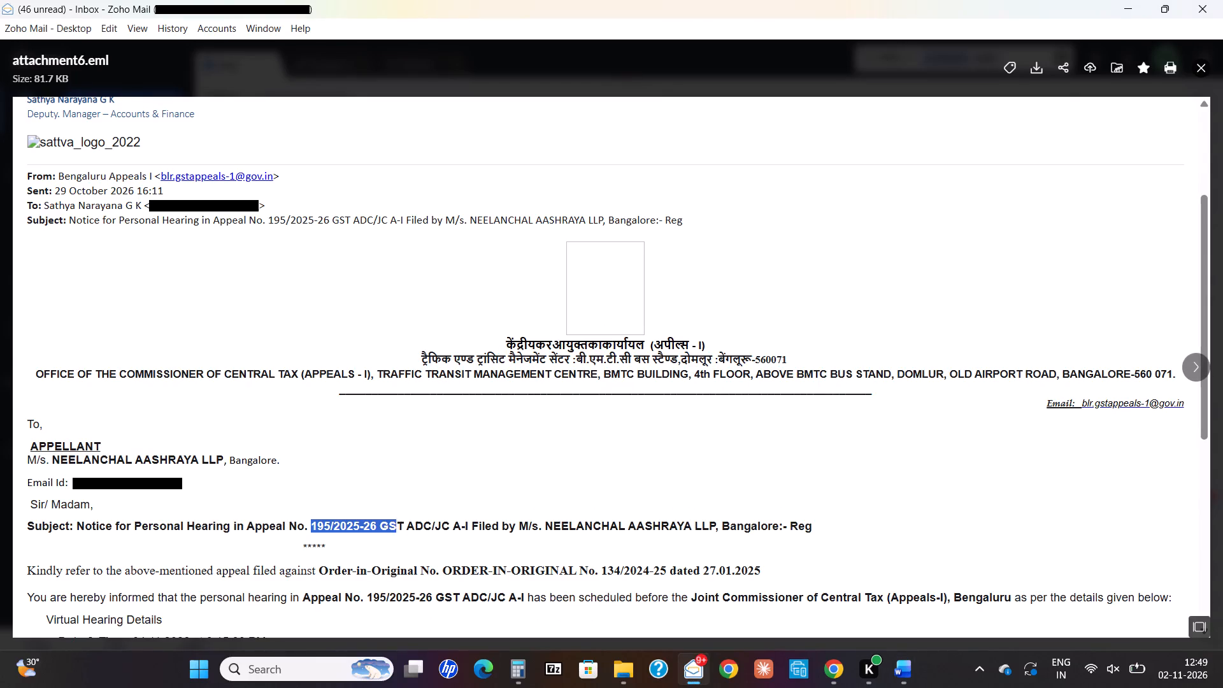
drag(397, 524, 471, 527)
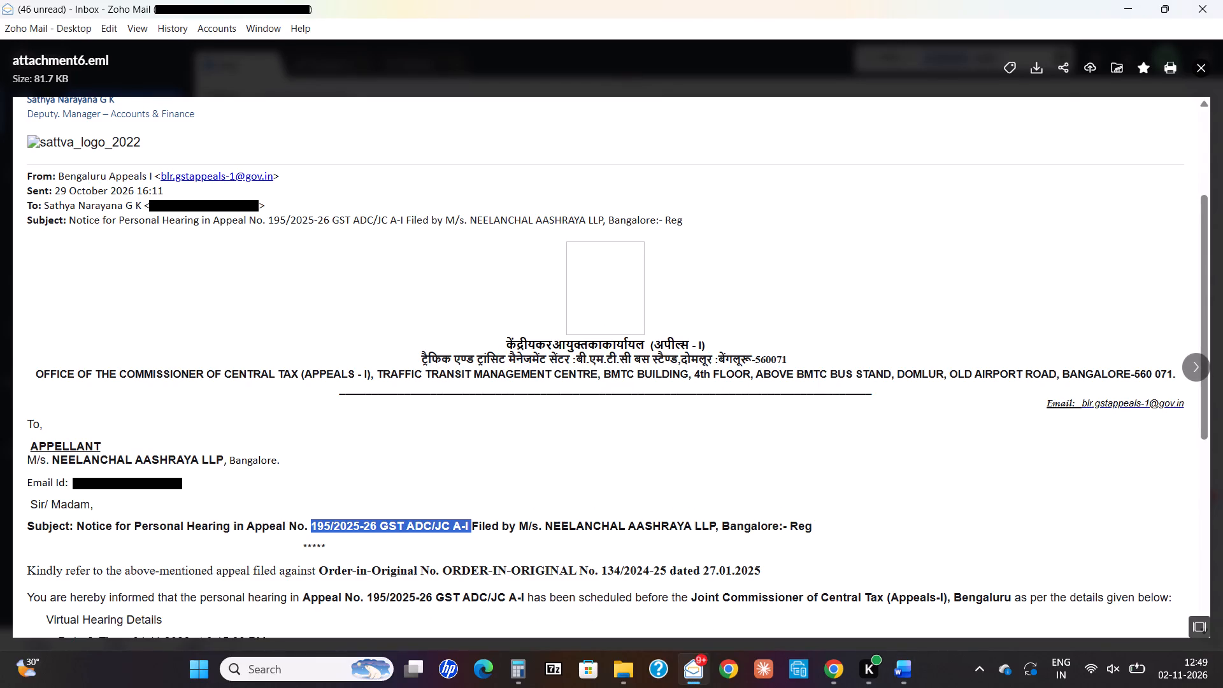
drag(471, 527, 467, 531)
key(ctrl+c)
key(ctrl+c)
key(alt+Tab)
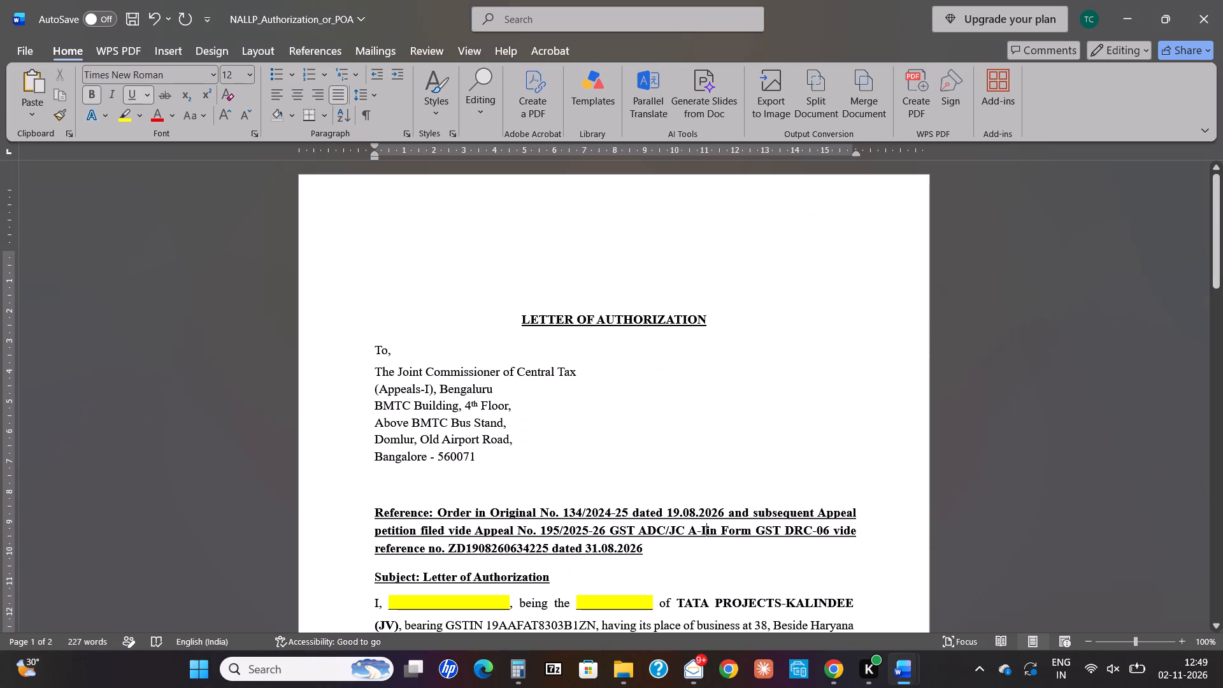
drag(538, 532, 629, 532)
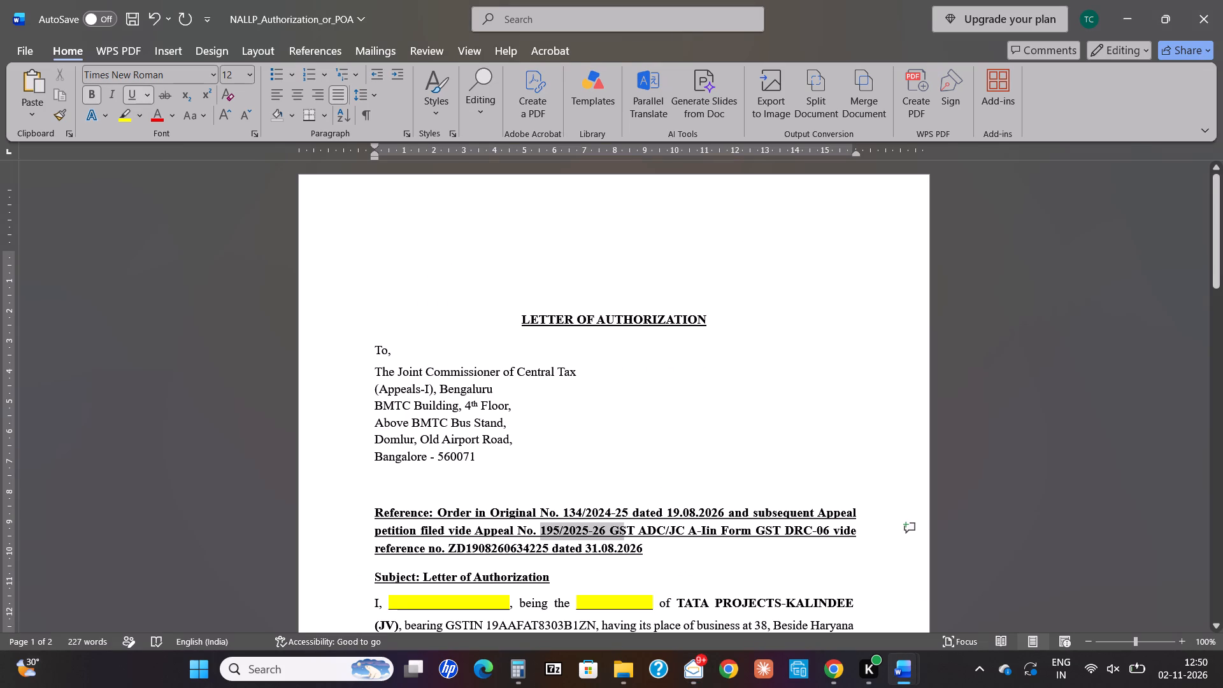
drag(629, 532, 708, 529)
key(shift+Left)
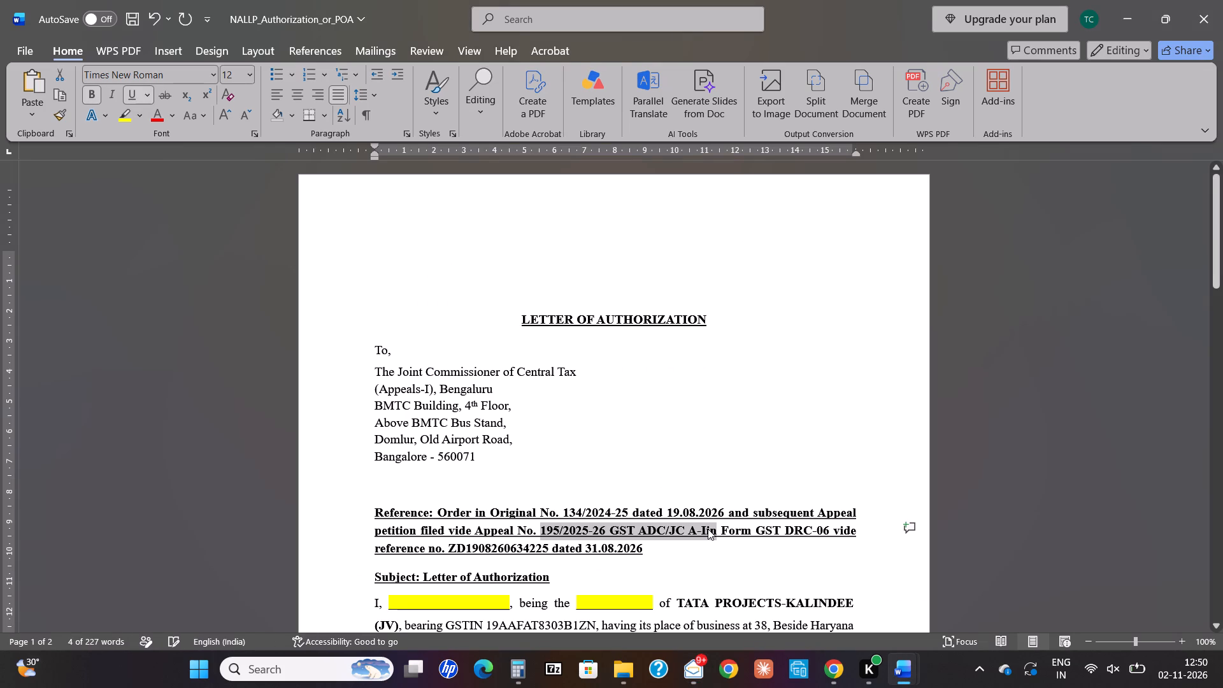
key(ctrl+v)
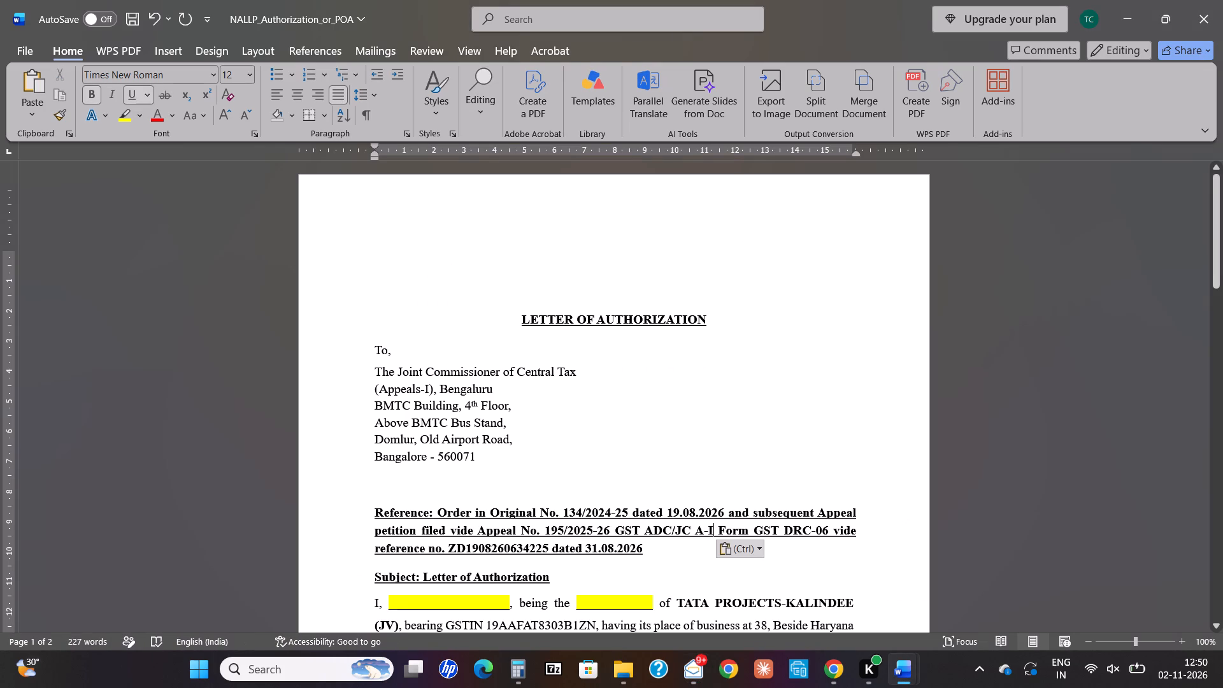
key(ctrl+z)
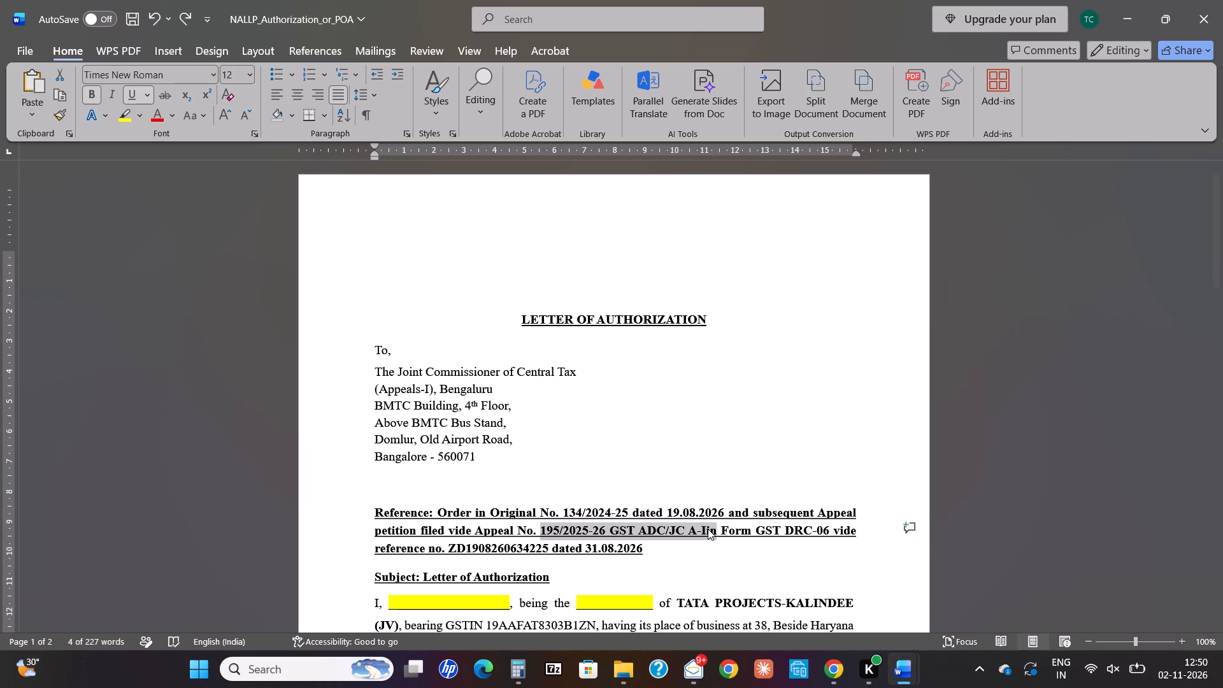
key(ctrl+y)
Add "in Form GST APL-01" after the appeal number in the Reference paragraph.
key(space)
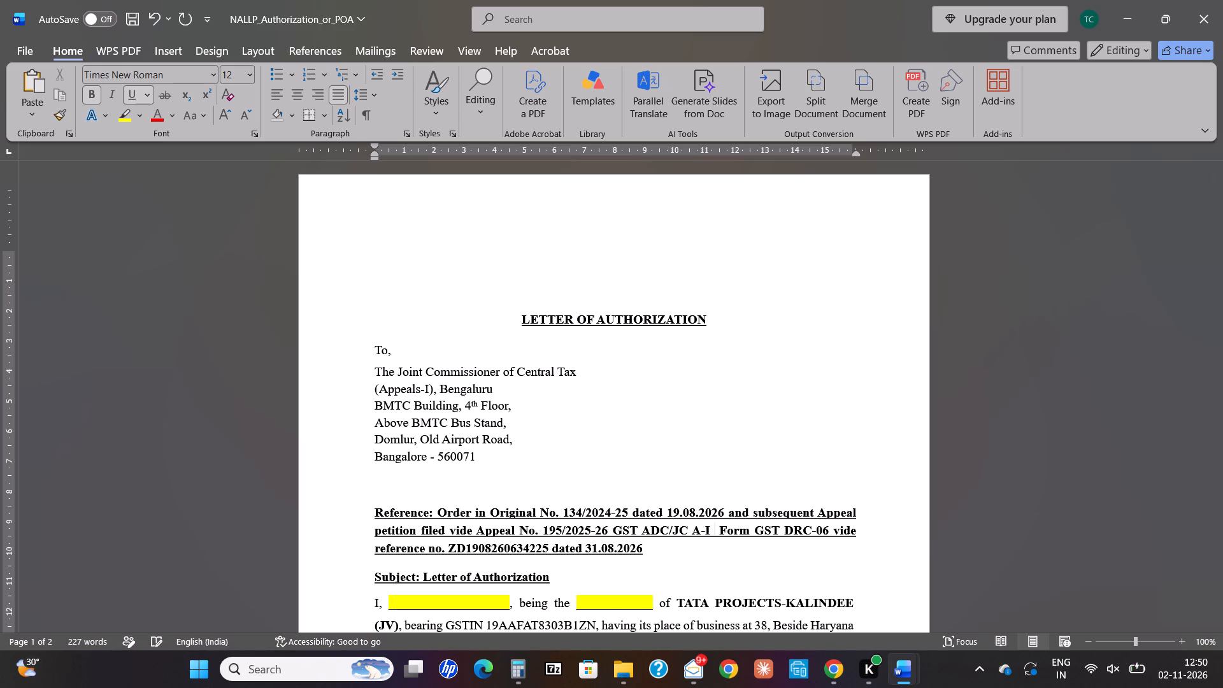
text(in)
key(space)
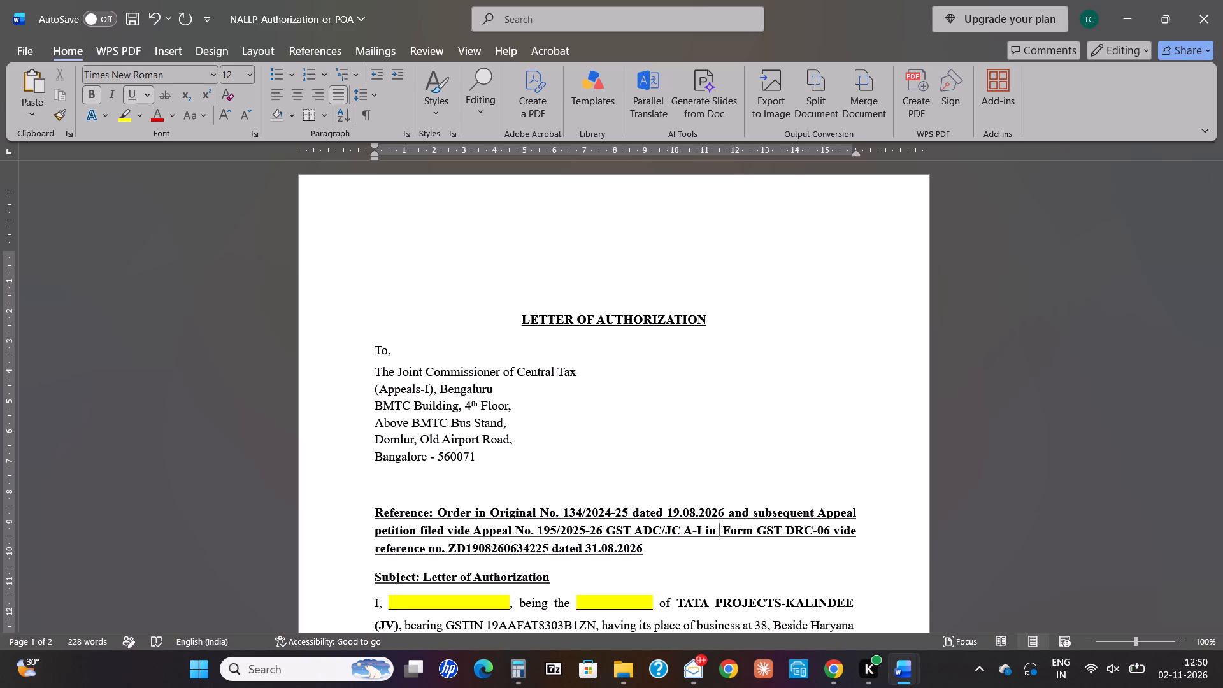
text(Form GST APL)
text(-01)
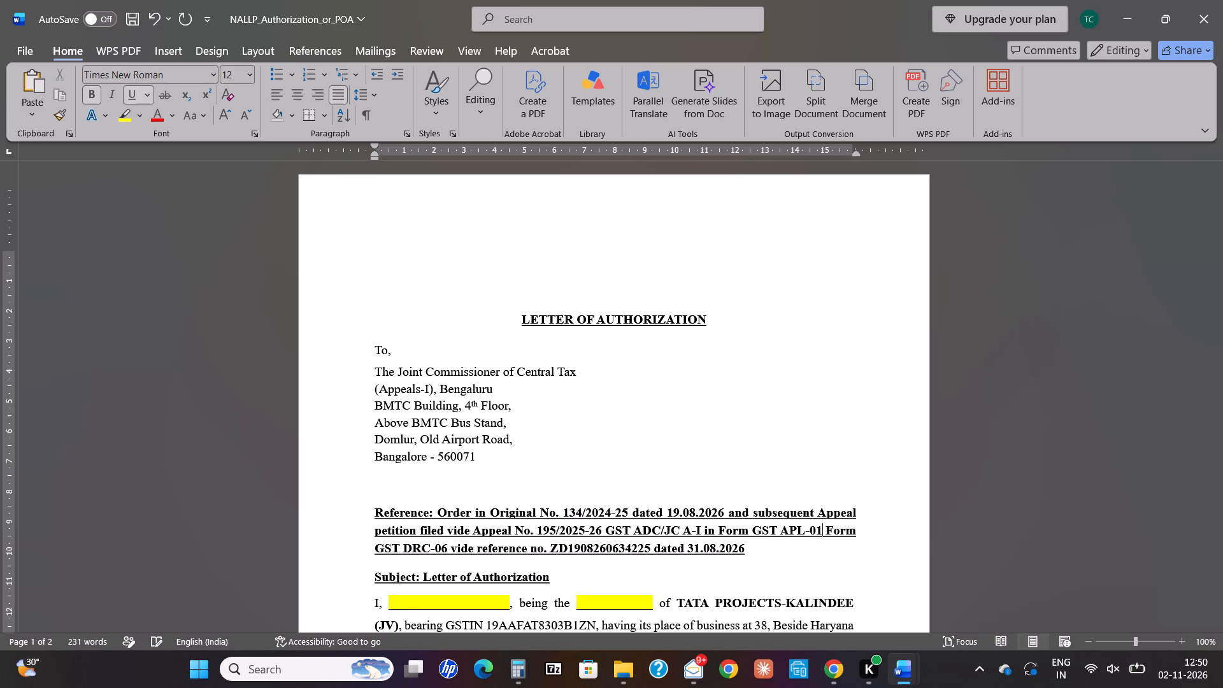
Delete the leftover "Form GST DRC-06" reference number and date from the end of the Reference paragraph.
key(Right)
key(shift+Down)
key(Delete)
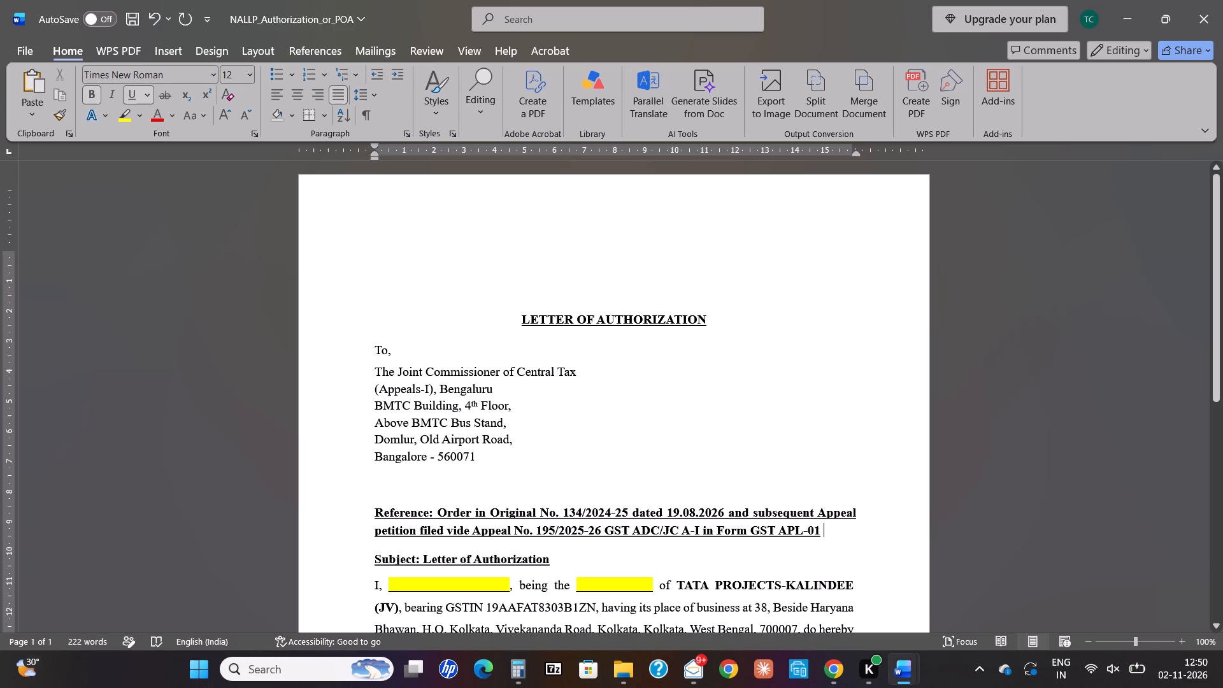
Add the word "dated" after the appeal number in the Reference paragraph.
click(703, 525)
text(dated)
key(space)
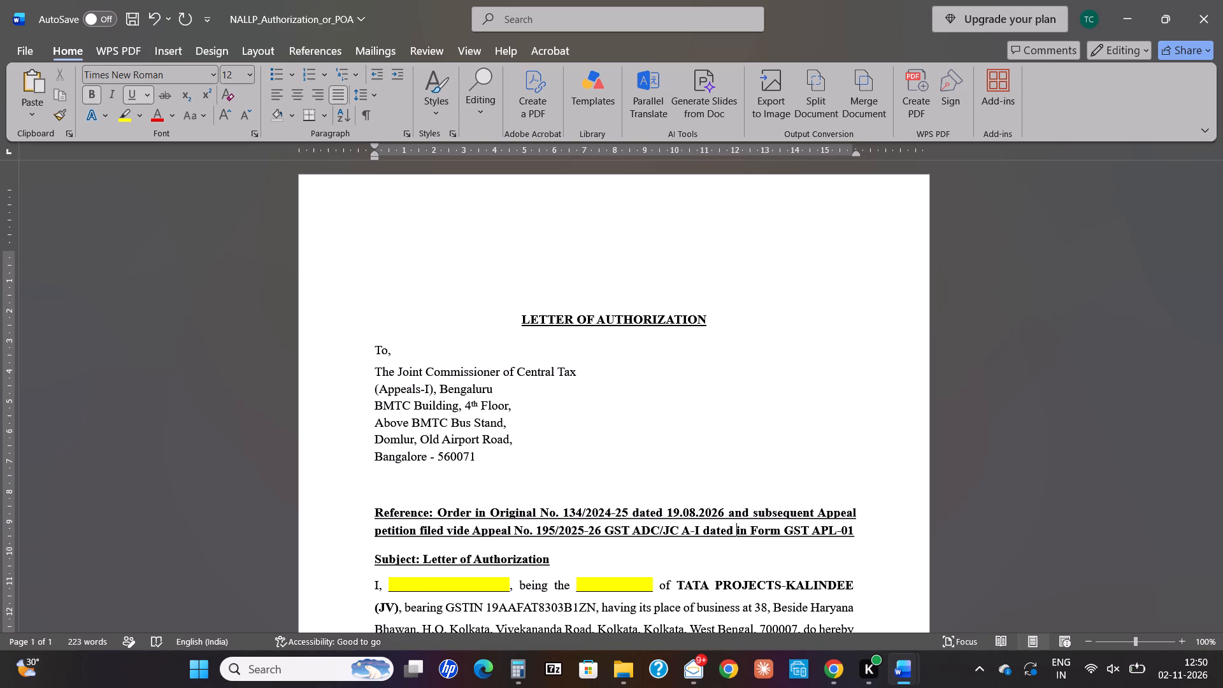
Open the "1.GST APL-01" PDF from the APL-01 folder and look for the appeal's filing date in the verification section.
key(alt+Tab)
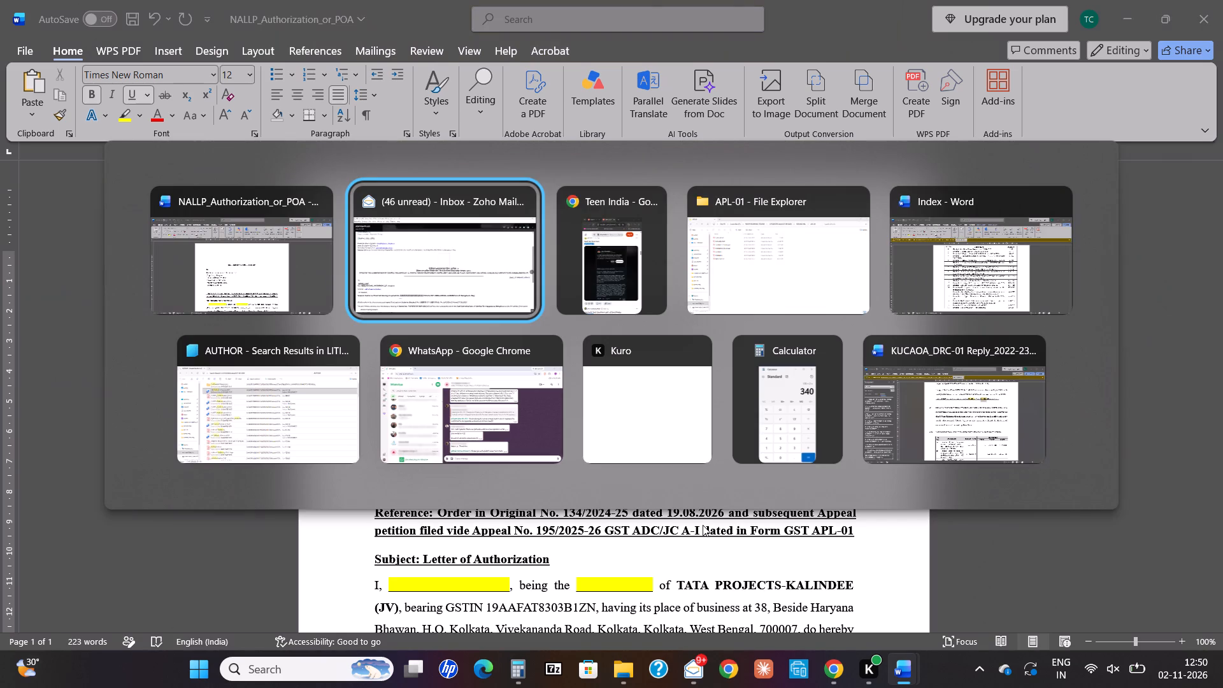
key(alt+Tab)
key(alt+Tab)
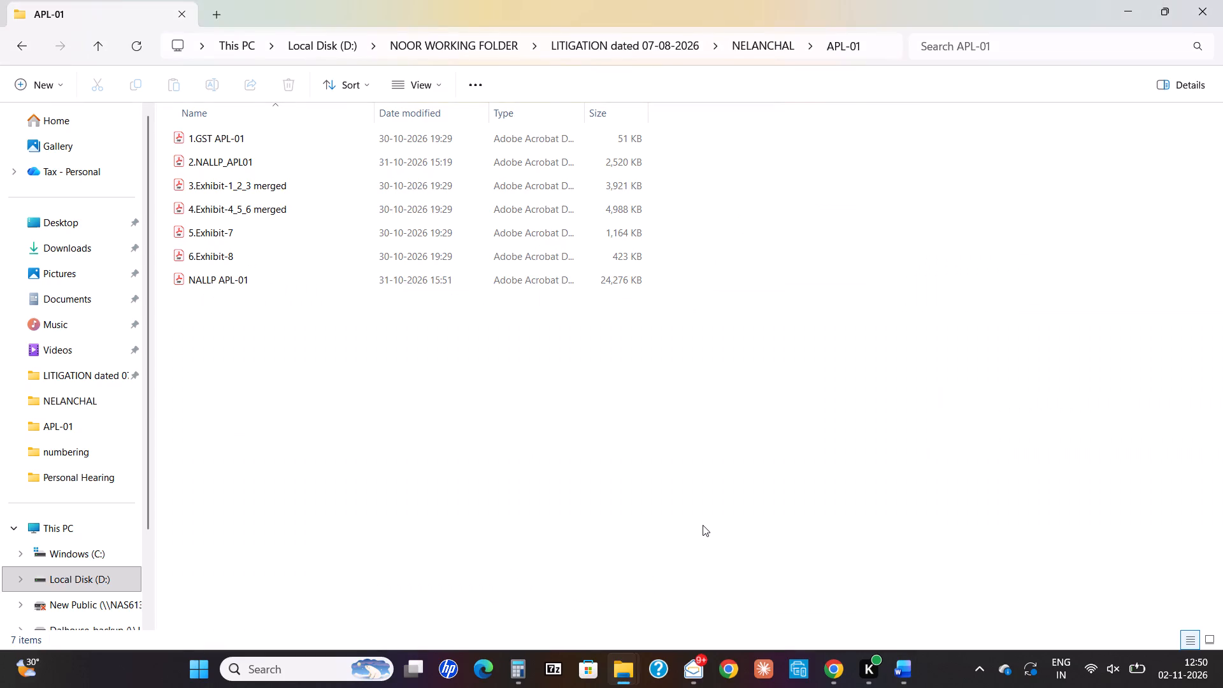
click(278, 129)
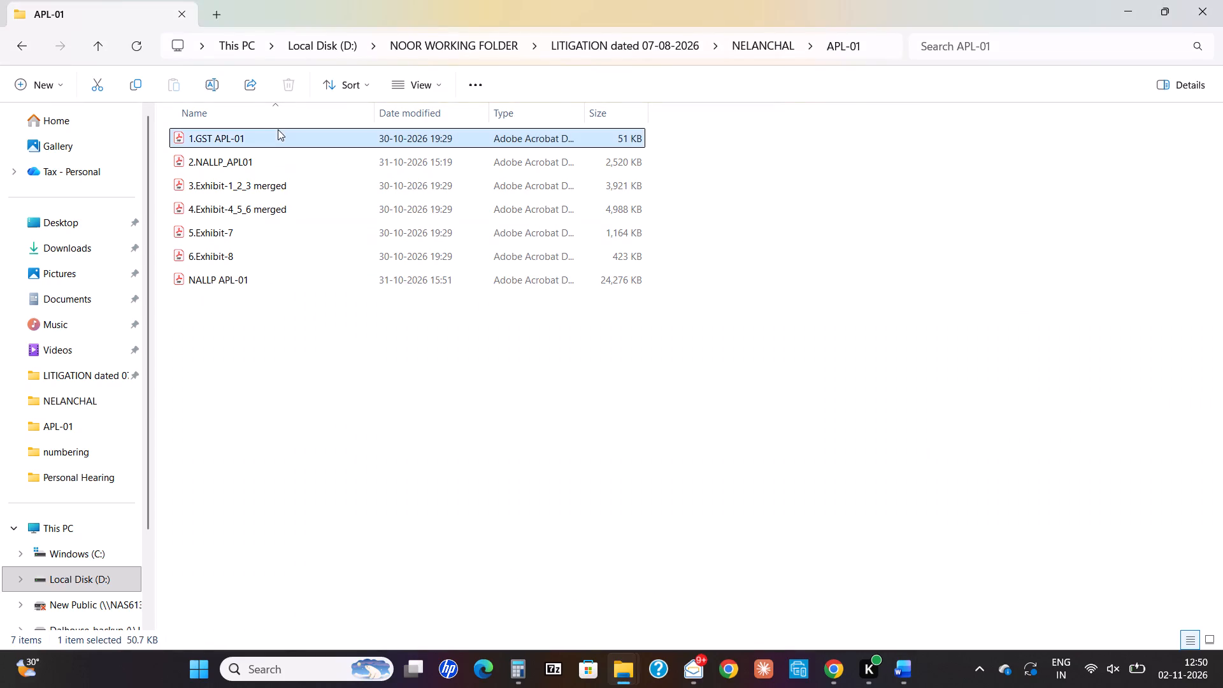
double_click(278, 129)
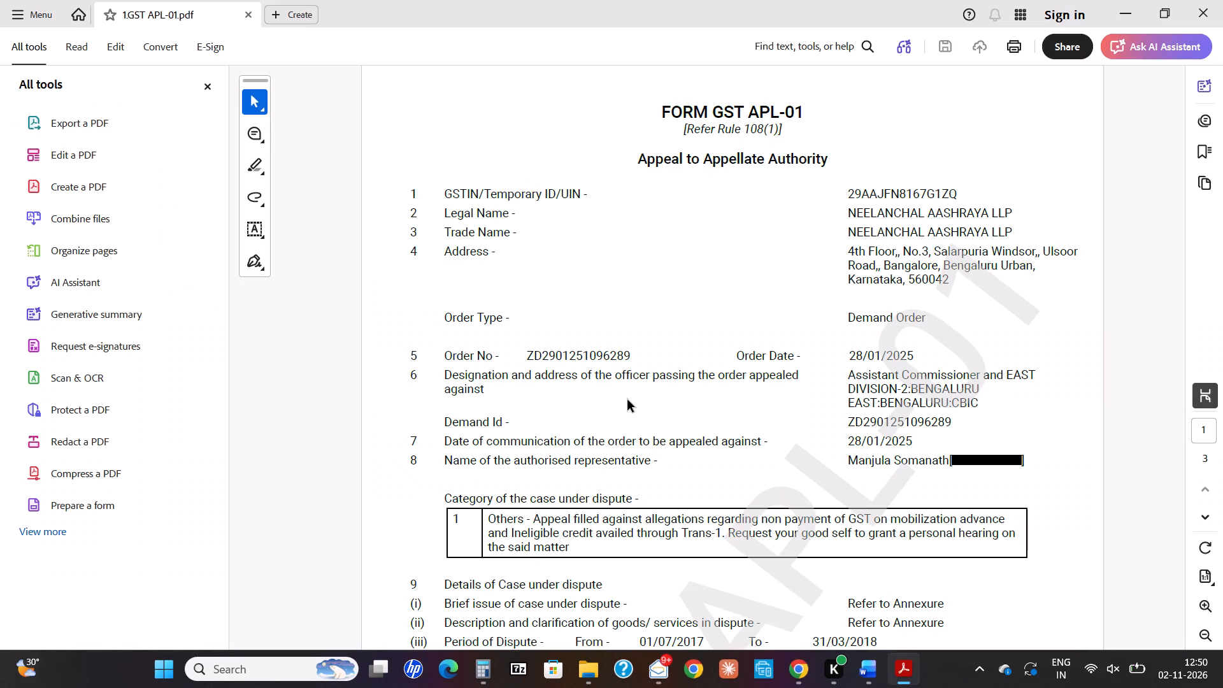
scroll(808, 450, down, 7)
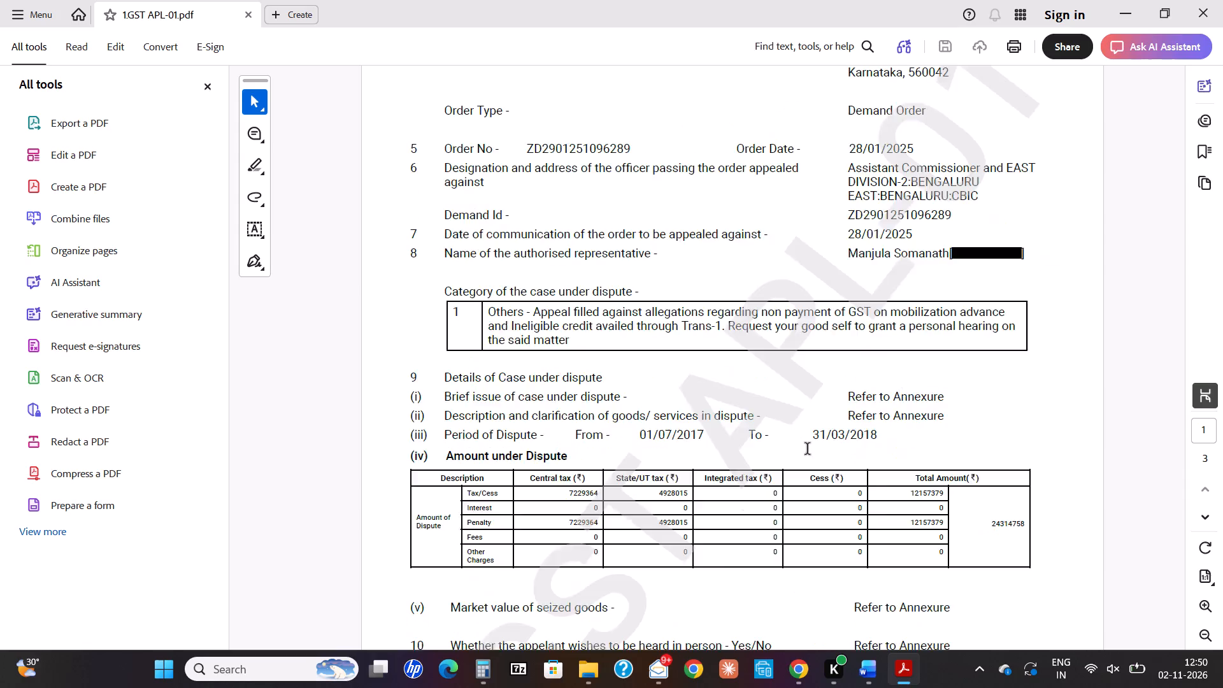
scroll(955, 470, down, 5)
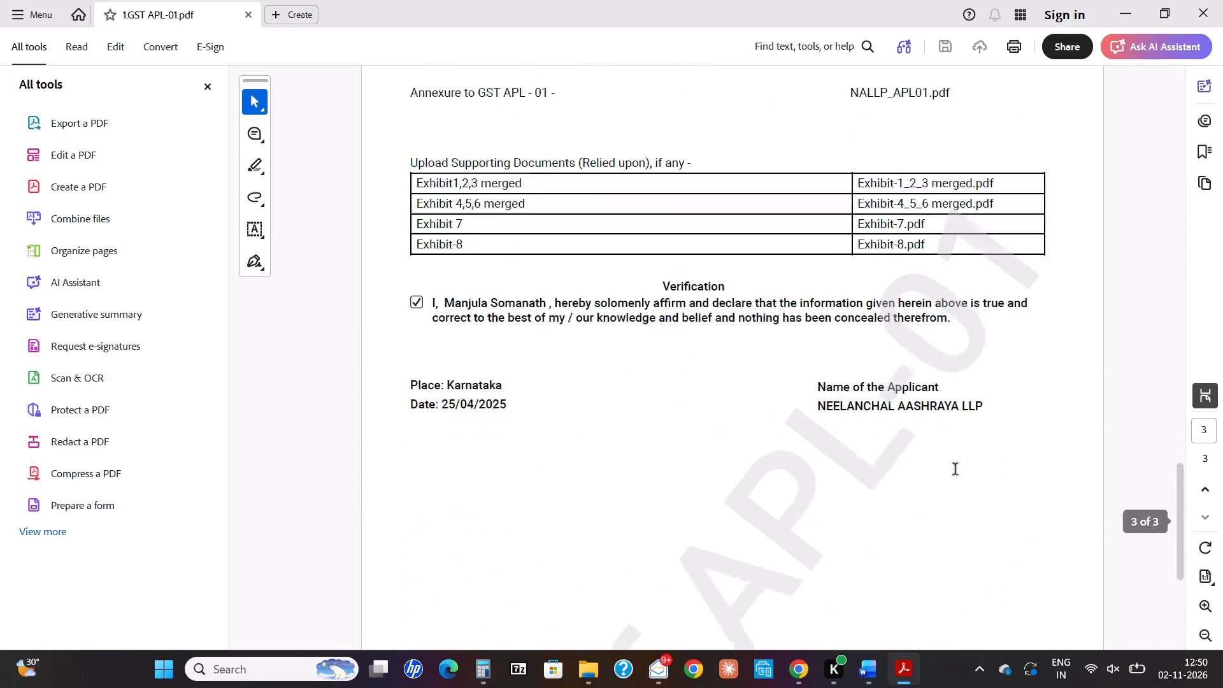
scroll(955, 470, down, 1)
Enter the appeal date 25.04.2025 after "dated" in the letter's Reference paragraph and save the document.
key(alt+Tab)
key(alt+Tab)
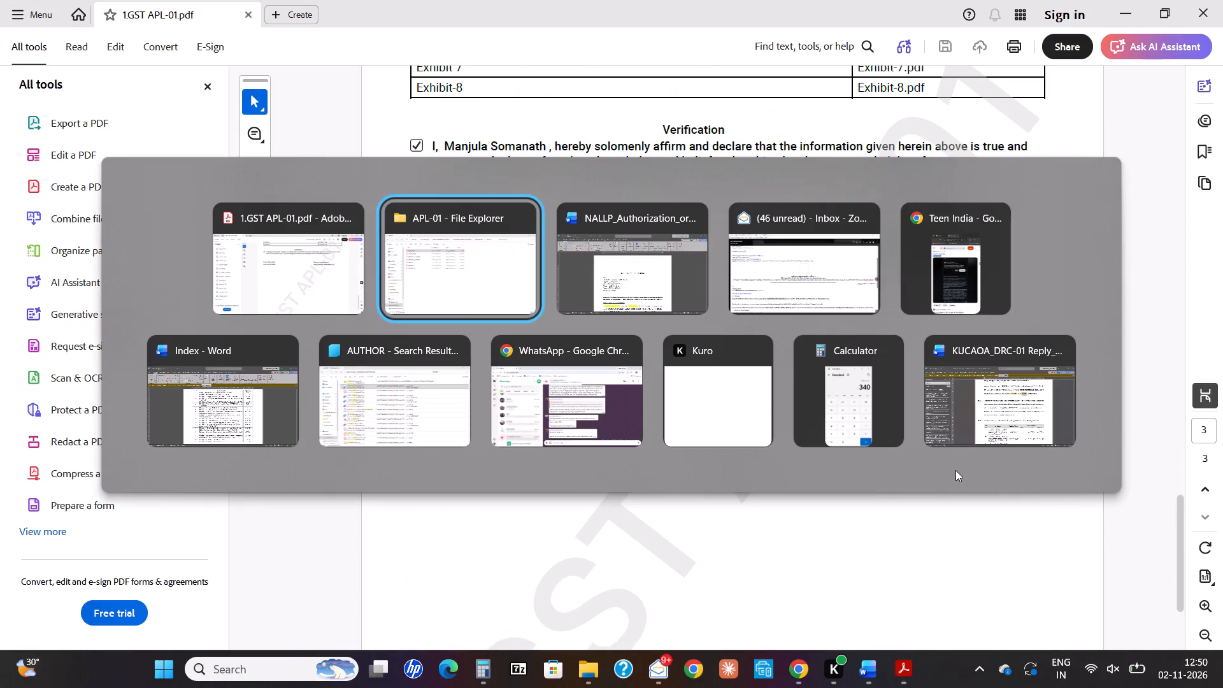
key(alt+Tab)
key(alt+Tab)
key(alt+Left)
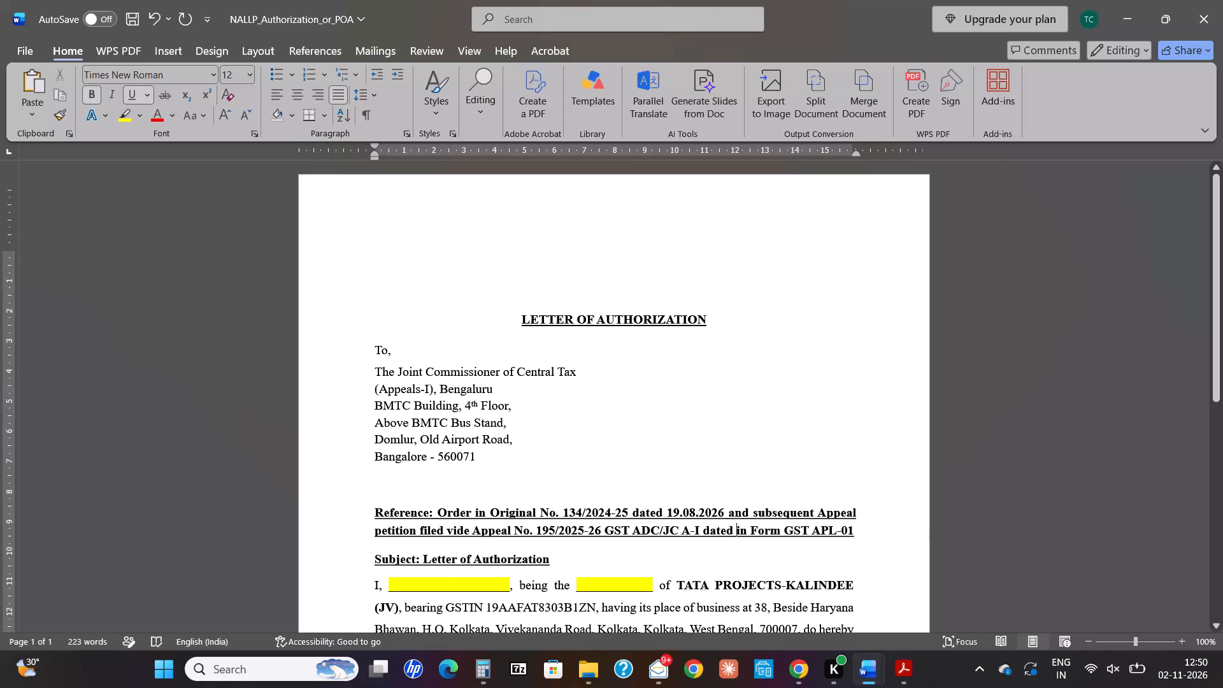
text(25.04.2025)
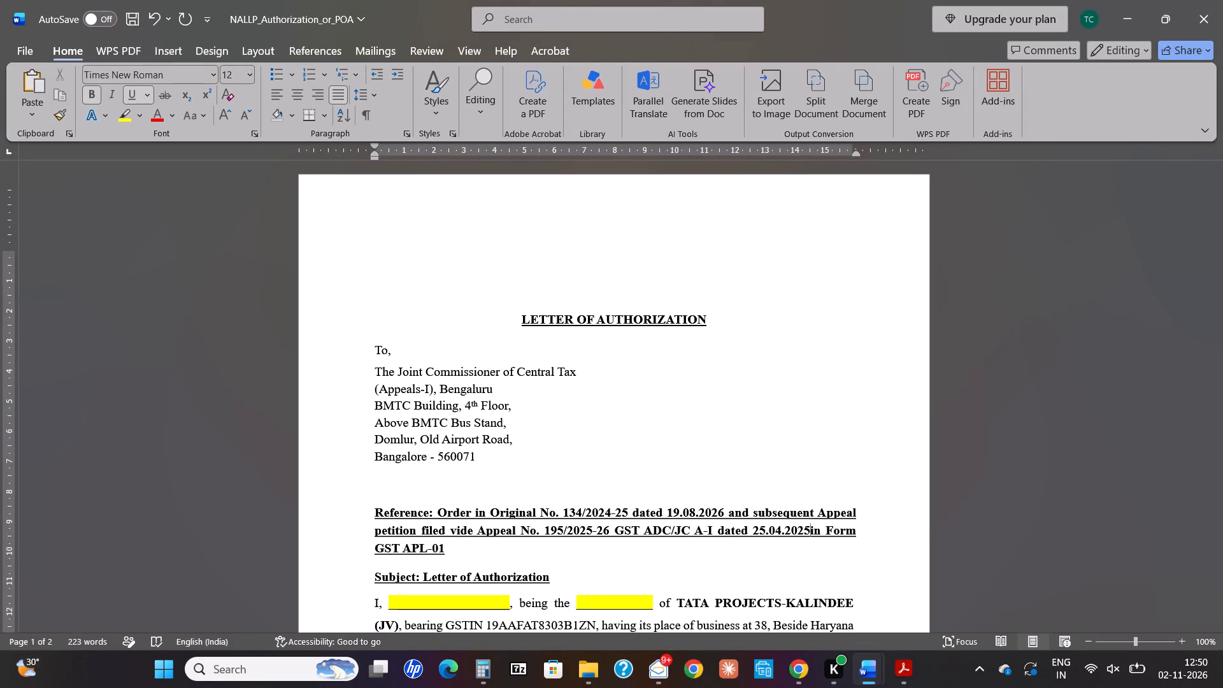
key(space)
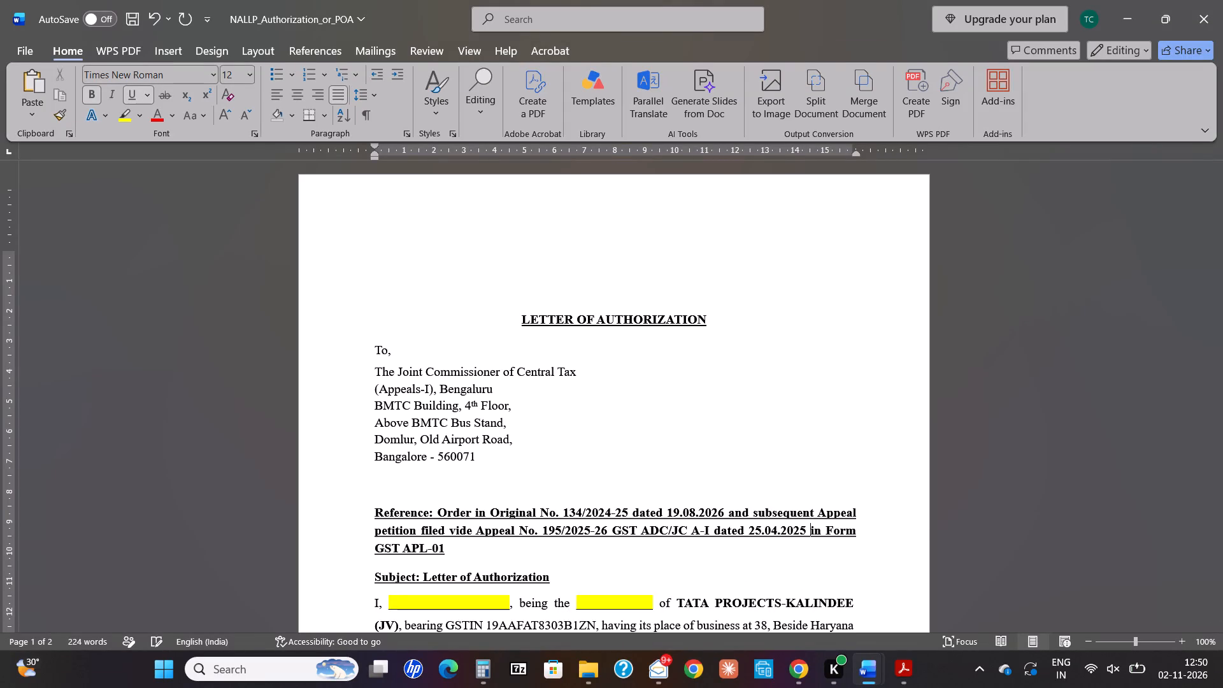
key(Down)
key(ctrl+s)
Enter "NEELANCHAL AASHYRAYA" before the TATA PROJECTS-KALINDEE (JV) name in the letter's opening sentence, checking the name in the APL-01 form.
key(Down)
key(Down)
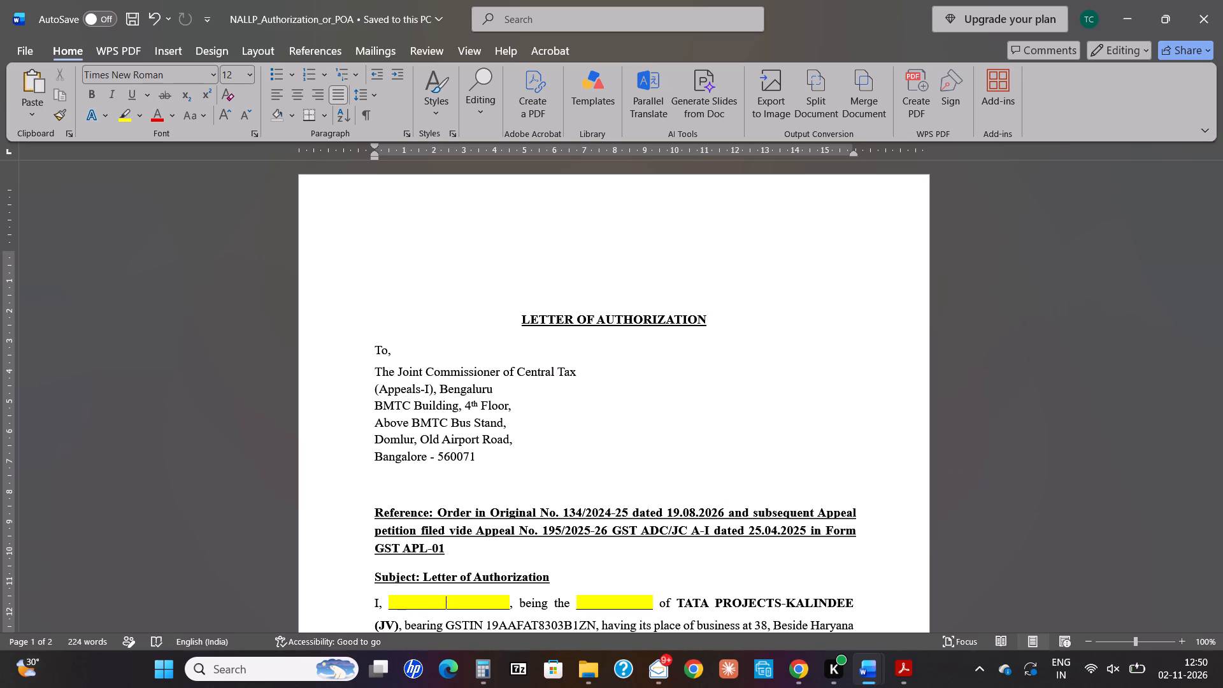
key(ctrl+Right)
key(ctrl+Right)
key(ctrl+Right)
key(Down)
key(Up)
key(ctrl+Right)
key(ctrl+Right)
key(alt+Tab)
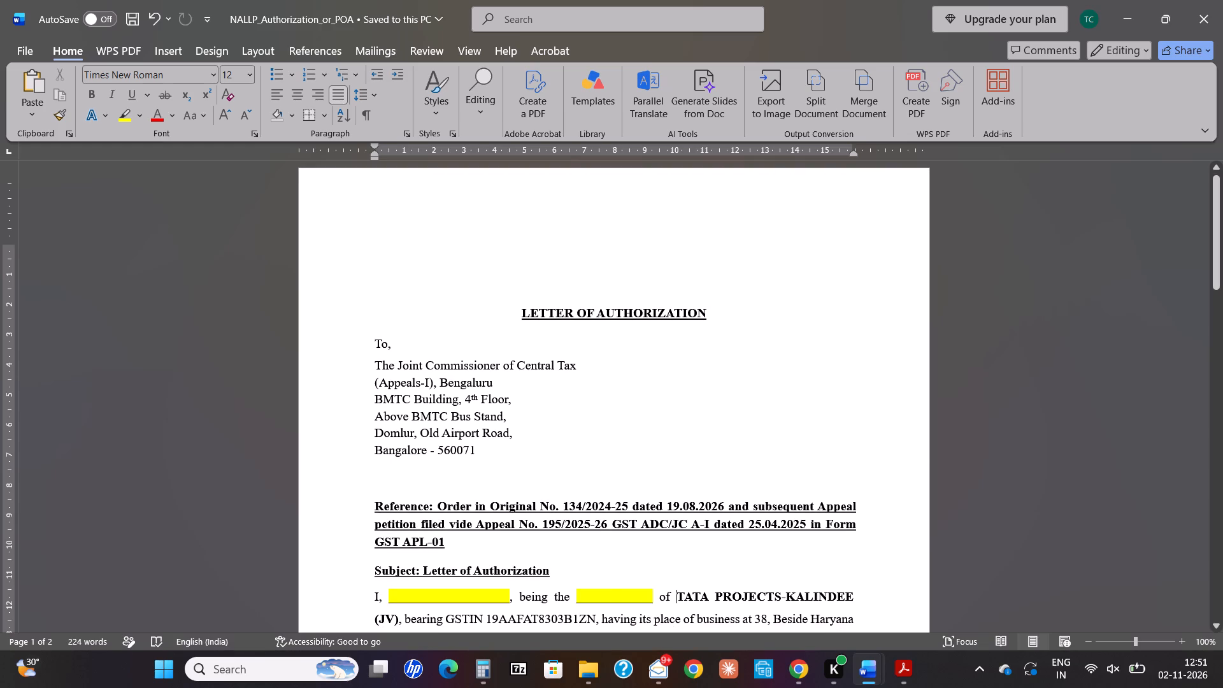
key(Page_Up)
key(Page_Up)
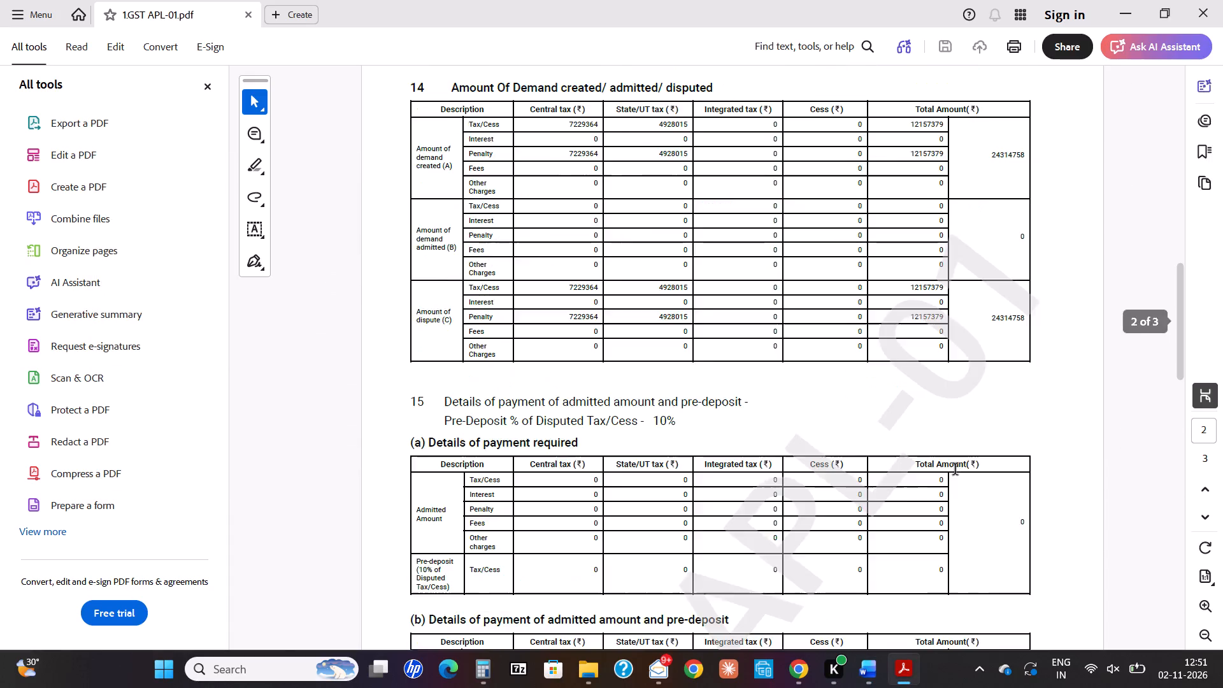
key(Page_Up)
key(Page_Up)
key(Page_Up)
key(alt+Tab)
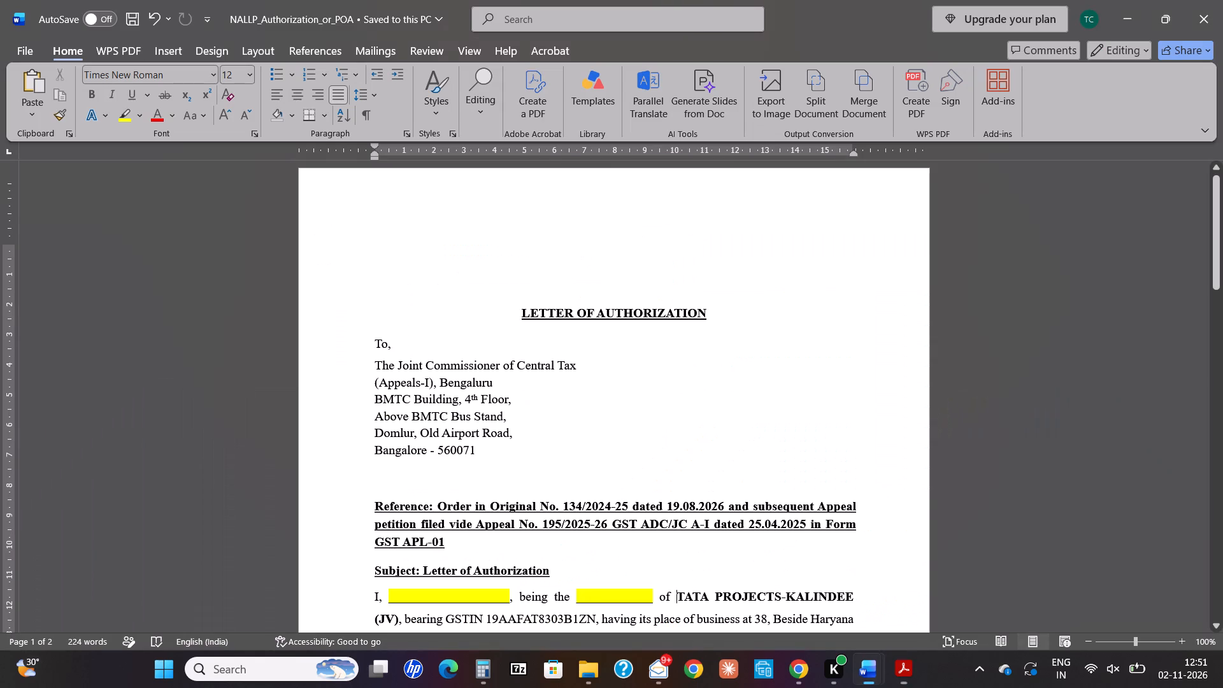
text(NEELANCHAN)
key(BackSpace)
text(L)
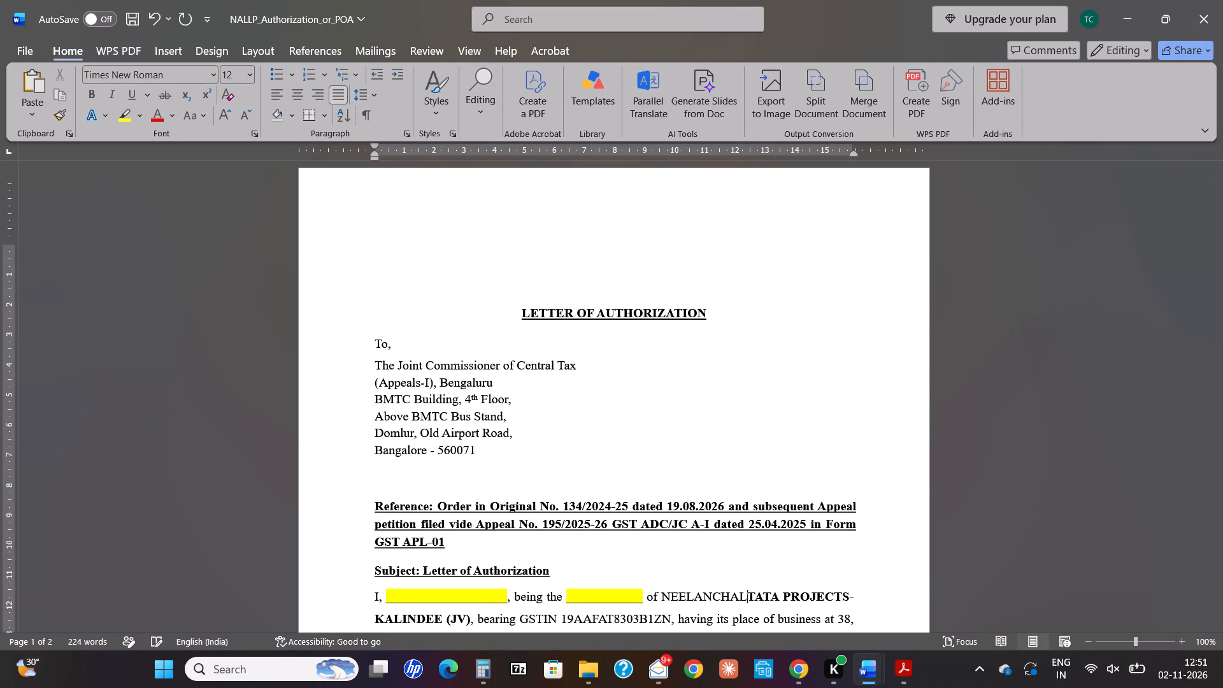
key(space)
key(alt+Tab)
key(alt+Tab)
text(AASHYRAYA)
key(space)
Copy the legal name "NEELANCHAL AASHRAYA LLP" from the APL-01 form and paste it over the hand-entered name in the letter's opening sentence.
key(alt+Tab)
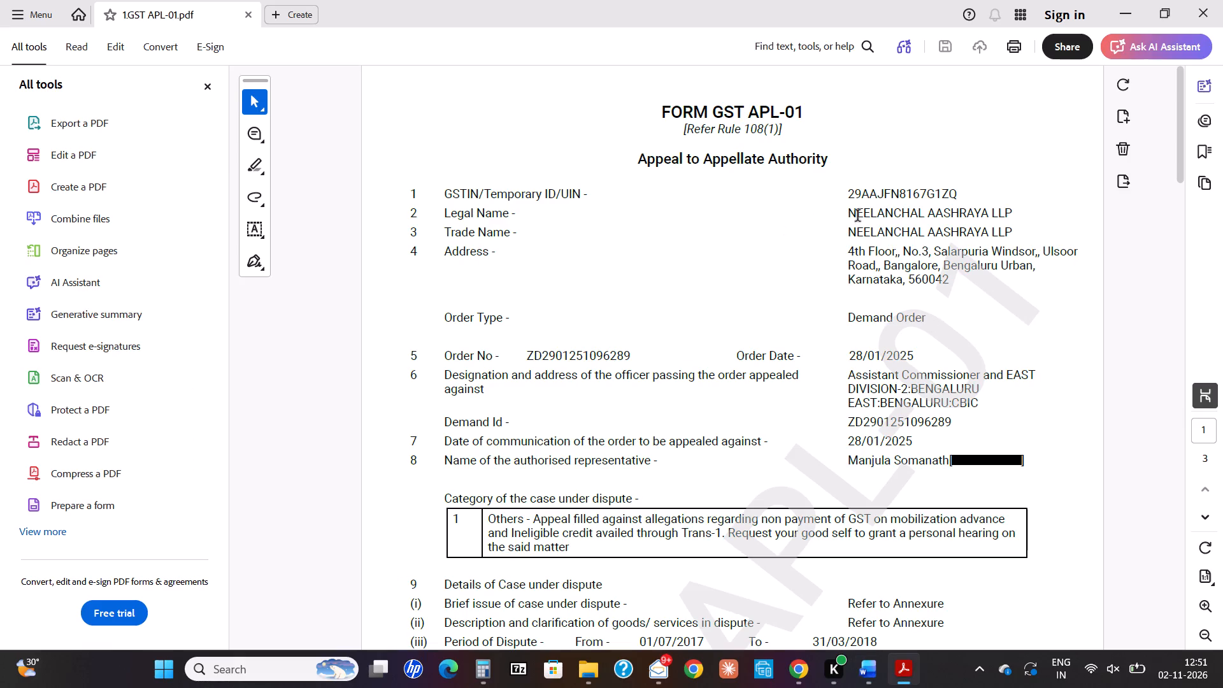
click(861, 216)
key(Left)
key(Left)
key(ctrl+shift+Right)
key(ctrl+shift+Right)
key(ctrl+shift+Right)
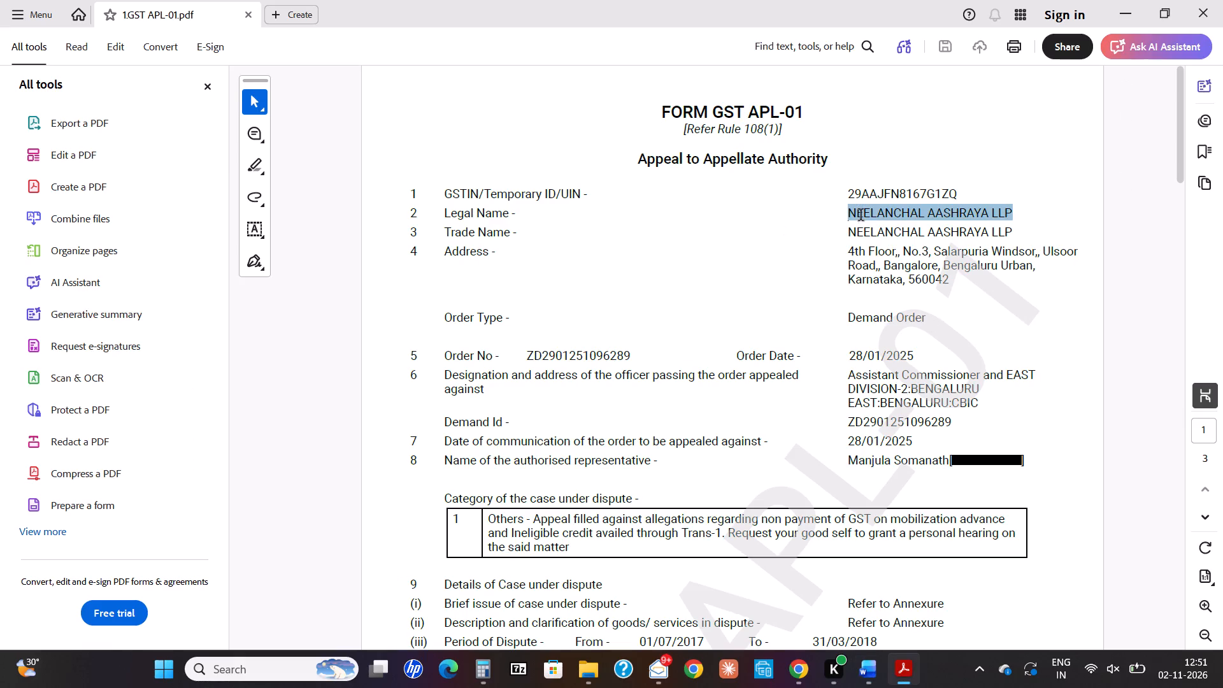
key(ctrl+c)
key(alt+Tab)
key(ctrl+shift+Left)
key(ctrl+shift+Left)
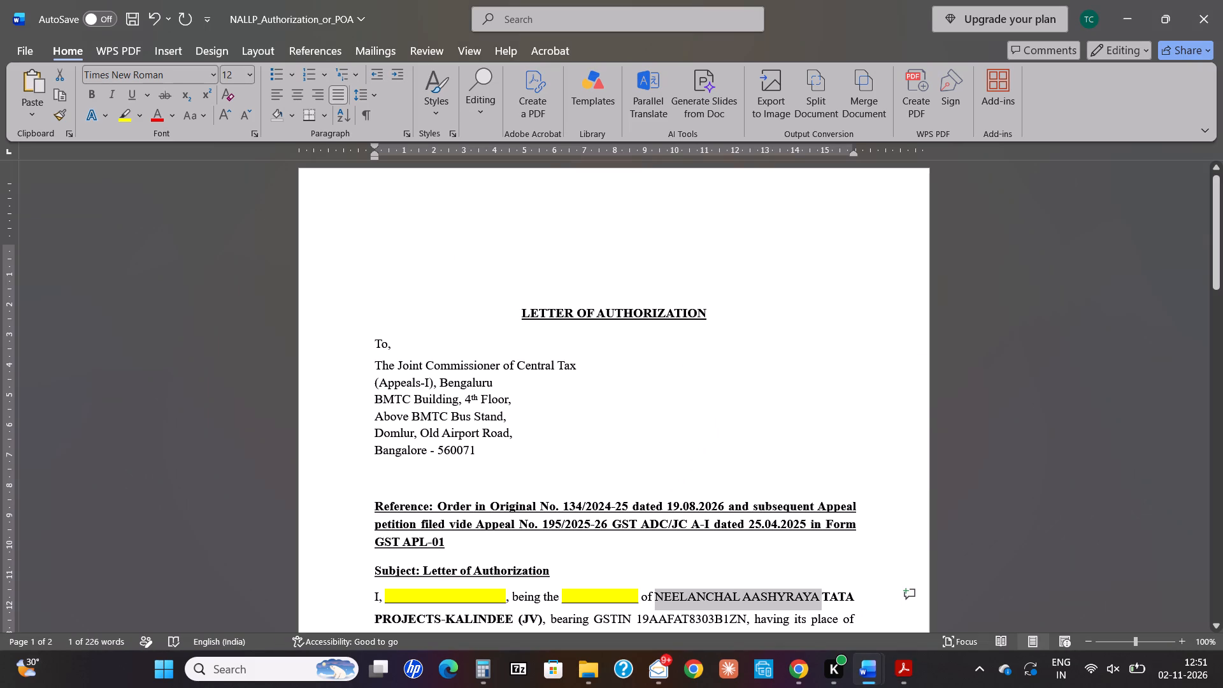
key(ctrl+v)
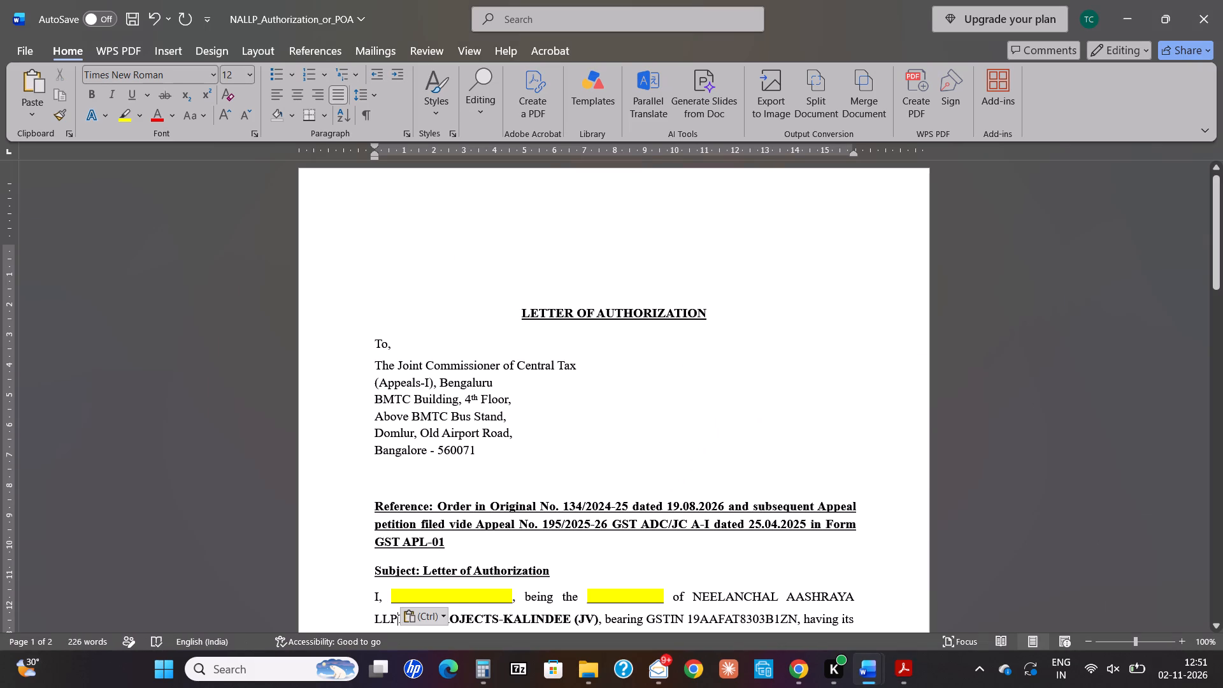
Delete the old company name "TATA PROJECTS-KALINDEE (JV)" following the pasted name in the opening sentence.
key(Right)
key(ctrl+shift+Right)
key(ctrl+shift+Right)
key(ctrl+shift+Right)
key(ctrl+shift+Right)
key(ctrl+shift+Right)
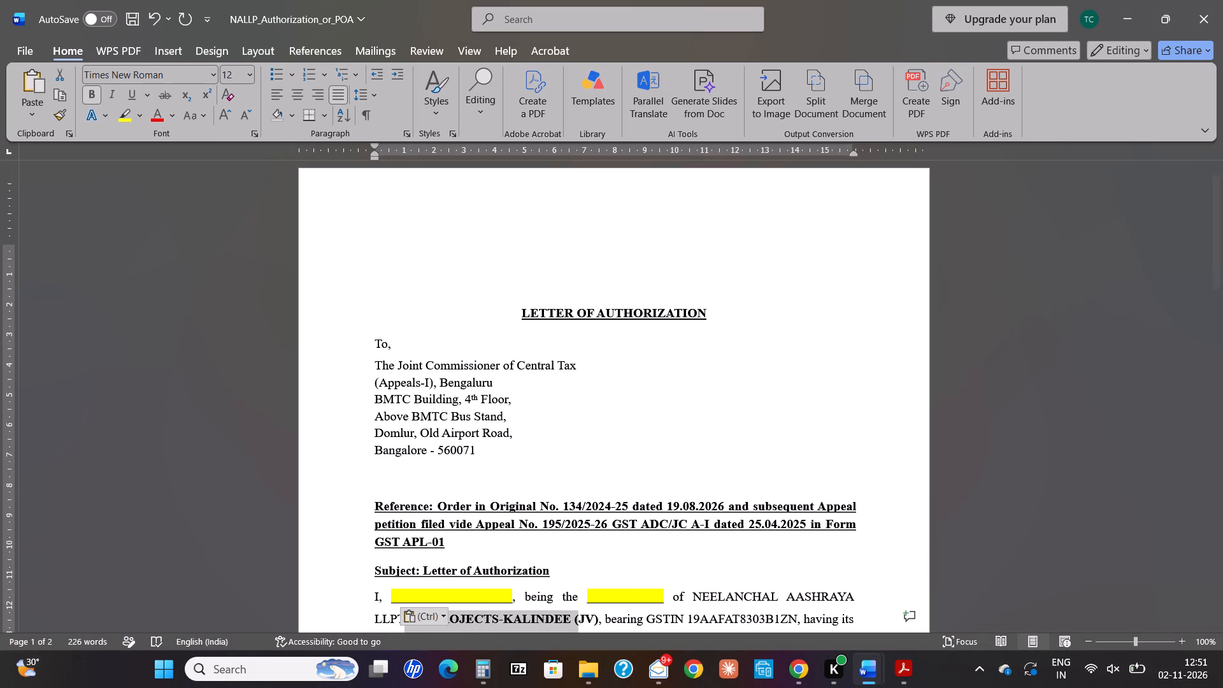
key(ctrl+shift+Right)
key(BackSpace)
key(Delete)
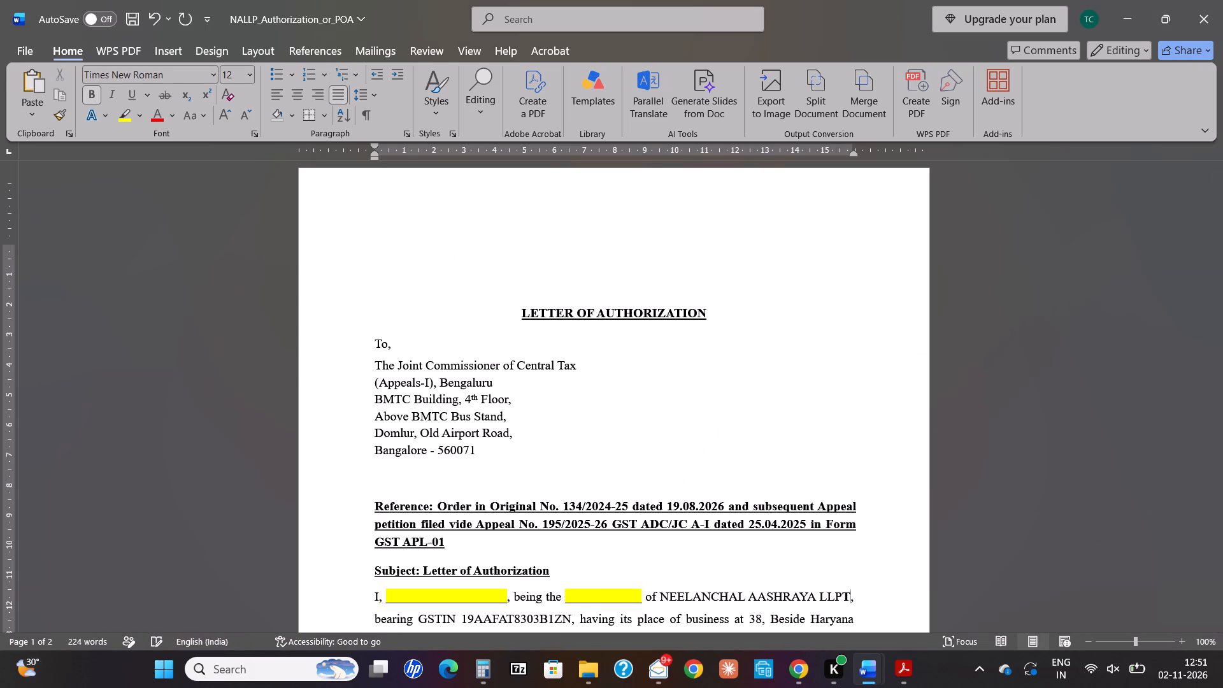
key(BackSpace)
Make "NEELANCHAL AASHRAYA LLP" bold in the opening sentence.
key(ctrl+shift+Left)
key(ctrl+shift+Left)
key(ctrl+shift+Left)
key(ctrl+shift+Left)
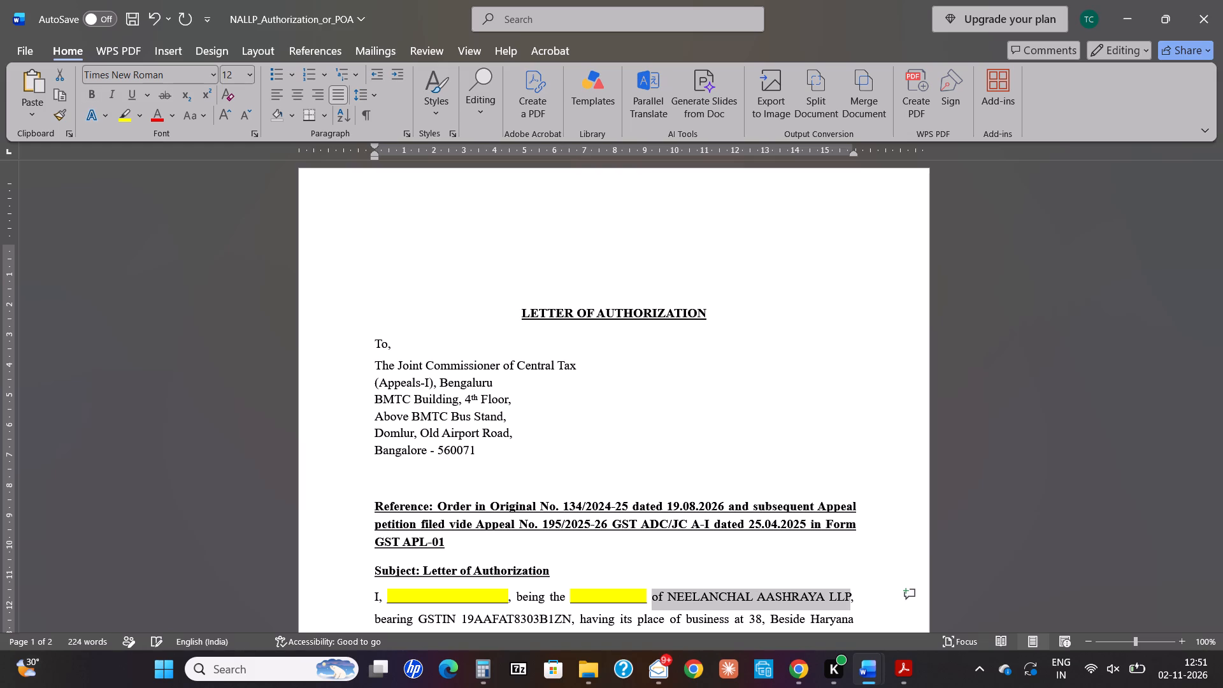
key(ctrl+shift+Right)
key(ctrl+b)
Replace the GSTIN in the opening sentence with the GSTIN copied from the APL-01 form.
key(Right)
key(Right)
key(ctrl+Right)
key(ctrl+Right)
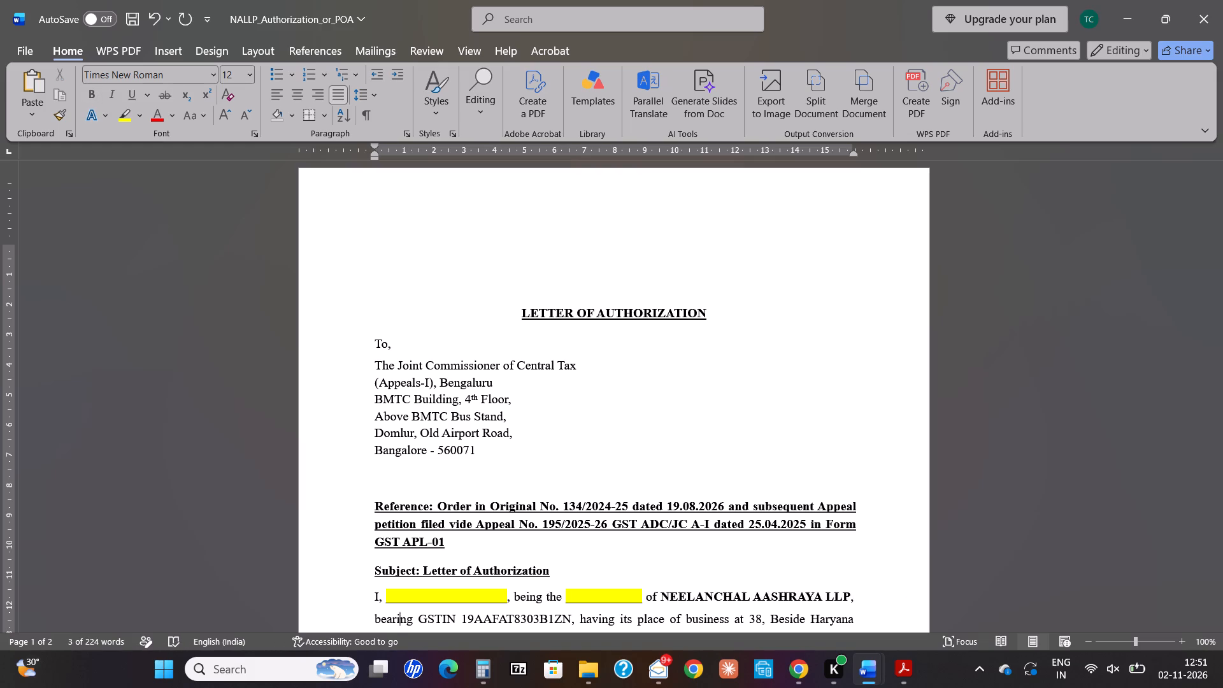
key(ctrl+Right)
key(ctrl+Right)
key(ctrl+Left)
key(ctrl+shift+Right)
key(alt+Tab)
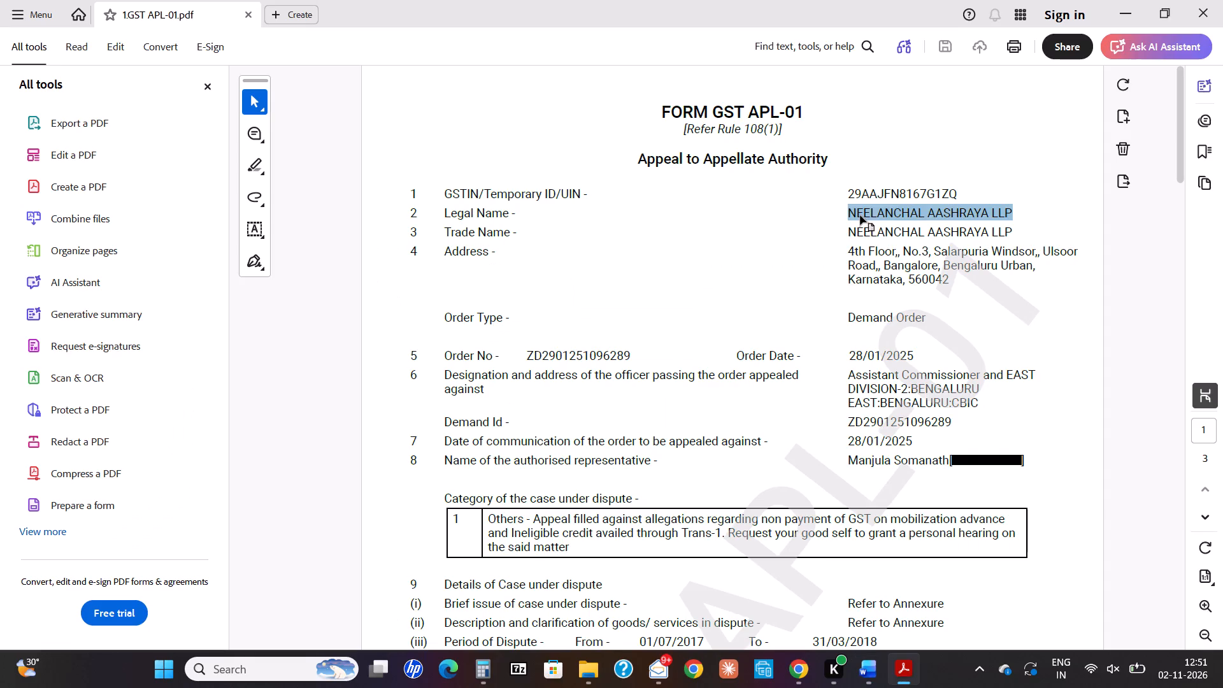
double_click(891, 194)
key(ctrl+c)
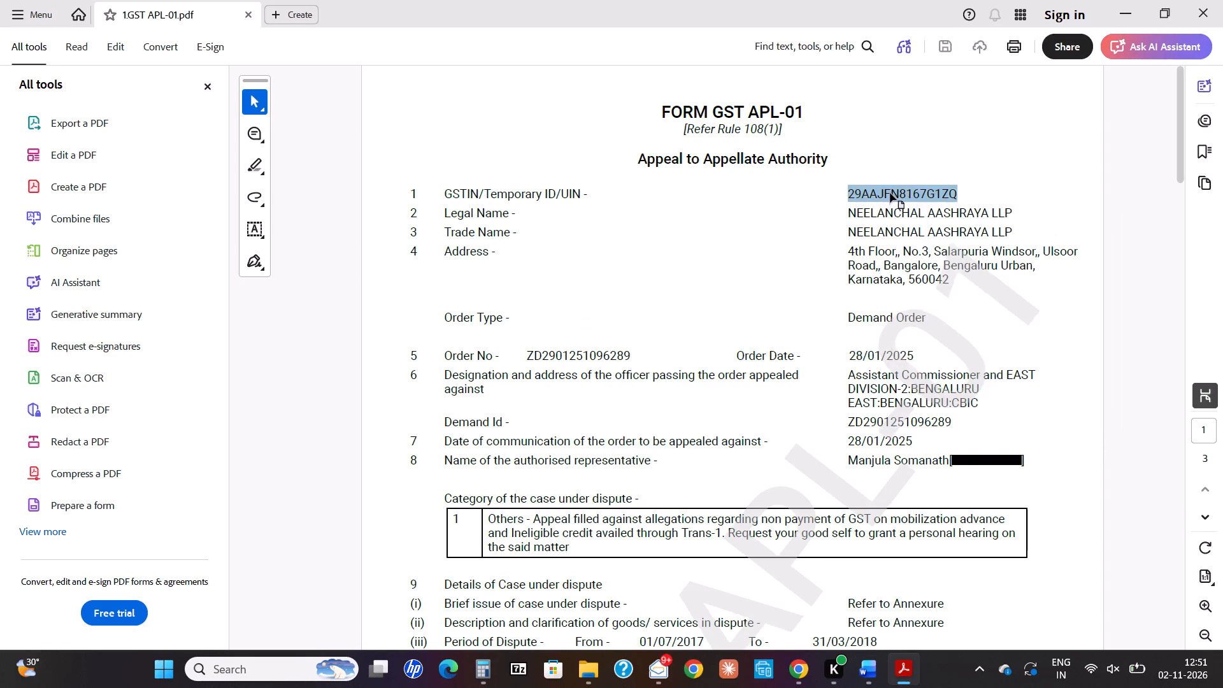
key(alt+Tab)
key(ctrl+v)
Delete the old Kolkata address after "having its place of business at", keeping the comma before "do hereby appoint".
key(ctrl+Right)
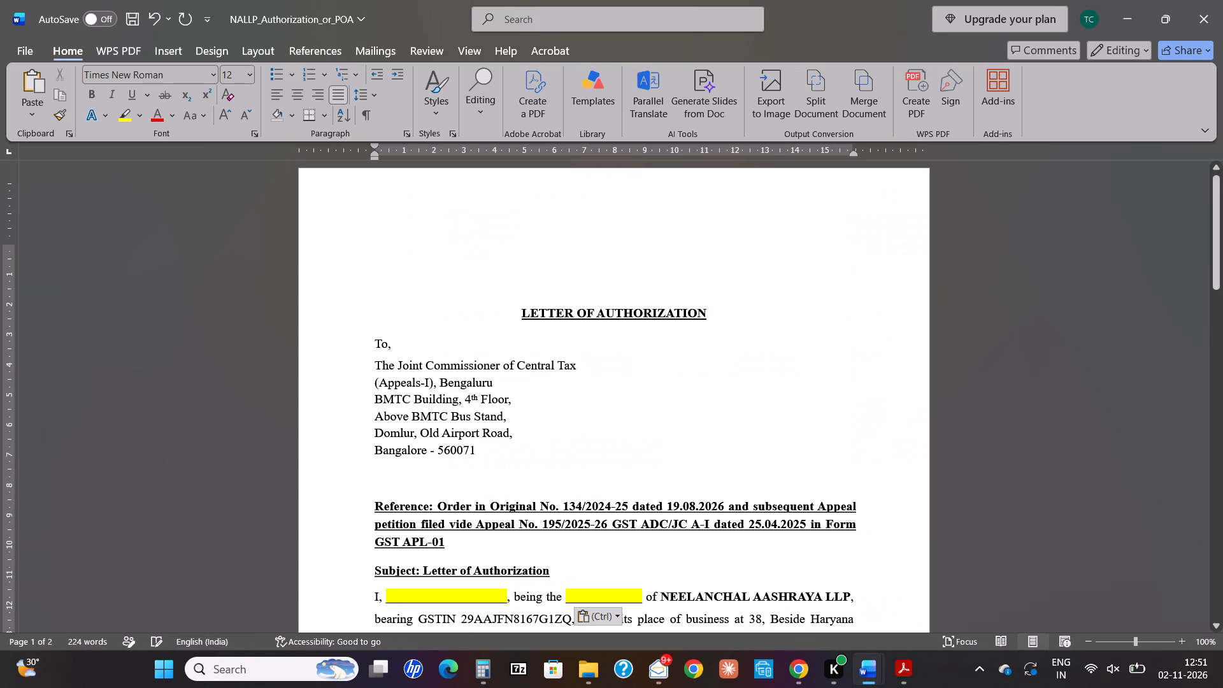
key(ctrl+Right)
key(ctrl+Right)
key(ctrl+Right)
key(ctrl+Right)
key(ctrl+Right)
key(ctrl+Right)
key(alt+Tab)
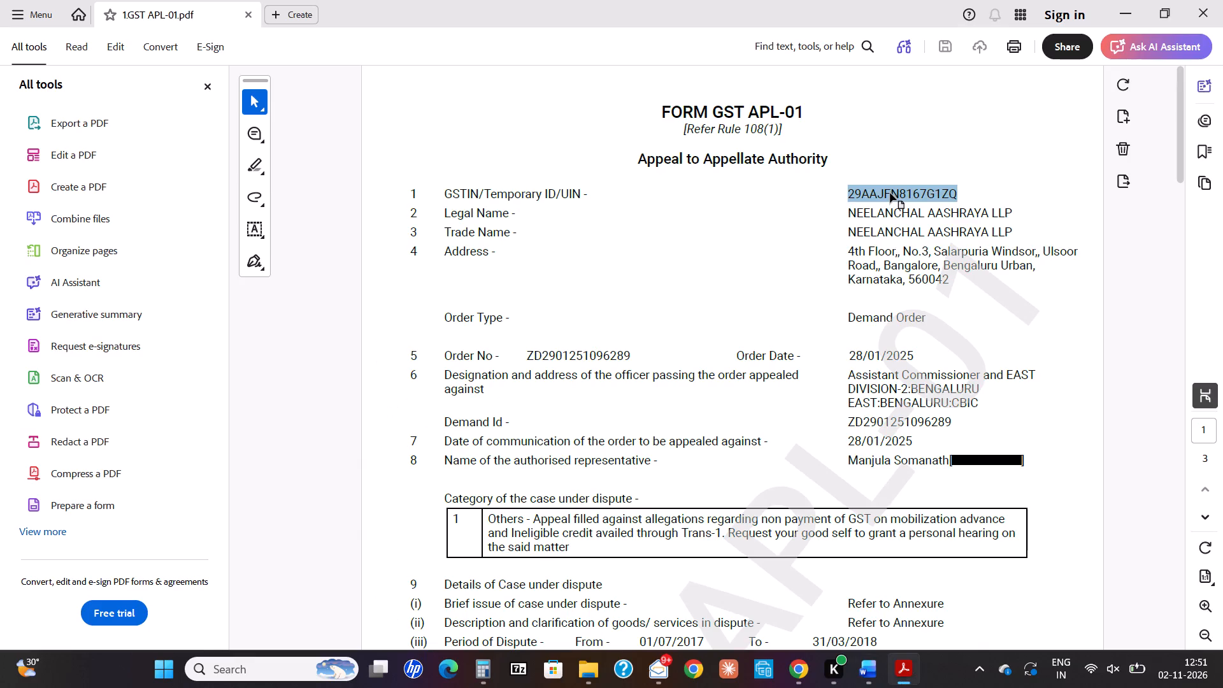
key(alt+Tab)
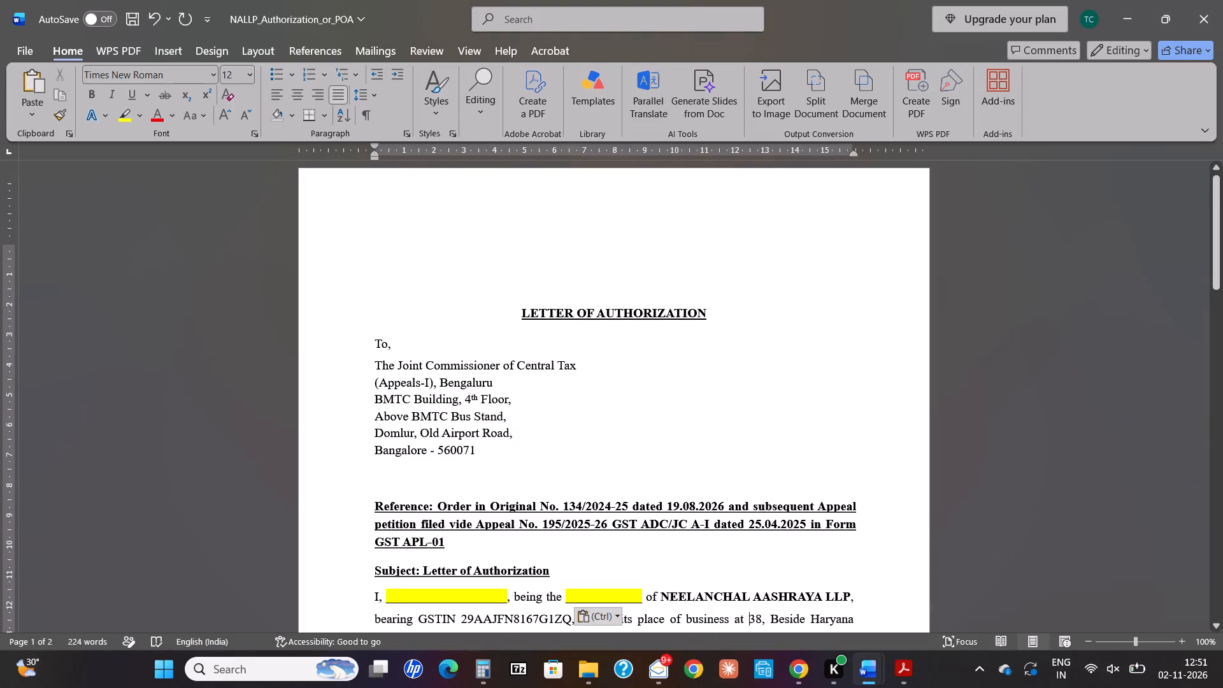
key(ctrl+shift+Down)
key(shift+Up)
key(shift+Up)
key(shift+Up)
key(shift+Up)
key(shift+Up)
key(shift+Up)
key(shift+Down)
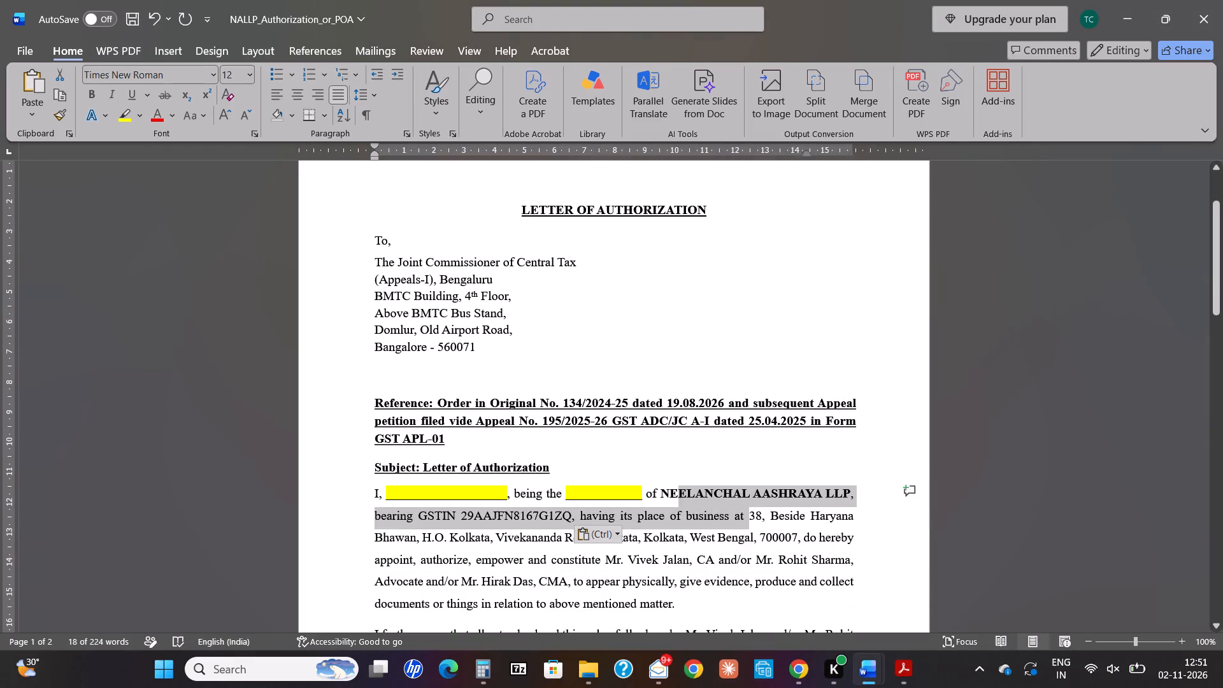
key(shift+Down)
key(shift+Down)
key(shift+Right)
key(shift+End)
key(shift+Left)
key(ctrl+shift+Left)
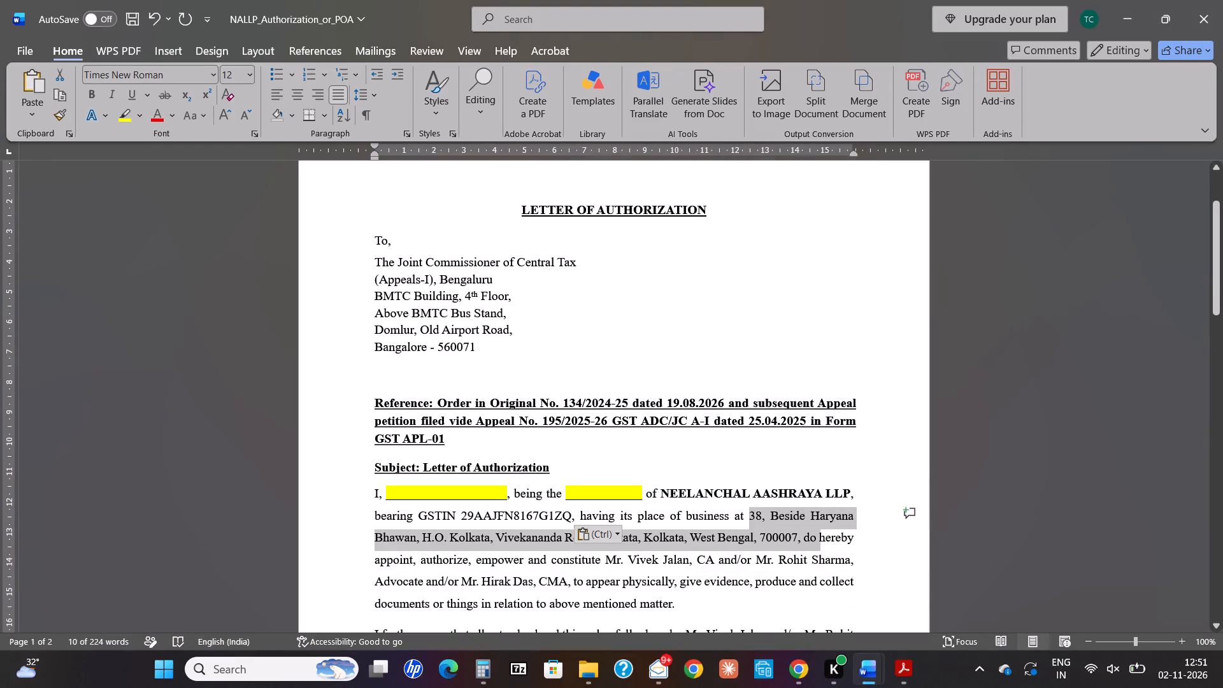
key(ctrl+shift+Left)
key(shift+Left)
key(shift+Left)
key(BackSpace)
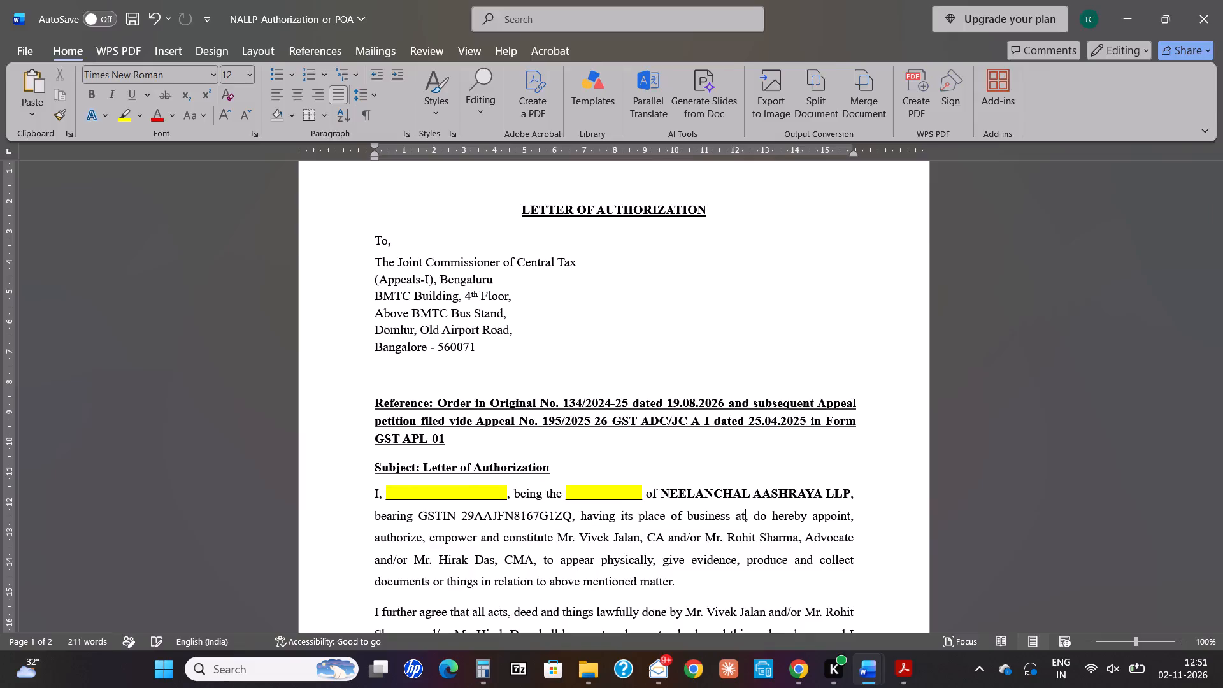
Enter the floor, unit number and building name from the APL-01 form's address after "having its place of business at".
key(alt+Tab)
key(alt+Tab)
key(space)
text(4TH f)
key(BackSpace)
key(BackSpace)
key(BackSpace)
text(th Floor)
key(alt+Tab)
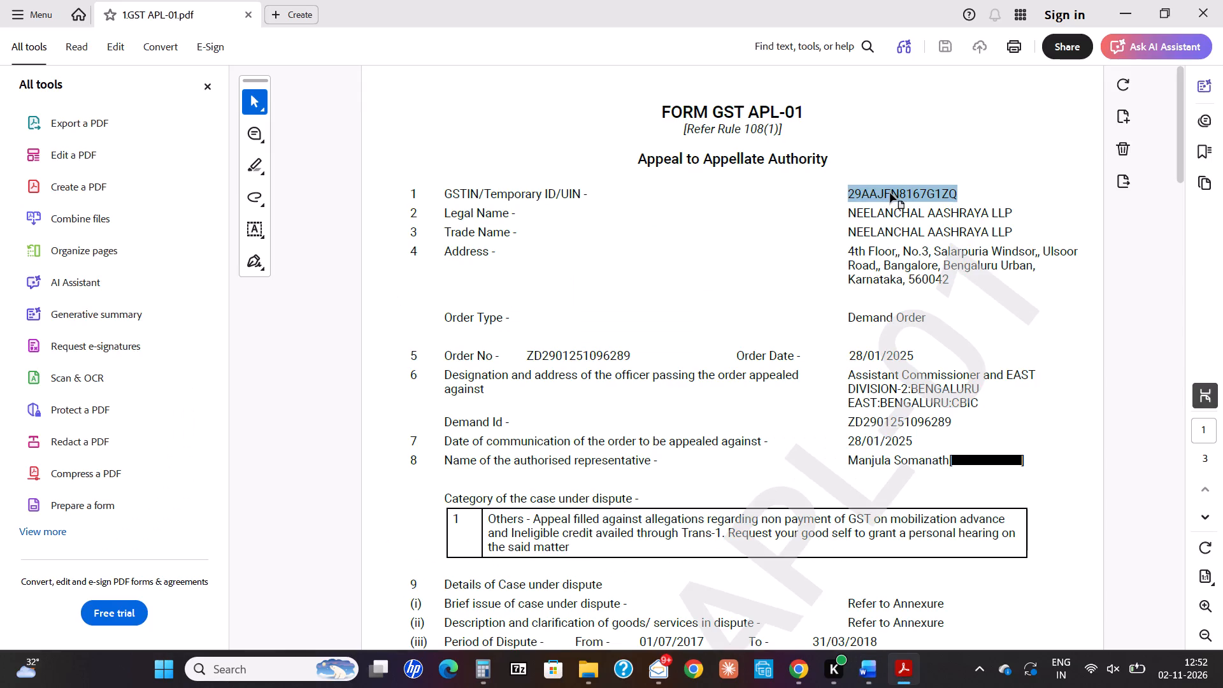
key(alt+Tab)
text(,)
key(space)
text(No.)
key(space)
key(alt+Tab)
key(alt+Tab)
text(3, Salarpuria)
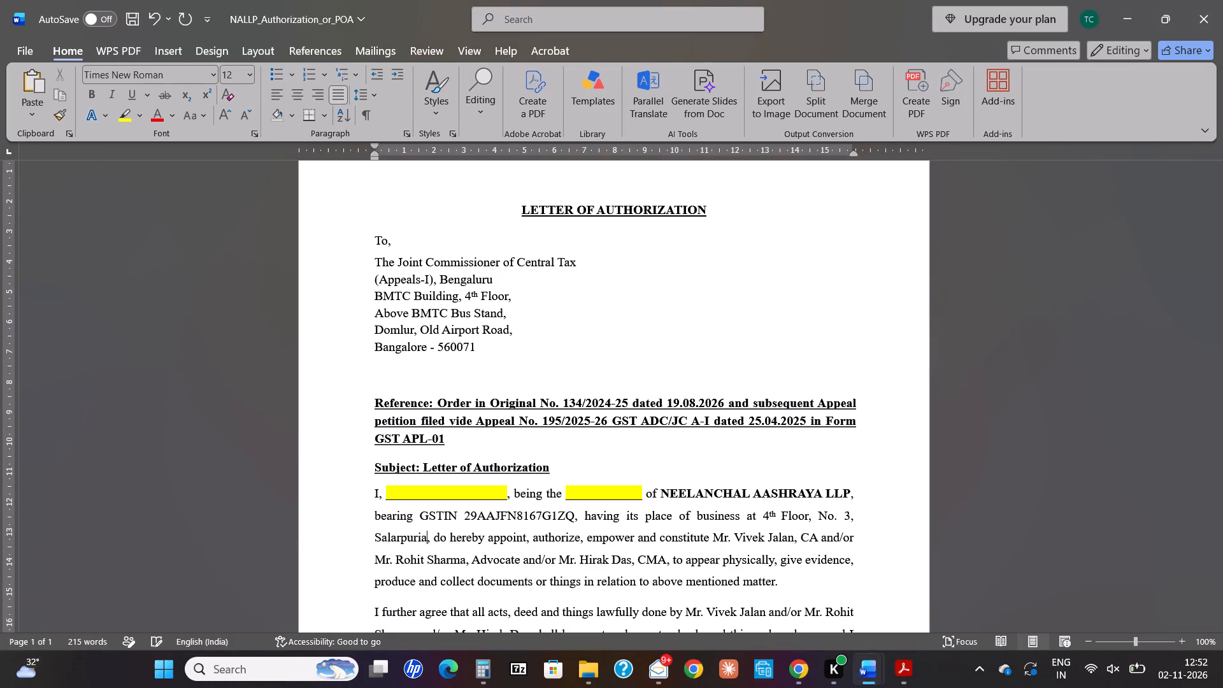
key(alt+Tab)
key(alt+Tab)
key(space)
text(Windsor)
Continue the business address with the road and the city "Bangalore", following the APL-01 form.
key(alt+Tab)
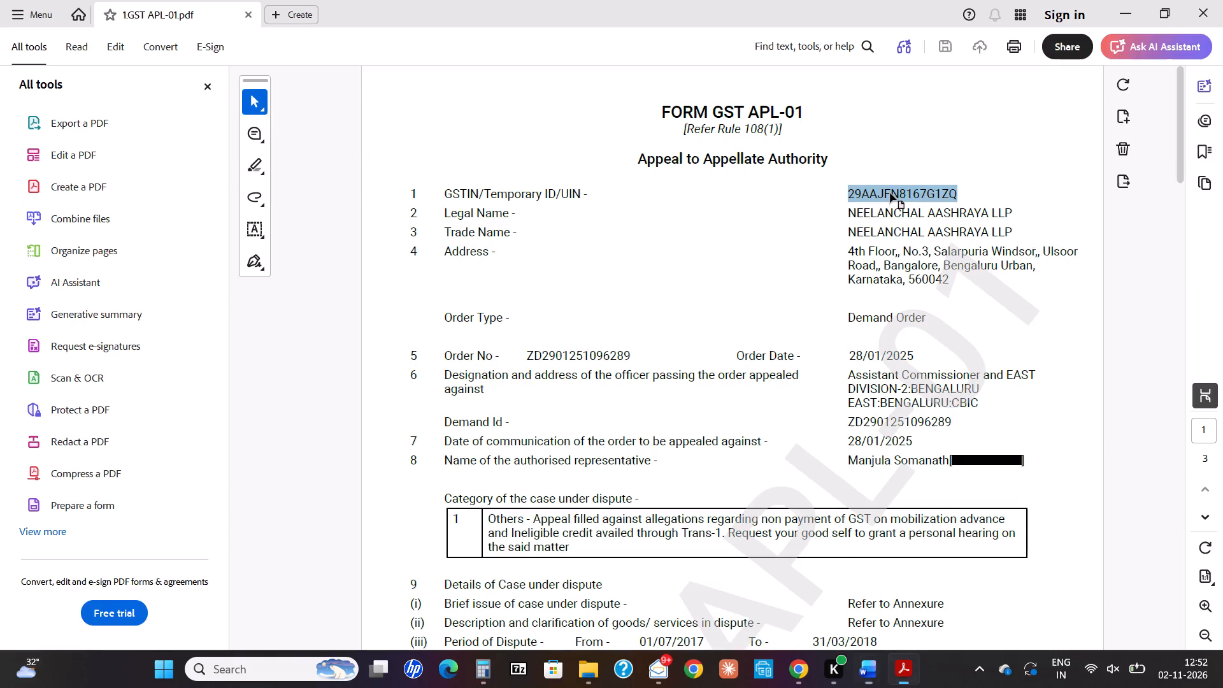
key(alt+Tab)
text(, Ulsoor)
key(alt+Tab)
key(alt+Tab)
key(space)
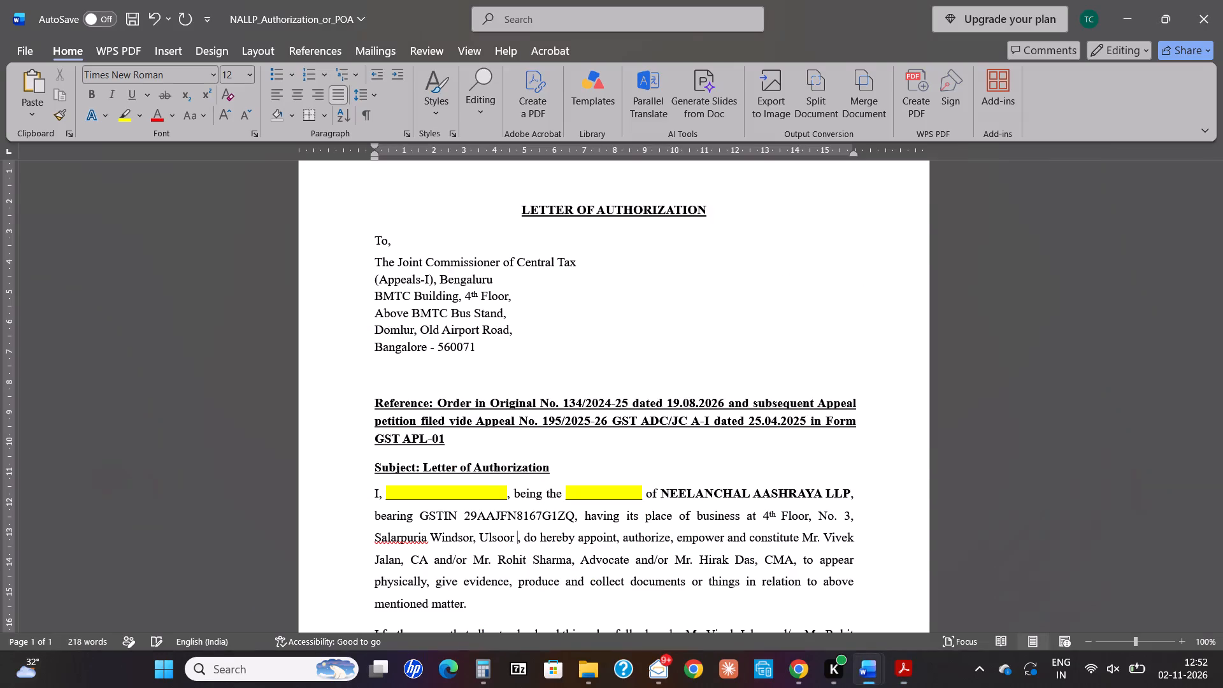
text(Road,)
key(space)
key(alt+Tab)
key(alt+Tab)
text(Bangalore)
Complete the business address with "Bengaluru Union", "Karnataka" and the postal code from the APL-01 form.
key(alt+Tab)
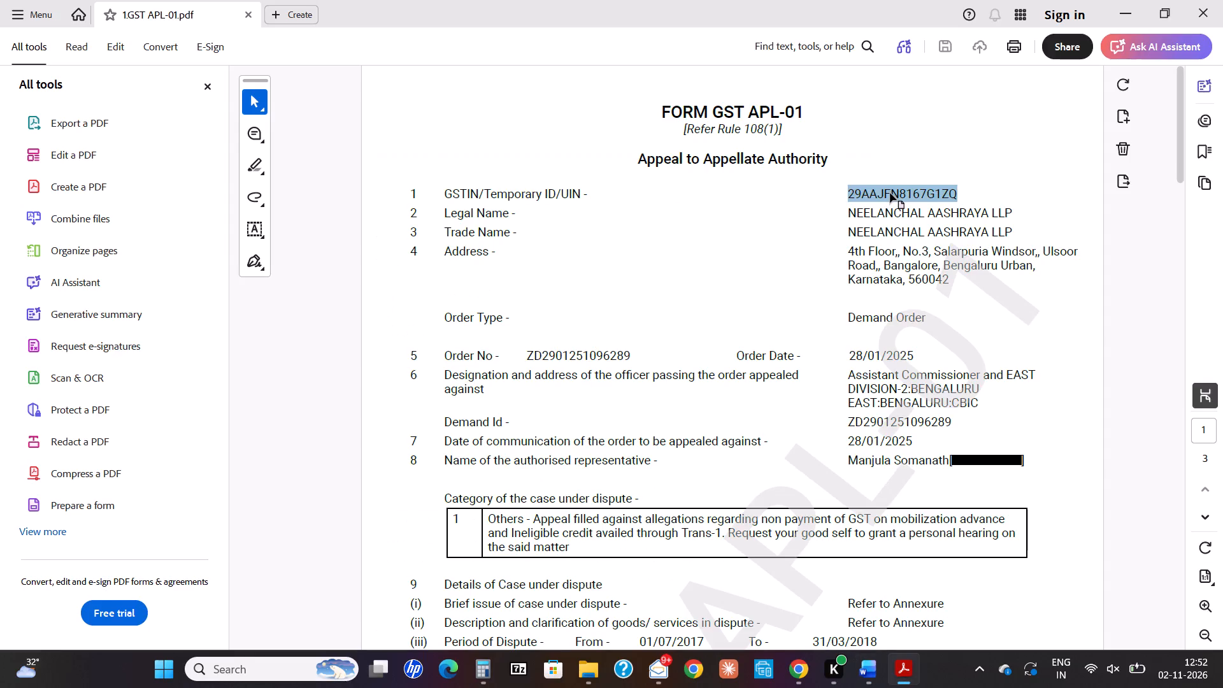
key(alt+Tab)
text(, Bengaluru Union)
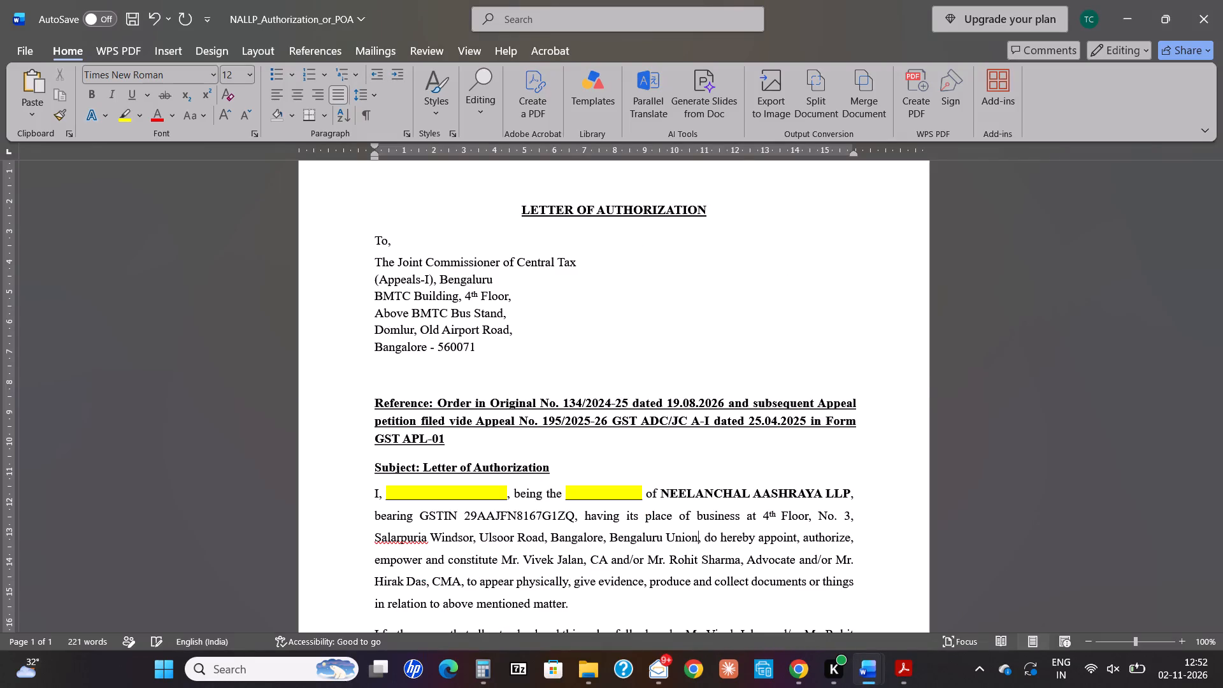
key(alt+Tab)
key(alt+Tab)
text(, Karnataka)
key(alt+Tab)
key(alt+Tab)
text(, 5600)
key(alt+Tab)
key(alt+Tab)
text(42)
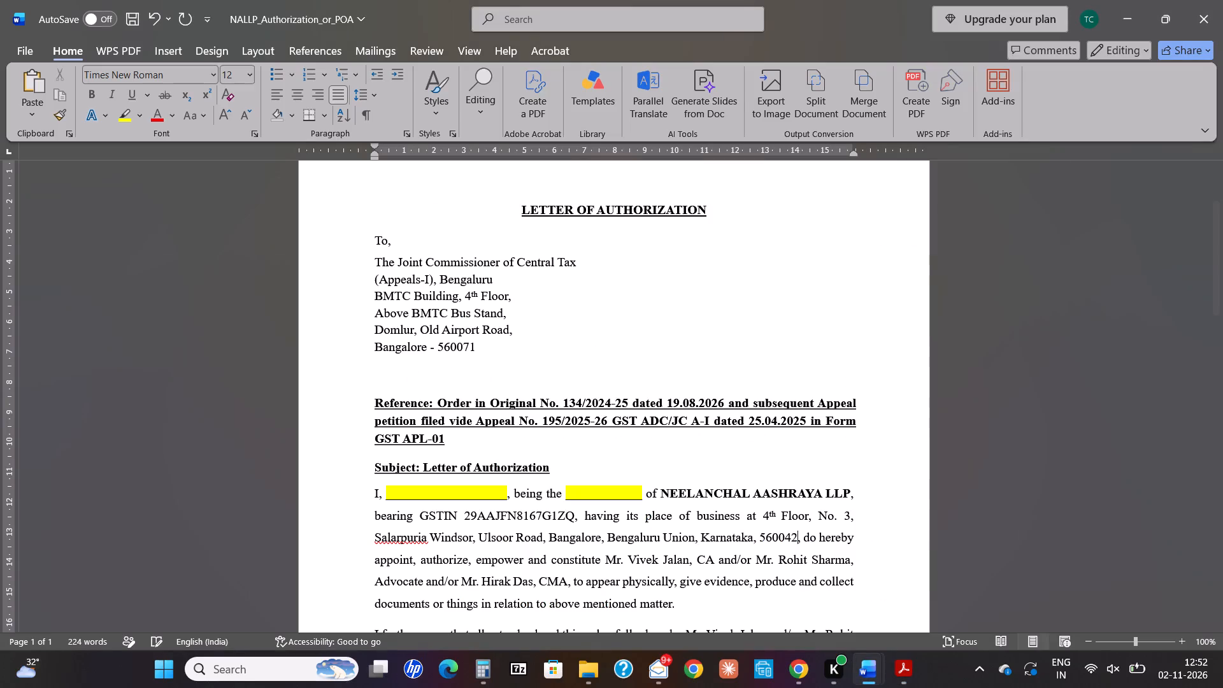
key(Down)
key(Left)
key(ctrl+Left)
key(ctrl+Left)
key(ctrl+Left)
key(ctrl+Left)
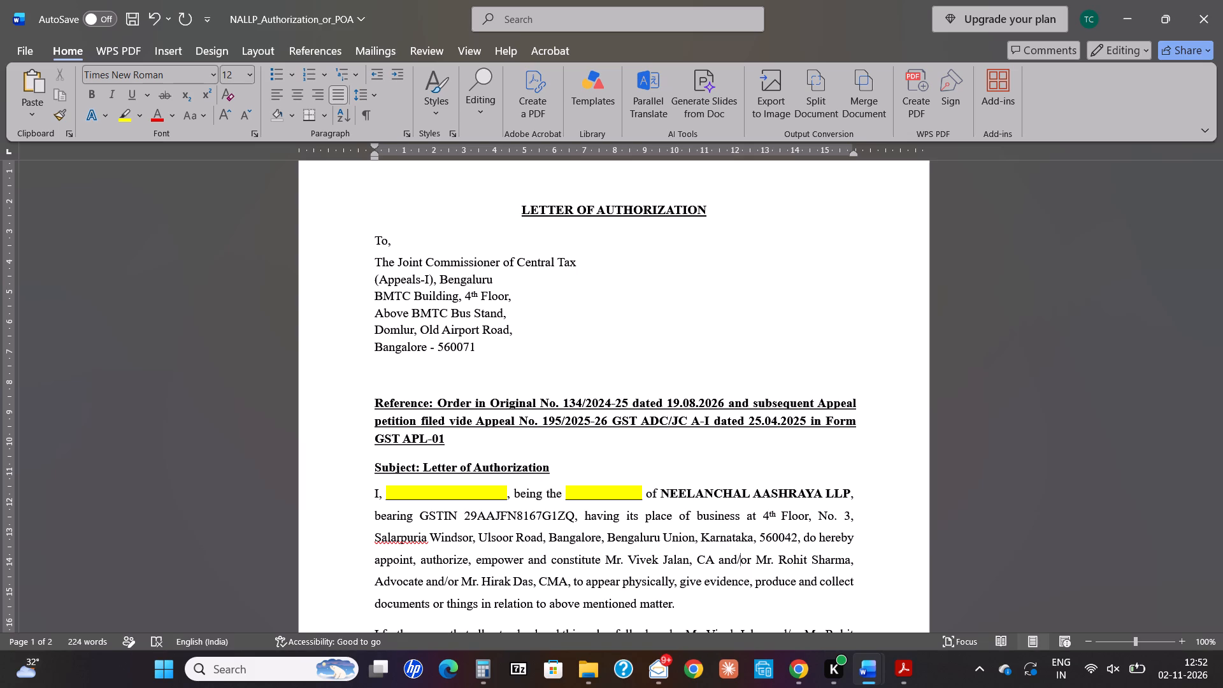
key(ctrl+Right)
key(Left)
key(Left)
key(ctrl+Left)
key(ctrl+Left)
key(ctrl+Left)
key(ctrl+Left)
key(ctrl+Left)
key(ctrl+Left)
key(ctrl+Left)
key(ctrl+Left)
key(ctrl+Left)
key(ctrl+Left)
Begin adding another authorized representative by inserting "and/or Mr." after "CMA," in the appointment sentence.
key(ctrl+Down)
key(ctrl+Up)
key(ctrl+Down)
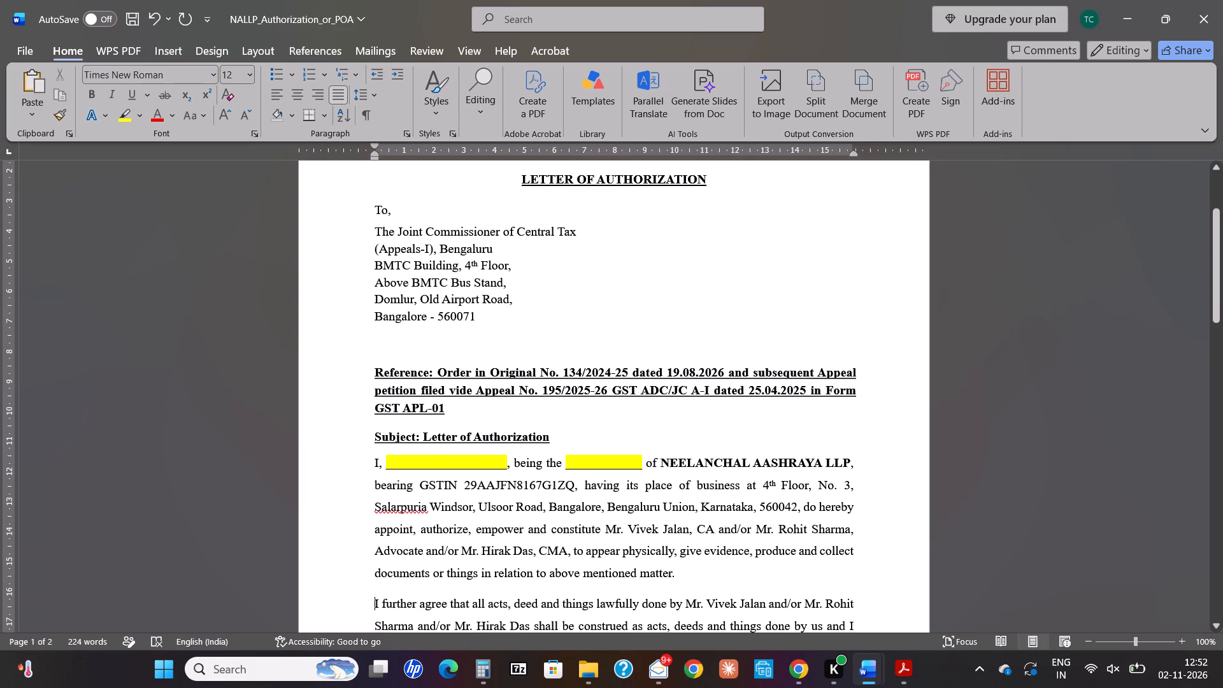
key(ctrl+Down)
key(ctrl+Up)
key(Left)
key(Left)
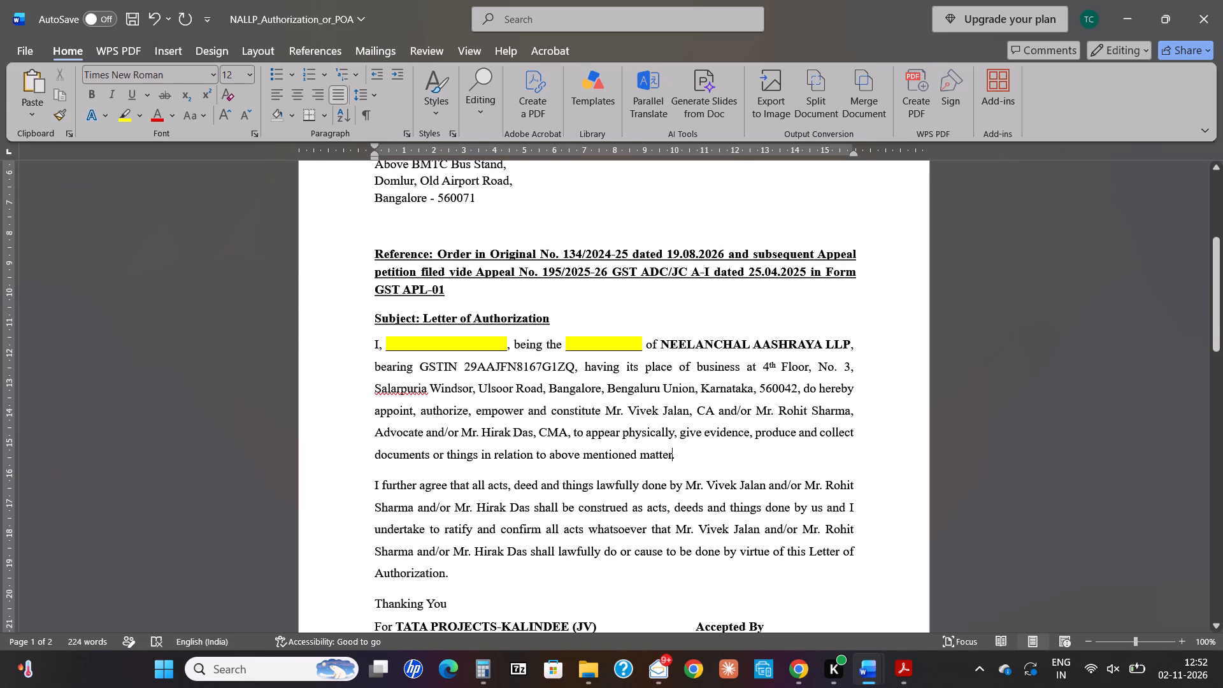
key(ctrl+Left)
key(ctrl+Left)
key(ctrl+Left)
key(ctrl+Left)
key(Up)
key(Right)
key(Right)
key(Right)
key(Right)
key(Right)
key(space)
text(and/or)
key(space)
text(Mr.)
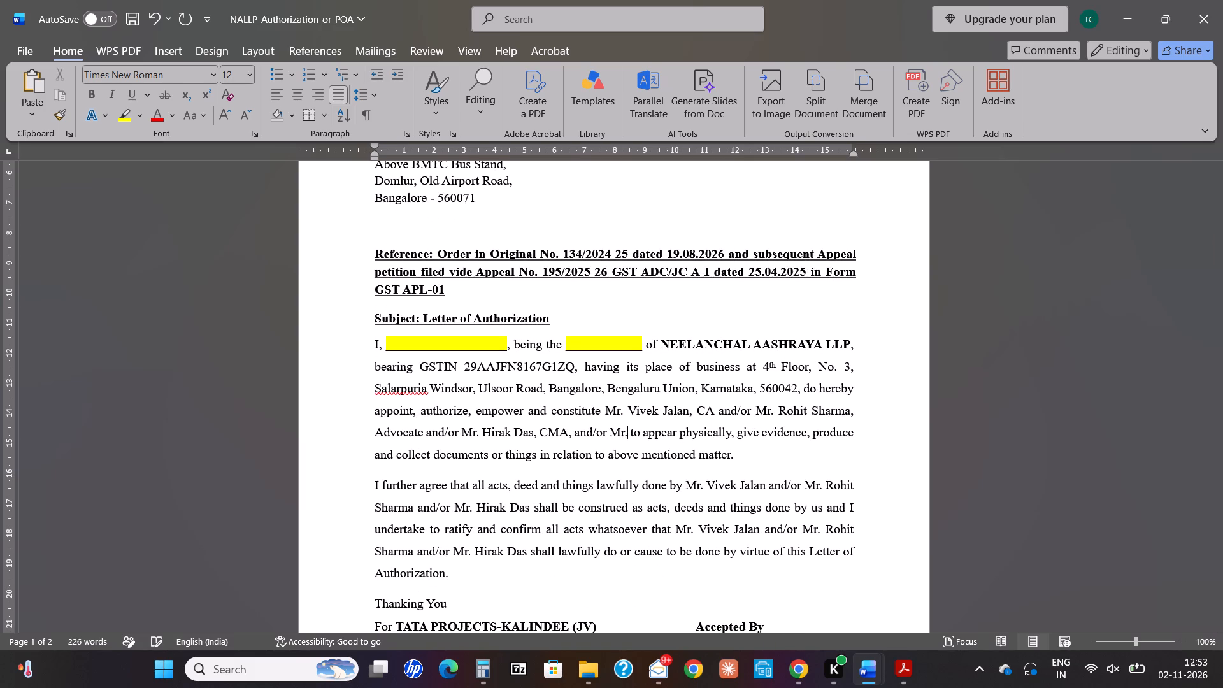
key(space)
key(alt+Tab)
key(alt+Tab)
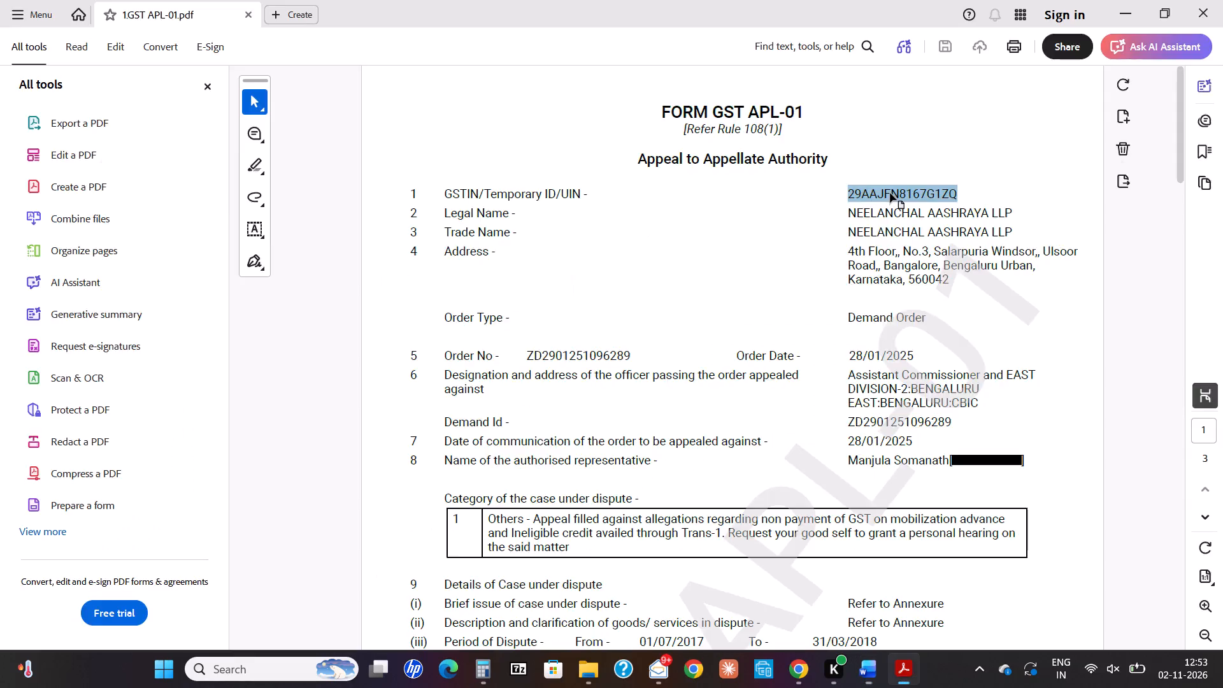
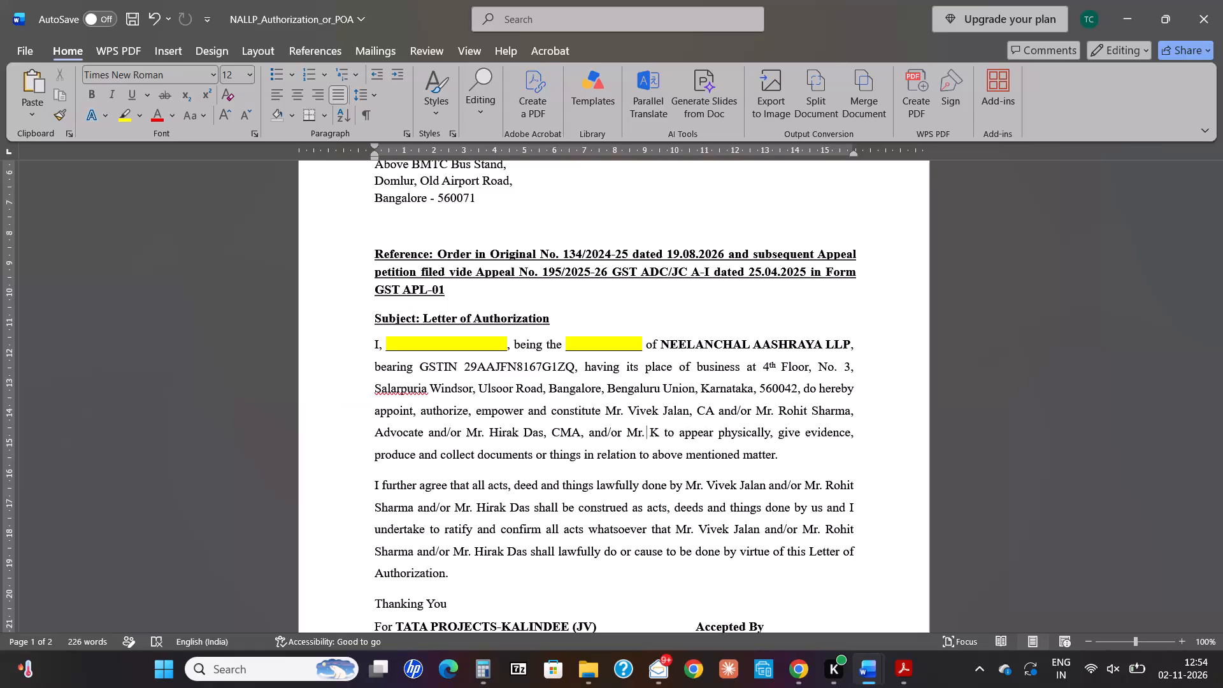
Complete the new representative's name in the appointment sentence, followed by the designation "CMA".
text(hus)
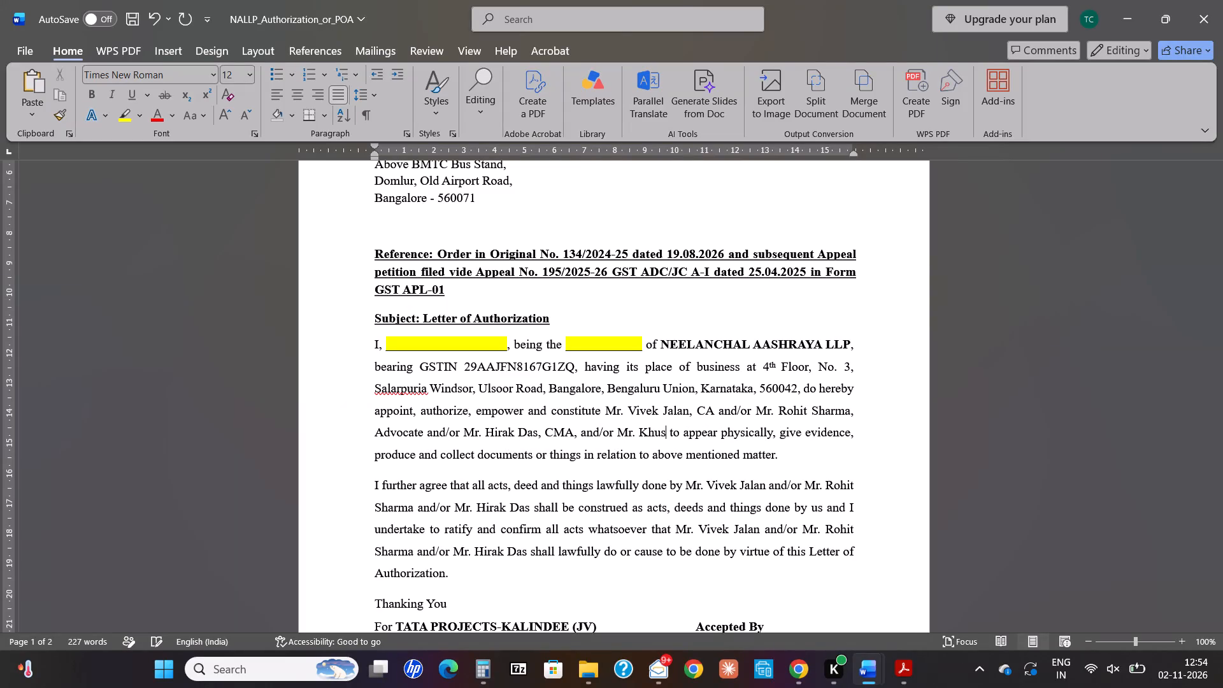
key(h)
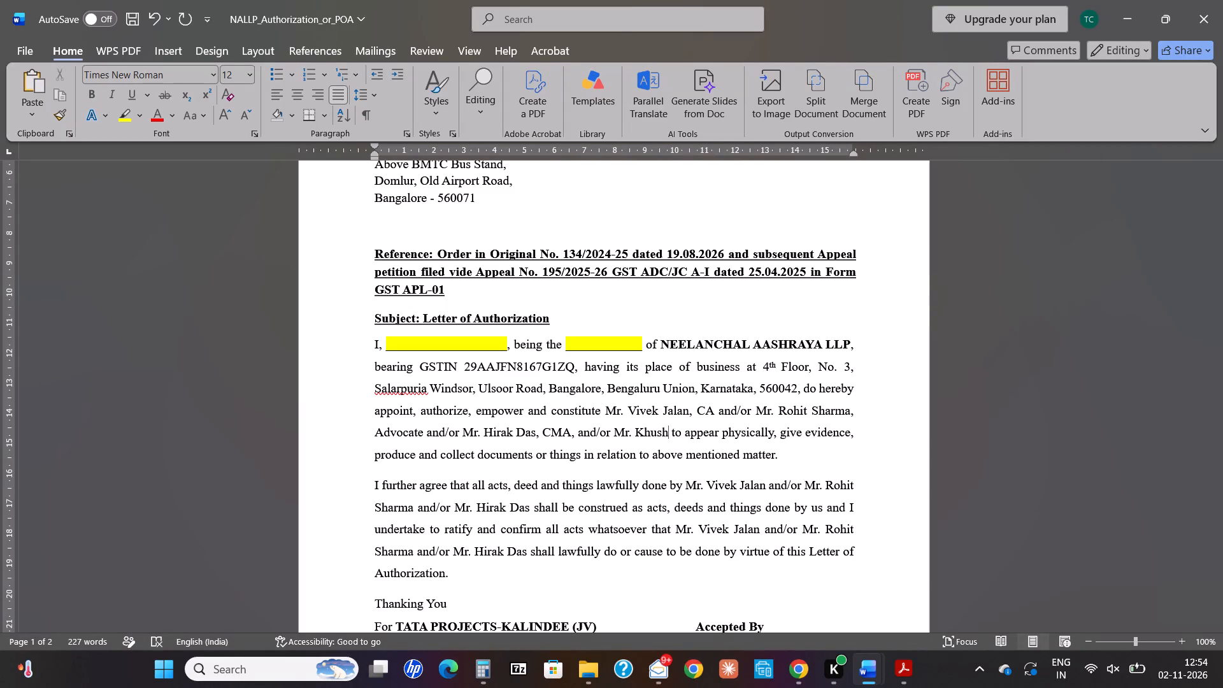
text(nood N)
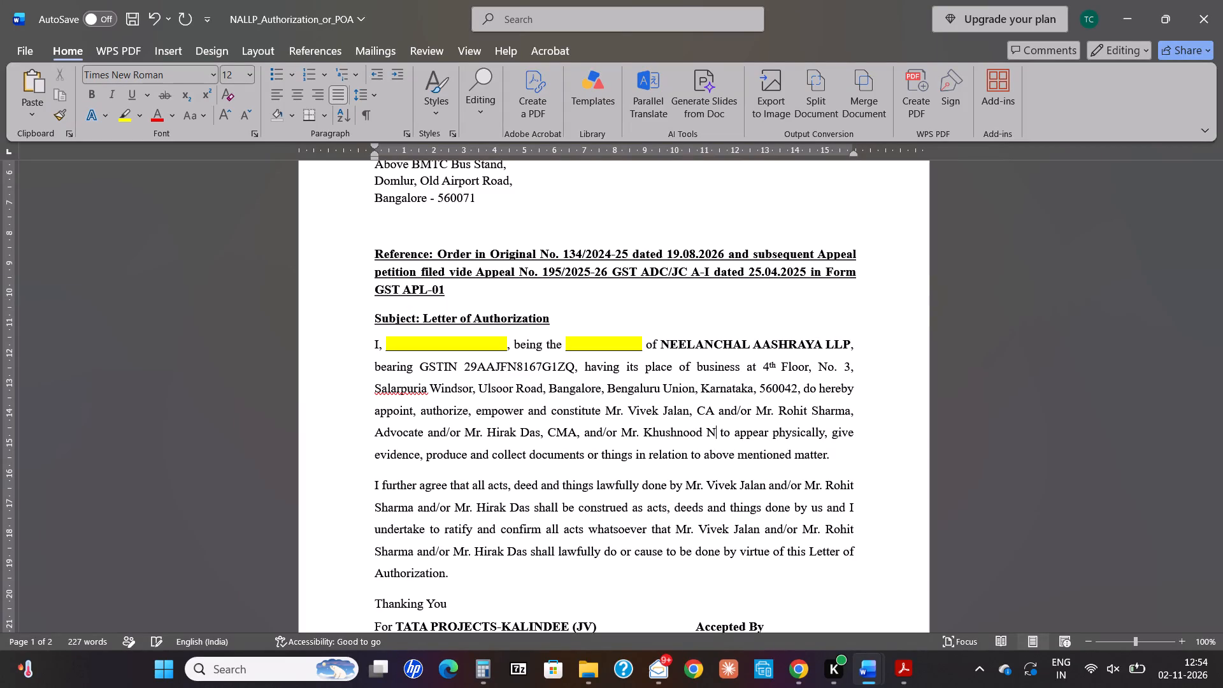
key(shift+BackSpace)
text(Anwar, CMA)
In the "I further agree" paragraph, insert "and/or Mr." and the new representative's name with a comma before "shall be construed as acts".
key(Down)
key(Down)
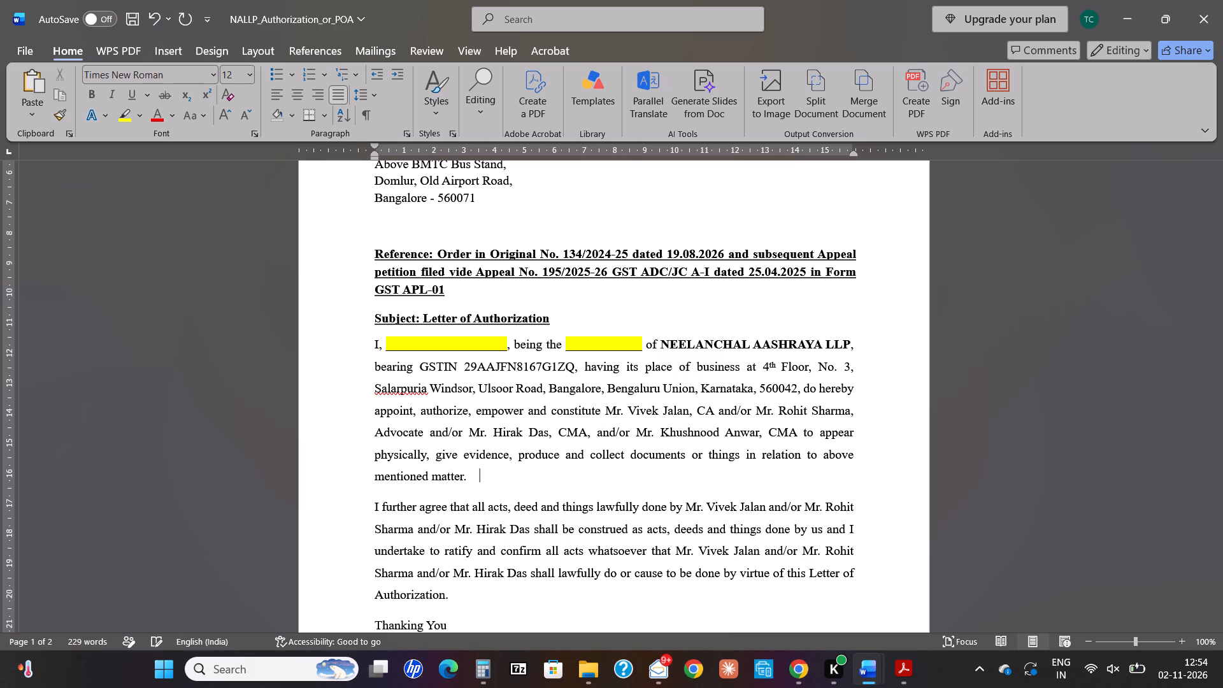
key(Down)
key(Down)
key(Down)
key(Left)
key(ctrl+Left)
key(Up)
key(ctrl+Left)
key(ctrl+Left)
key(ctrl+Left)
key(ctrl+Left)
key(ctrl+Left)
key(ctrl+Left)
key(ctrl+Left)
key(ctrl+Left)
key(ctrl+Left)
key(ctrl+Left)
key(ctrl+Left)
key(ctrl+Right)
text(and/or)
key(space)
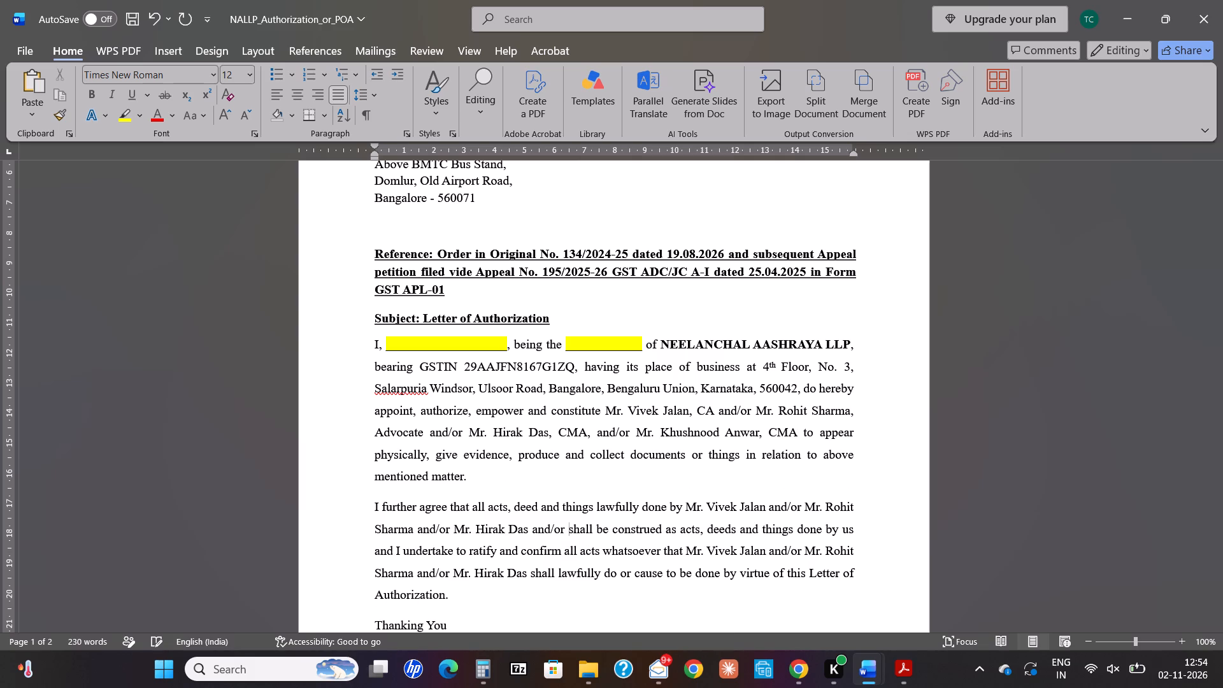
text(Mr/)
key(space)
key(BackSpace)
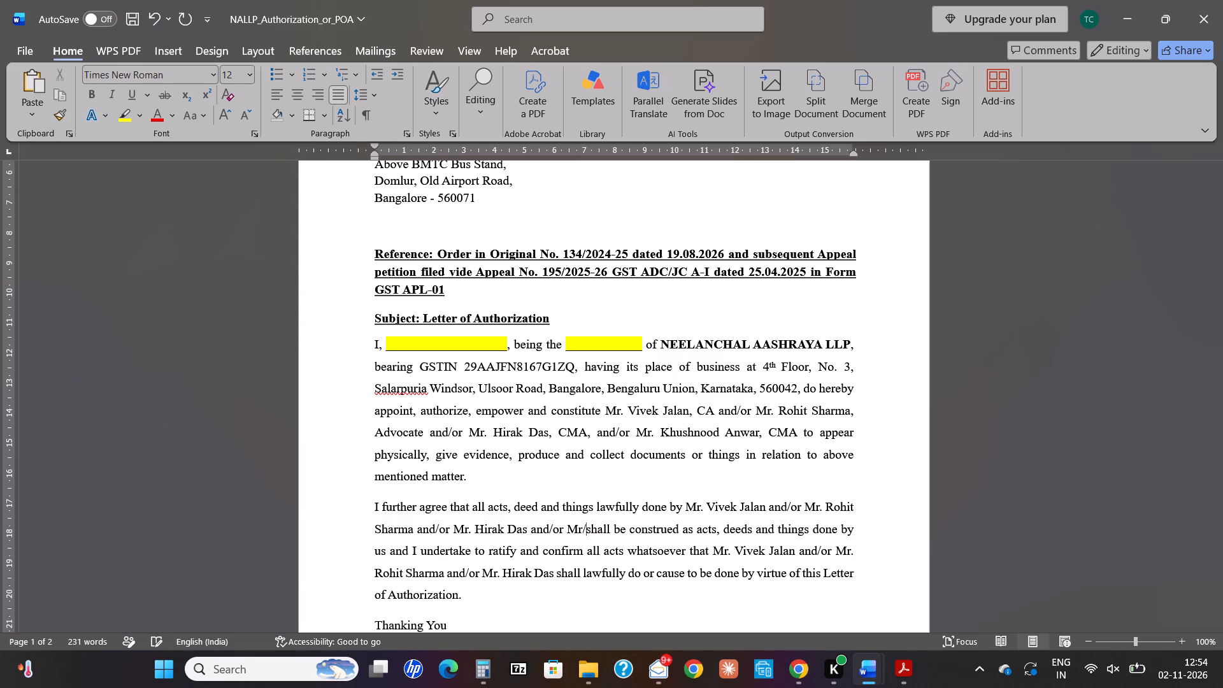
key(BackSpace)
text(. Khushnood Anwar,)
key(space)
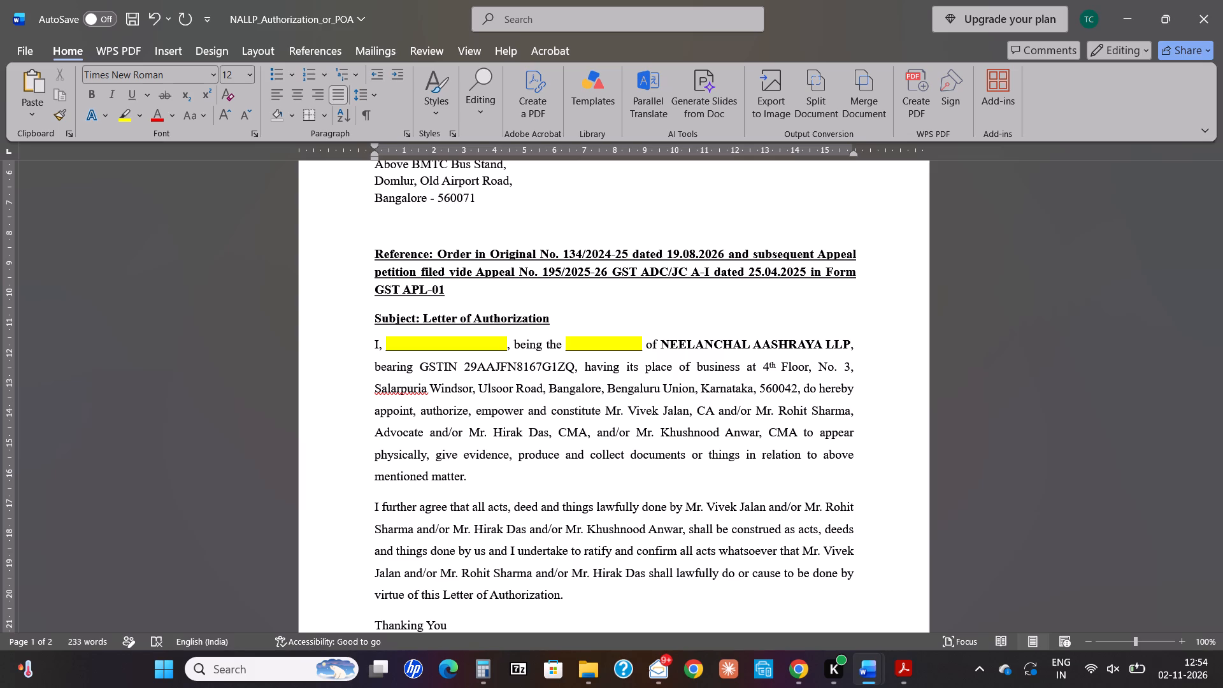
Insert "and/or Mr." and the new representative's name before "shall lawfully do or cause to be done".
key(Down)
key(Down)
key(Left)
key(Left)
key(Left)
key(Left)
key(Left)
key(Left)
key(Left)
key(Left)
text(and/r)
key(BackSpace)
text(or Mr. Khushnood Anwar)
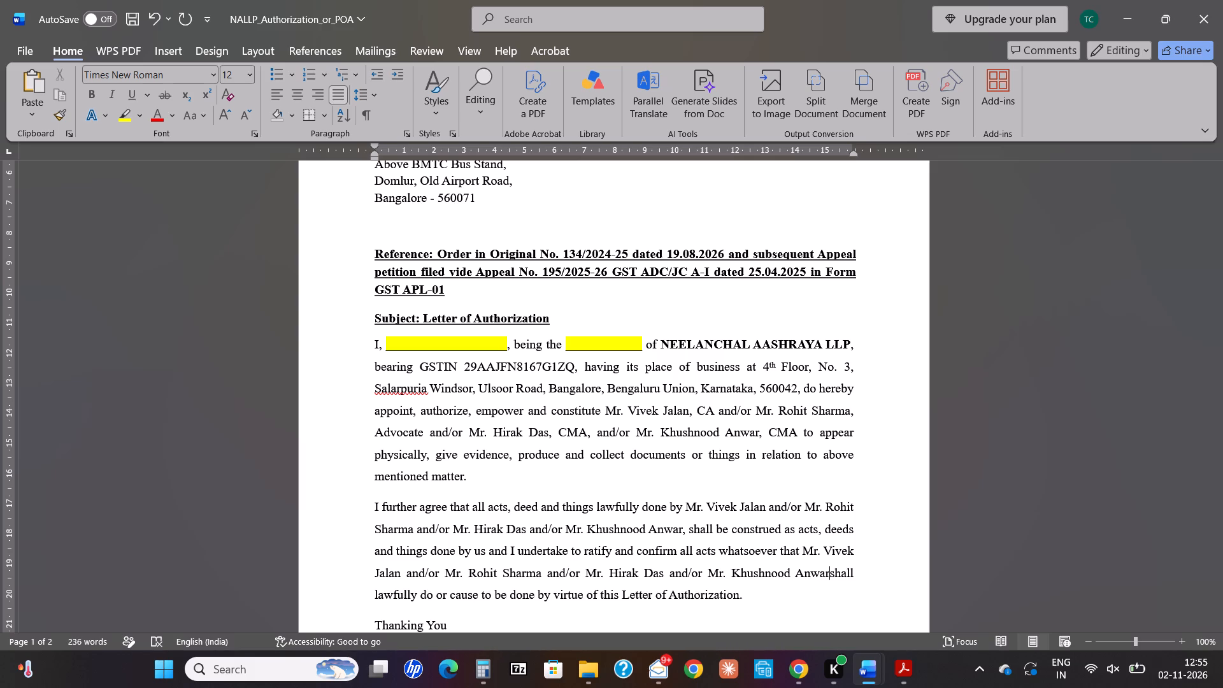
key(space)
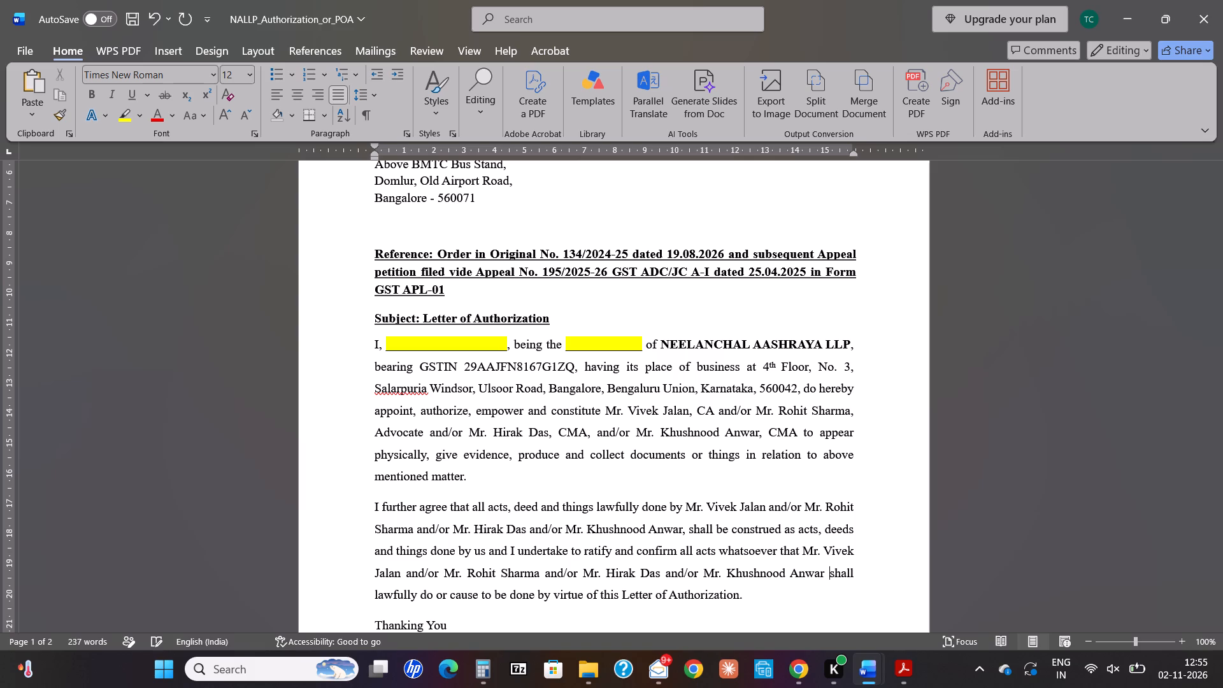
Remove the comma between the new representative's name and "shall be construed as acts".
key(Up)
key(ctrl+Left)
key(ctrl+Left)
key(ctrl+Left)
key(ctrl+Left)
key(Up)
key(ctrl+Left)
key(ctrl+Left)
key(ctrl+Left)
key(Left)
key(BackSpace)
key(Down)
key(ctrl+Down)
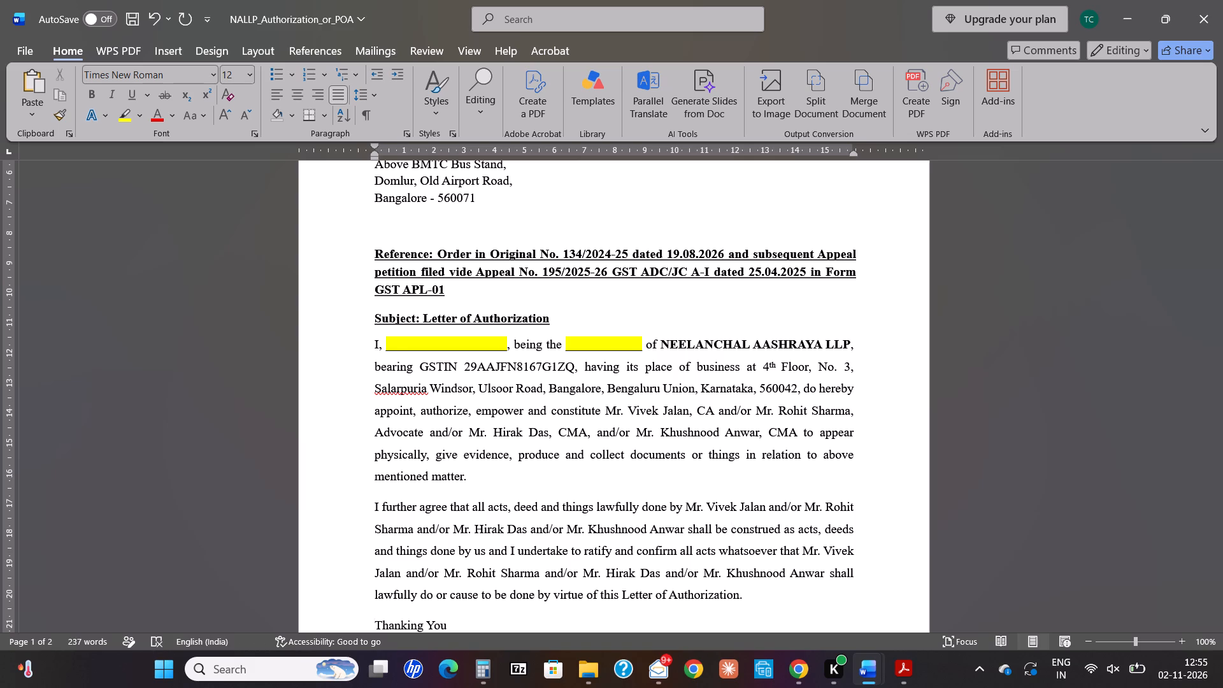
Replace "TATA PROJECTS-KALINDEE (JV)" in the signature block with the bold "NEELANCHAL AASHRAYA LLP" copied from the opening sentence.
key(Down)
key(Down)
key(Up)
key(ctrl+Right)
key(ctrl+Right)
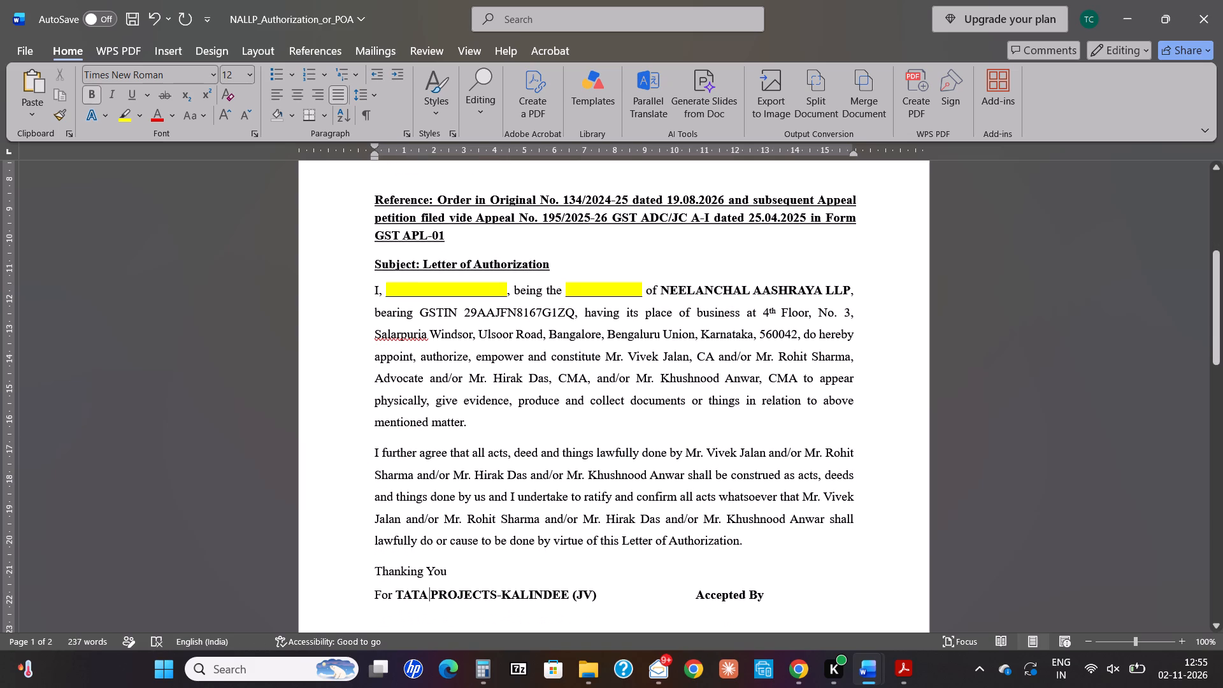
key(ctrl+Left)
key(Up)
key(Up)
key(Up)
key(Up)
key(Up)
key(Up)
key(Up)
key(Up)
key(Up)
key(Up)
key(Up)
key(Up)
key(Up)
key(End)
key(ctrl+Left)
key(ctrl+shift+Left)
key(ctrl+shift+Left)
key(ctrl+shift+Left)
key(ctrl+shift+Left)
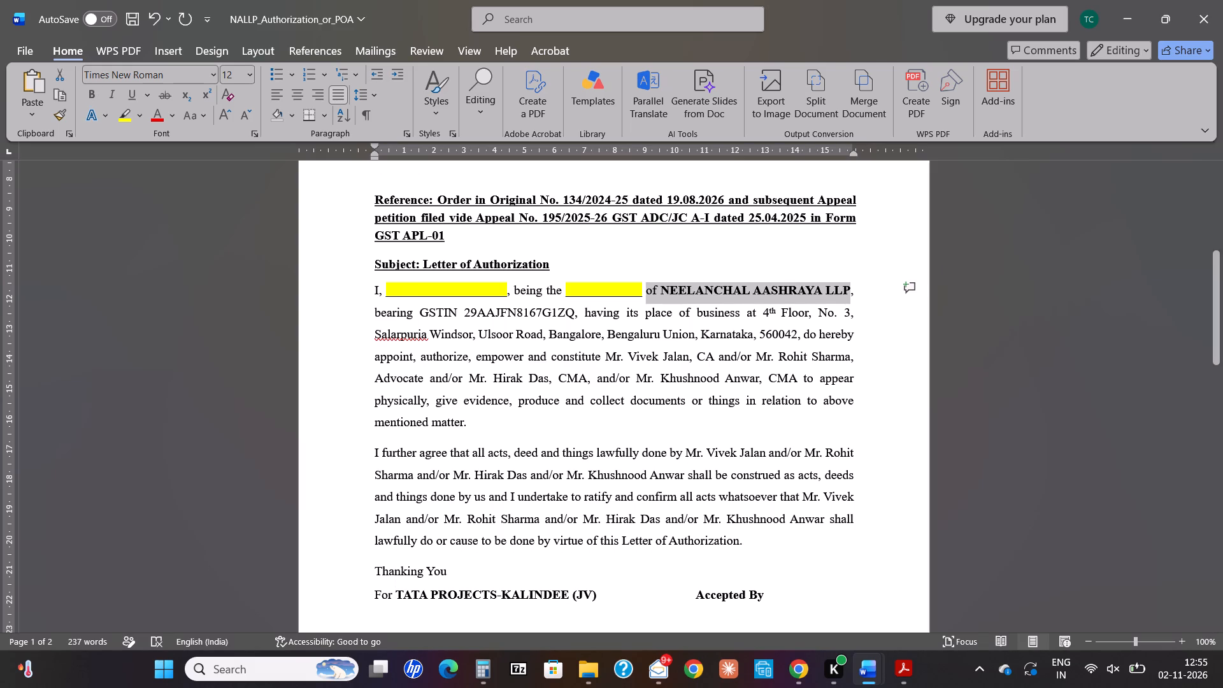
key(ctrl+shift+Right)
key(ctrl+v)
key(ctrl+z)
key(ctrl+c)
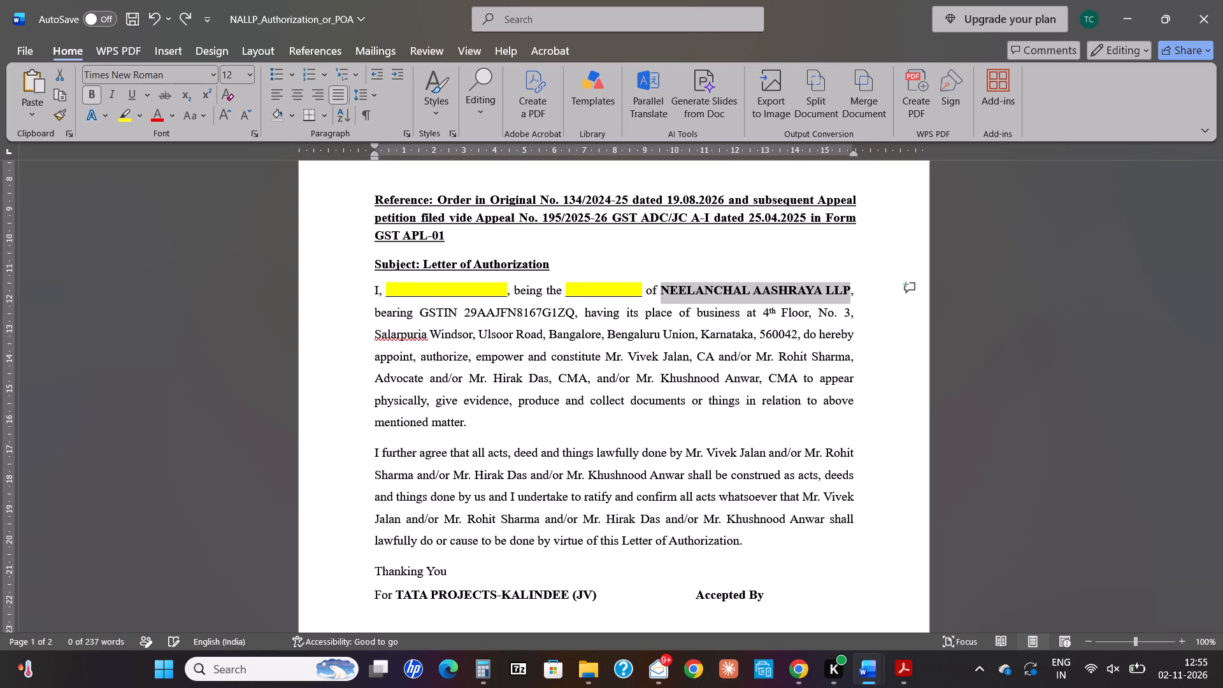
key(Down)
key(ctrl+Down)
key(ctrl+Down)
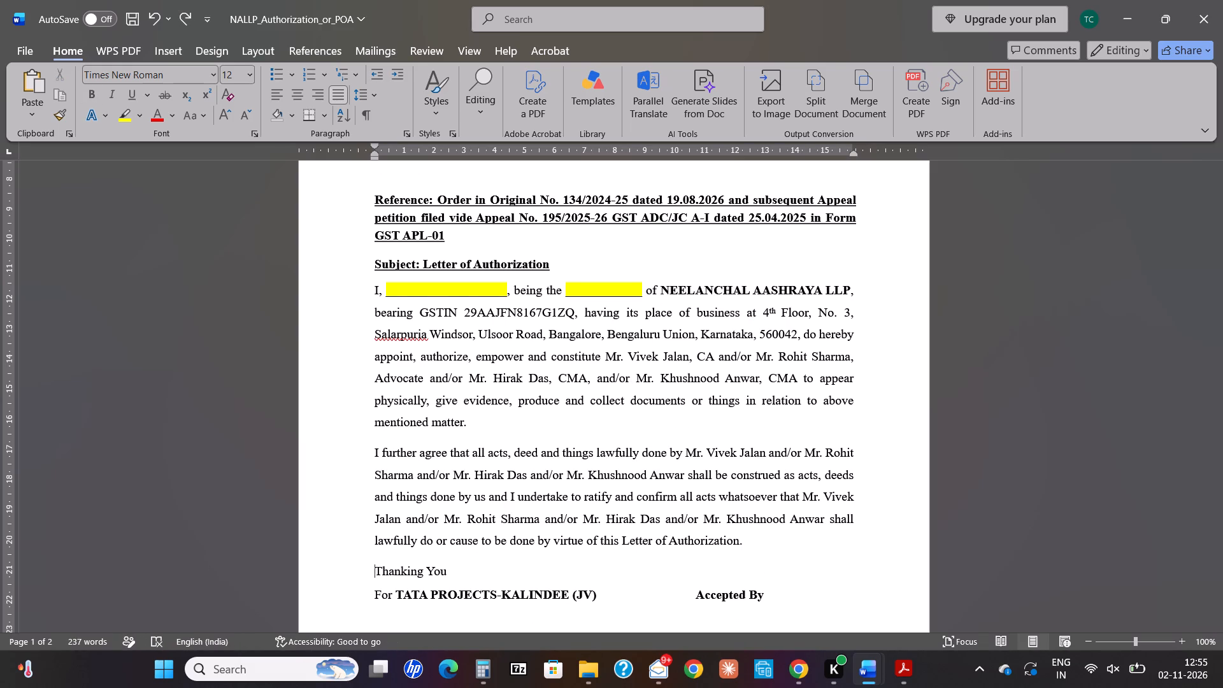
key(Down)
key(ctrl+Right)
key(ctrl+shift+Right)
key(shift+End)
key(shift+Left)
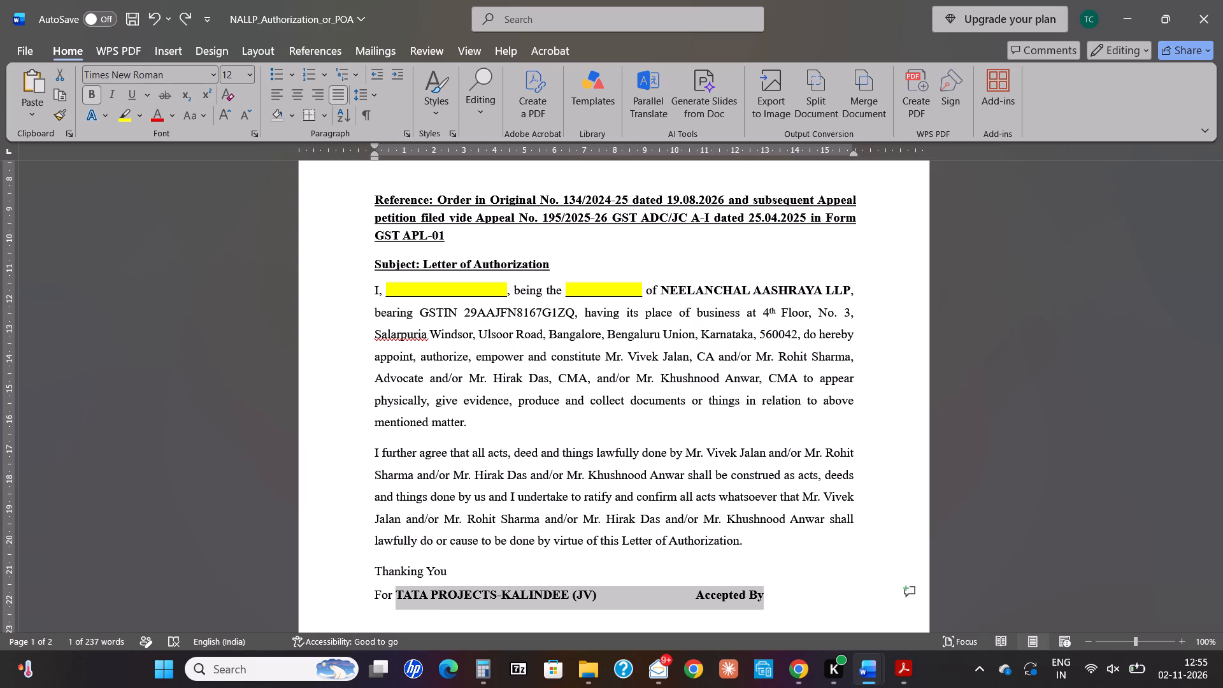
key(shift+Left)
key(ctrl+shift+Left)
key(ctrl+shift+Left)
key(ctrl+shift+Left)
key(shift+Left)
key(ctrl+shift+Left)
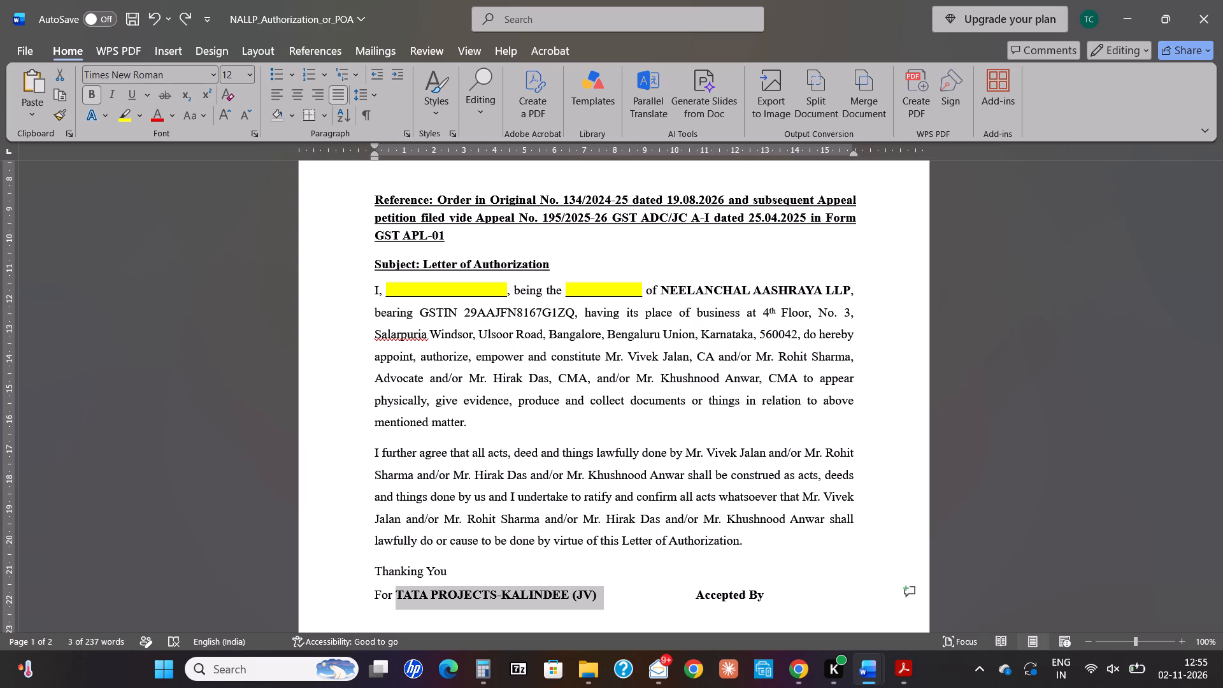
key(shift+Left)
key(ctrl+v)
Change the day and month of the date below the signature block to "2nd November".
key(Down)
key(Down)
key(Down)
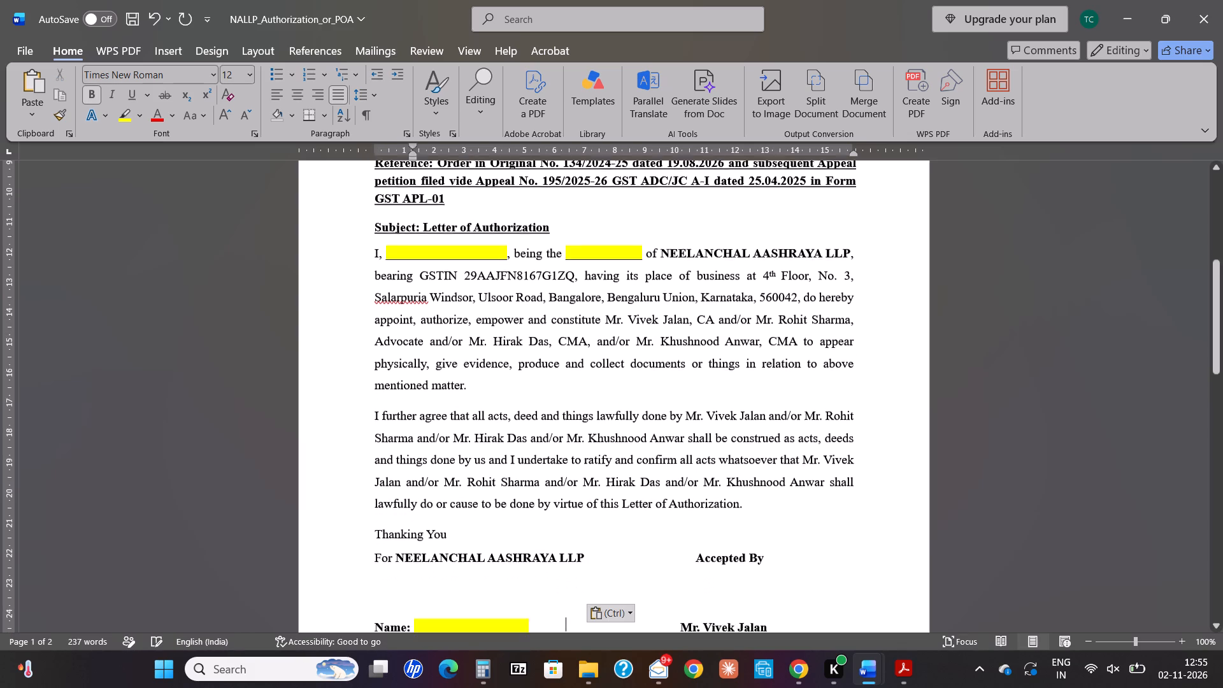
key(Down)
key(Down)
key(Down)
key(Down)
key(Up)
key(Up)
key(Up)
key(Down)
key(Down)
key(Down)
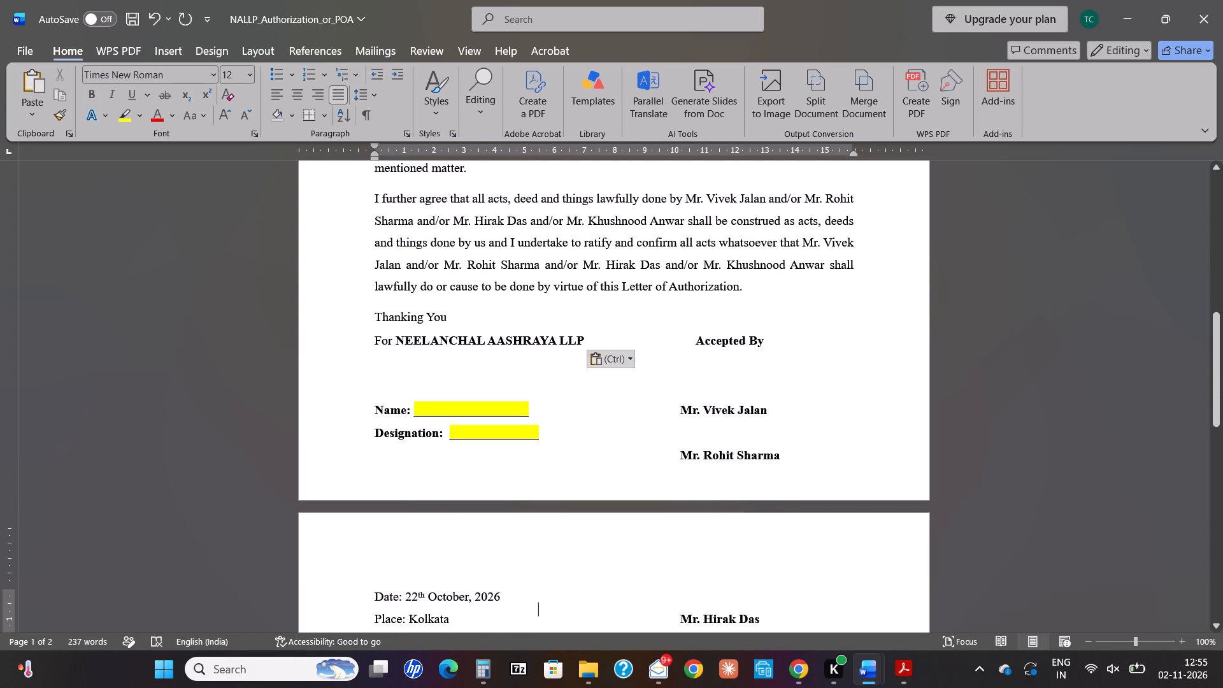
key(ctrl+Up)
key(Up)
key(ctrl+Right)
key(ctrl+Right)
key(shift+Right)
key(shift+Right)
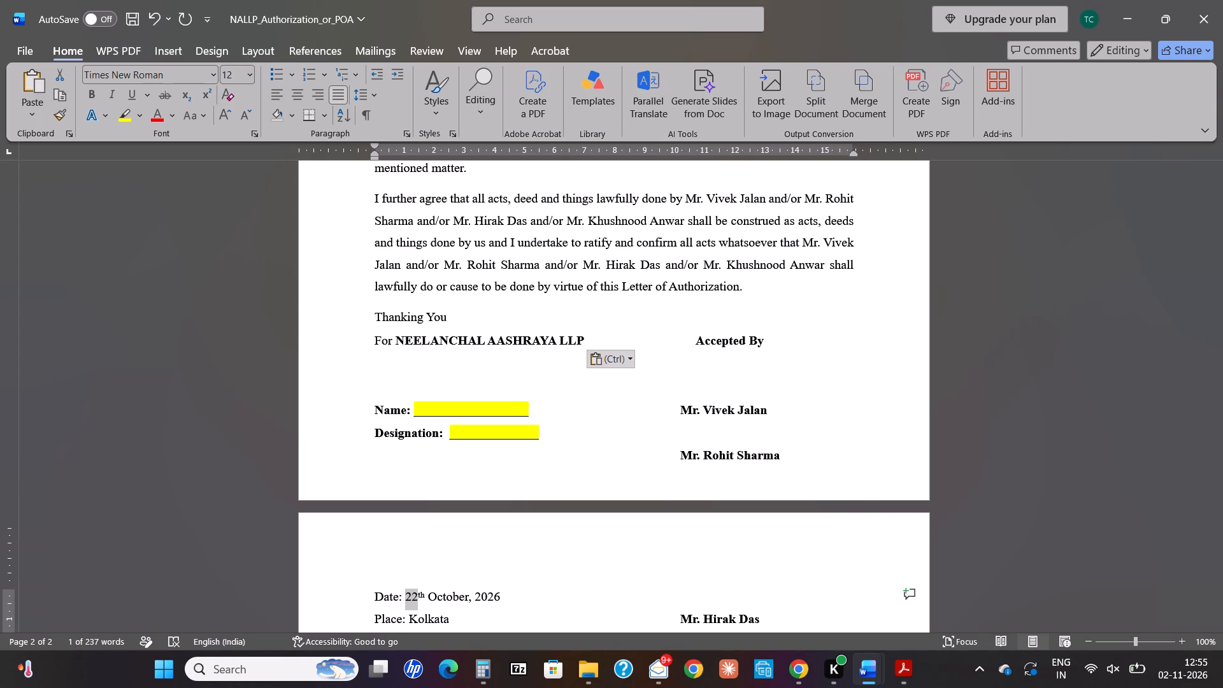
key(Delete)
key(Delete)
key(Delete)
text(2nd)
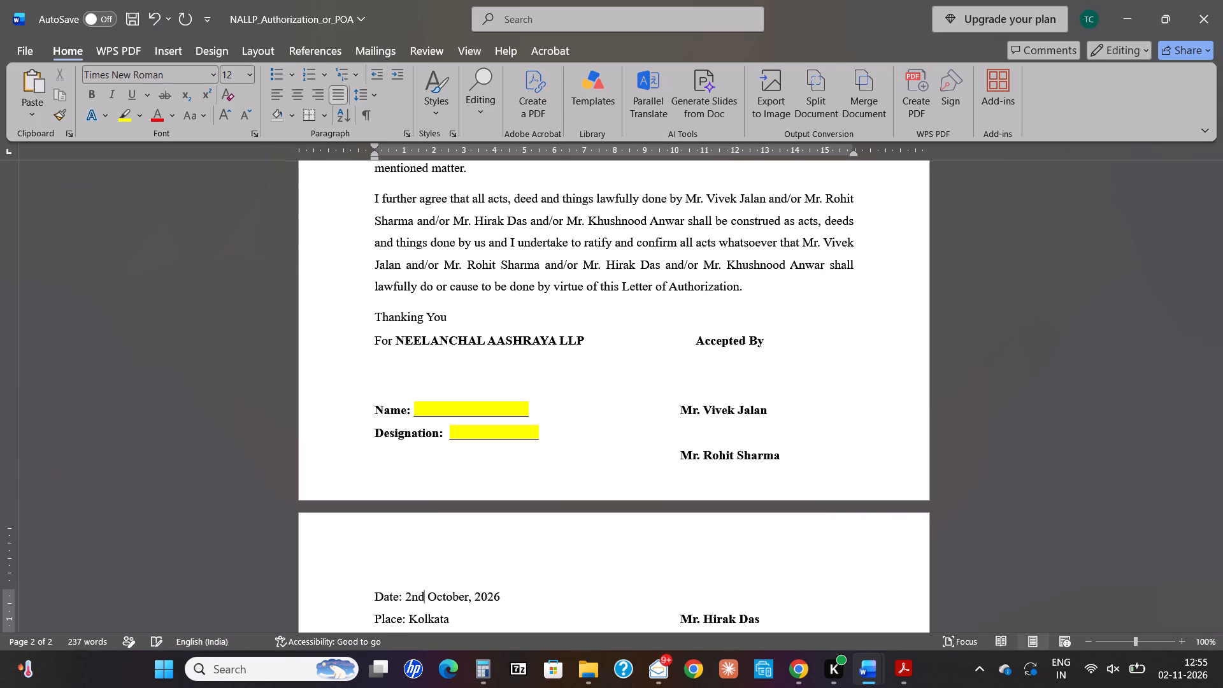
key(space)
key(Delete)
key(ctrl+shift+Right)
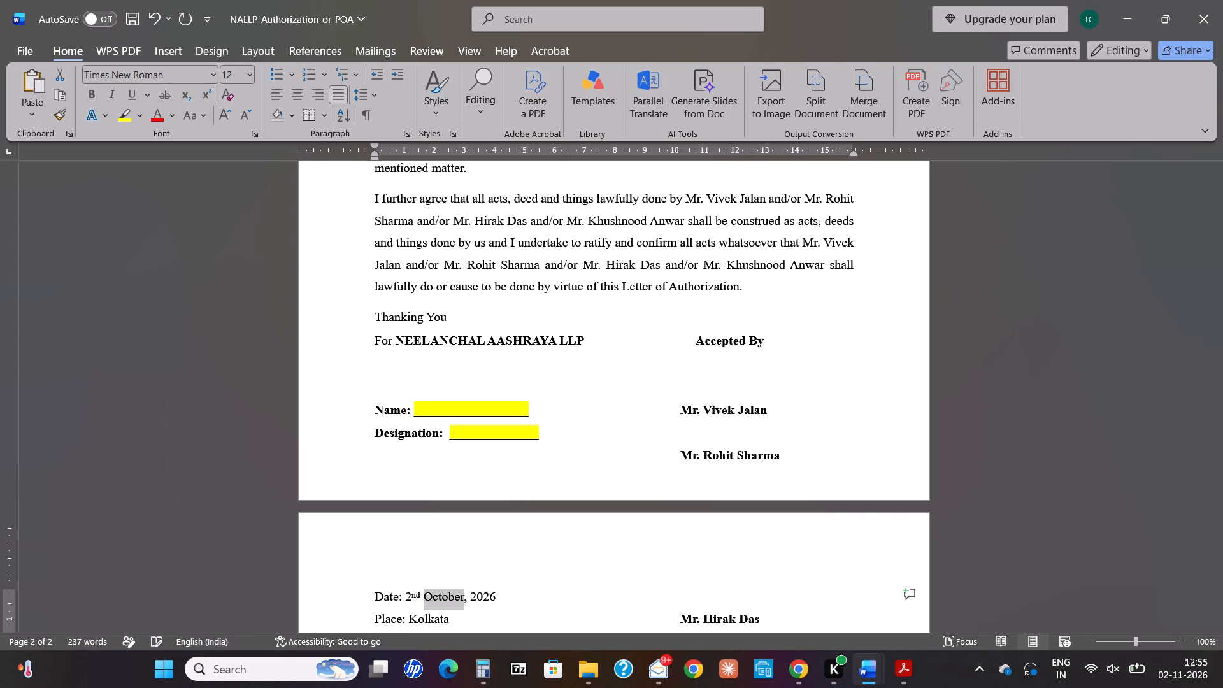
text(November)
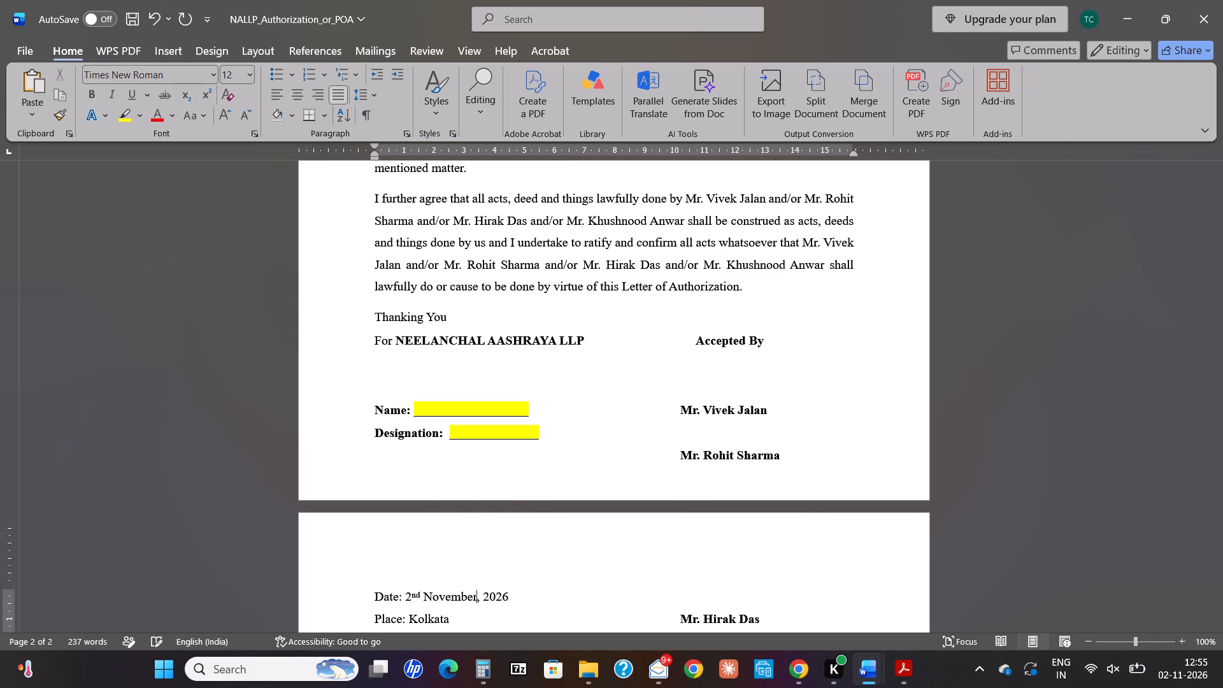
Add the fourth authorized representative's name in bold, prefixed "Mr.", below the third representative in the "Accepted By" signature column.
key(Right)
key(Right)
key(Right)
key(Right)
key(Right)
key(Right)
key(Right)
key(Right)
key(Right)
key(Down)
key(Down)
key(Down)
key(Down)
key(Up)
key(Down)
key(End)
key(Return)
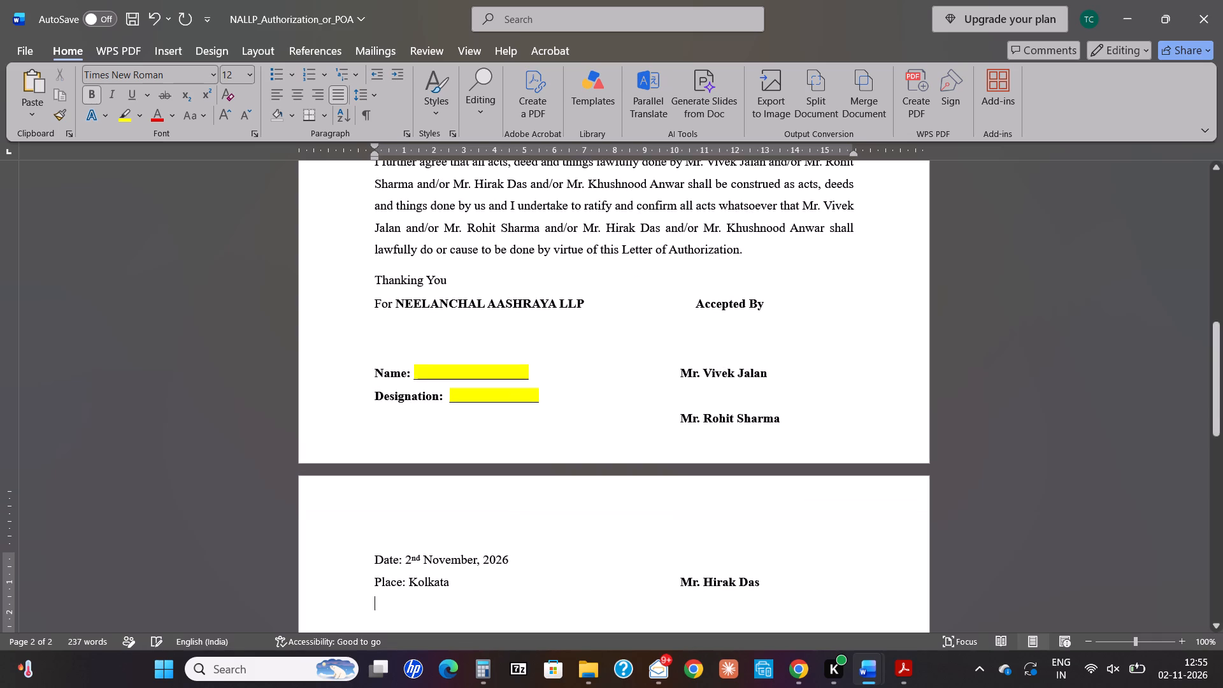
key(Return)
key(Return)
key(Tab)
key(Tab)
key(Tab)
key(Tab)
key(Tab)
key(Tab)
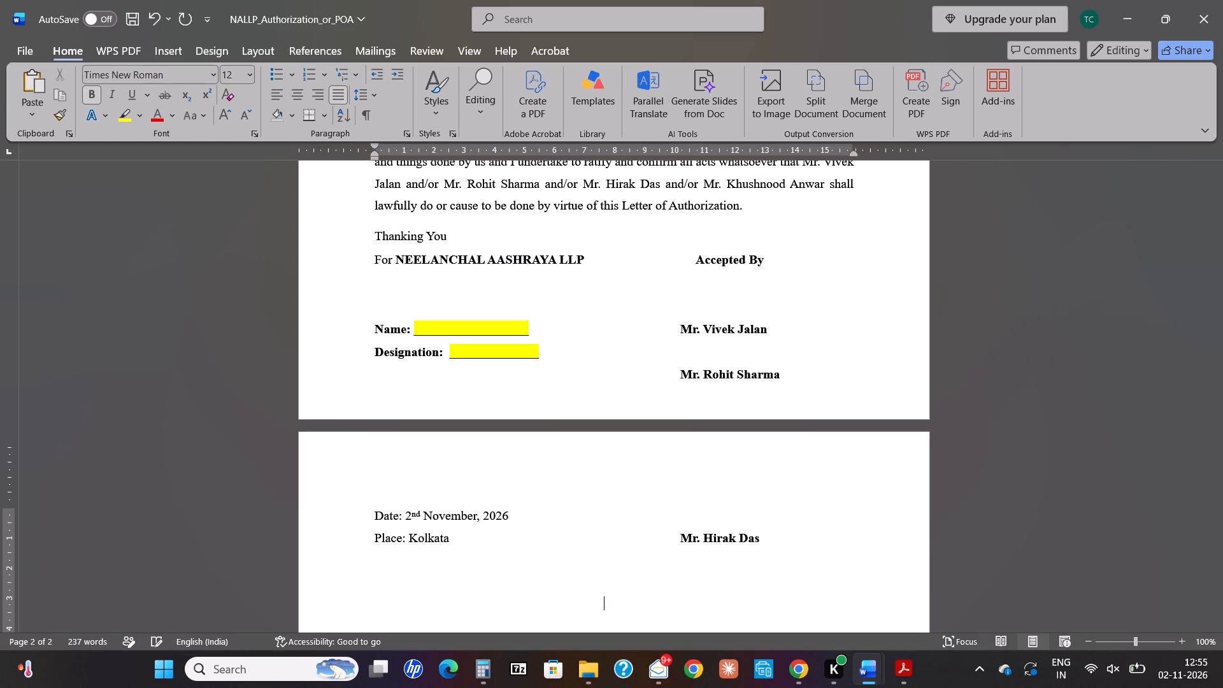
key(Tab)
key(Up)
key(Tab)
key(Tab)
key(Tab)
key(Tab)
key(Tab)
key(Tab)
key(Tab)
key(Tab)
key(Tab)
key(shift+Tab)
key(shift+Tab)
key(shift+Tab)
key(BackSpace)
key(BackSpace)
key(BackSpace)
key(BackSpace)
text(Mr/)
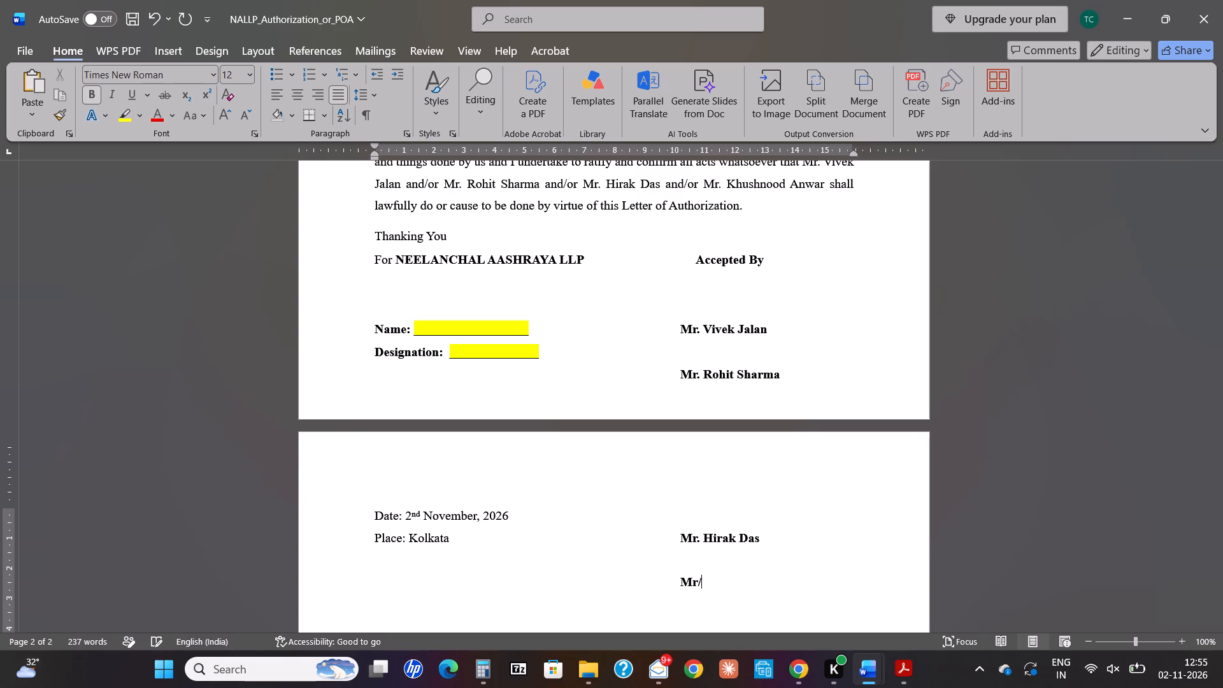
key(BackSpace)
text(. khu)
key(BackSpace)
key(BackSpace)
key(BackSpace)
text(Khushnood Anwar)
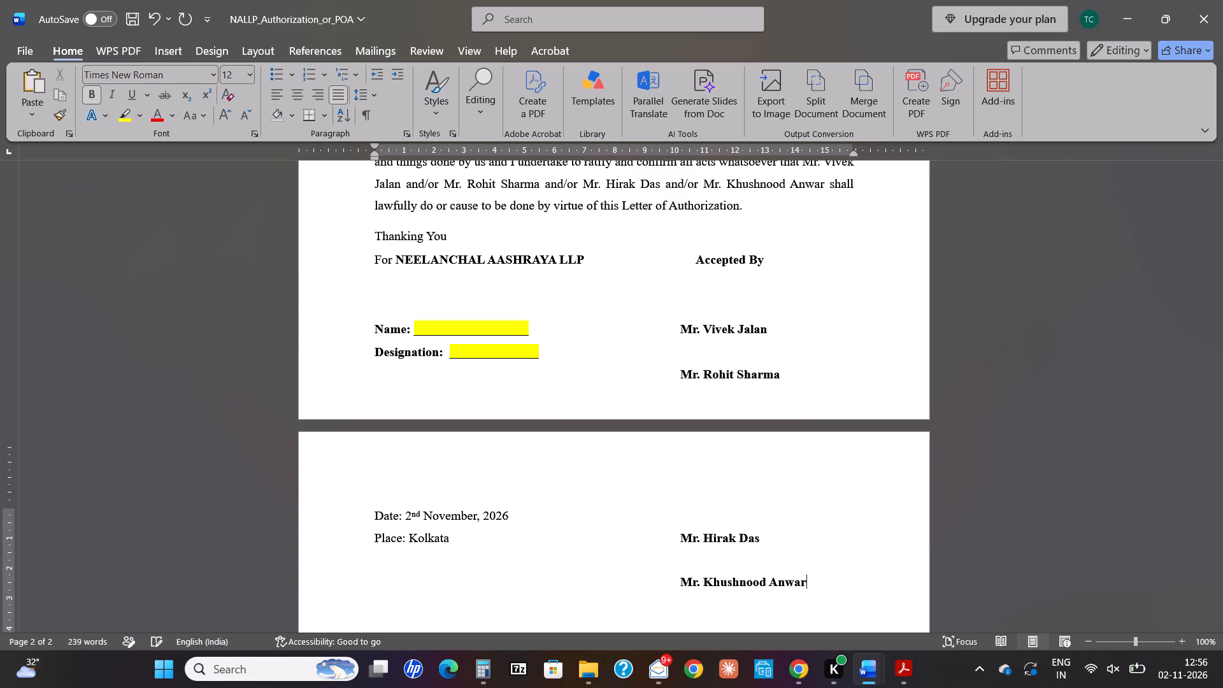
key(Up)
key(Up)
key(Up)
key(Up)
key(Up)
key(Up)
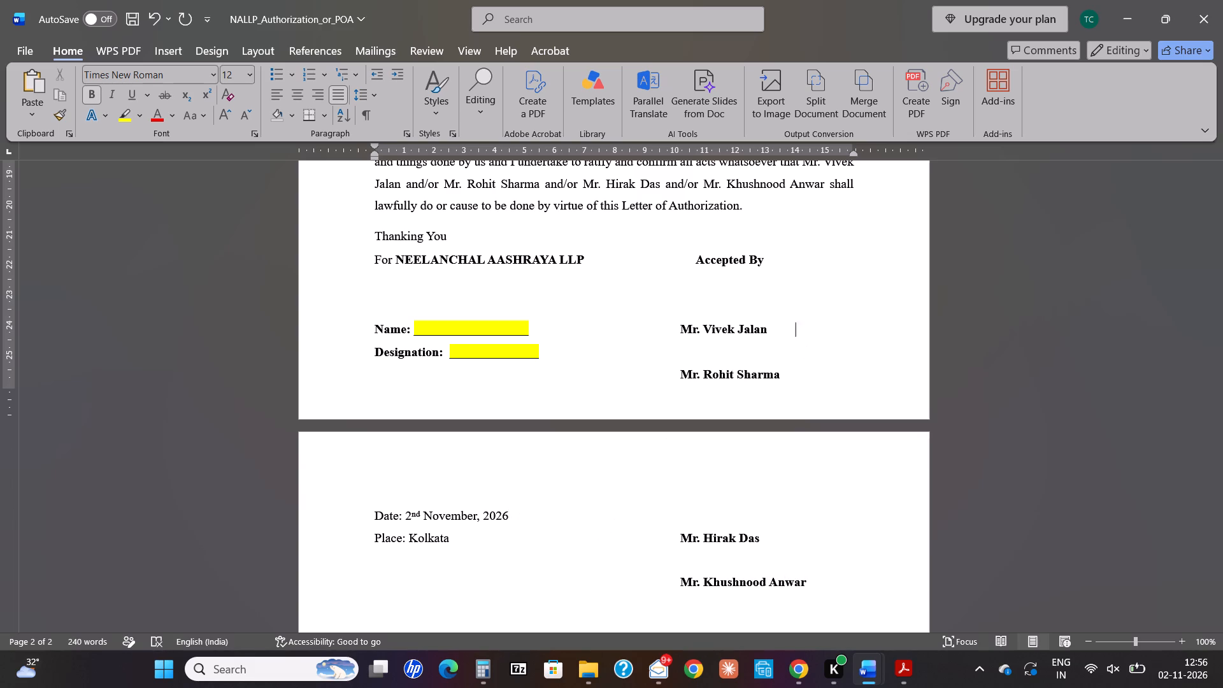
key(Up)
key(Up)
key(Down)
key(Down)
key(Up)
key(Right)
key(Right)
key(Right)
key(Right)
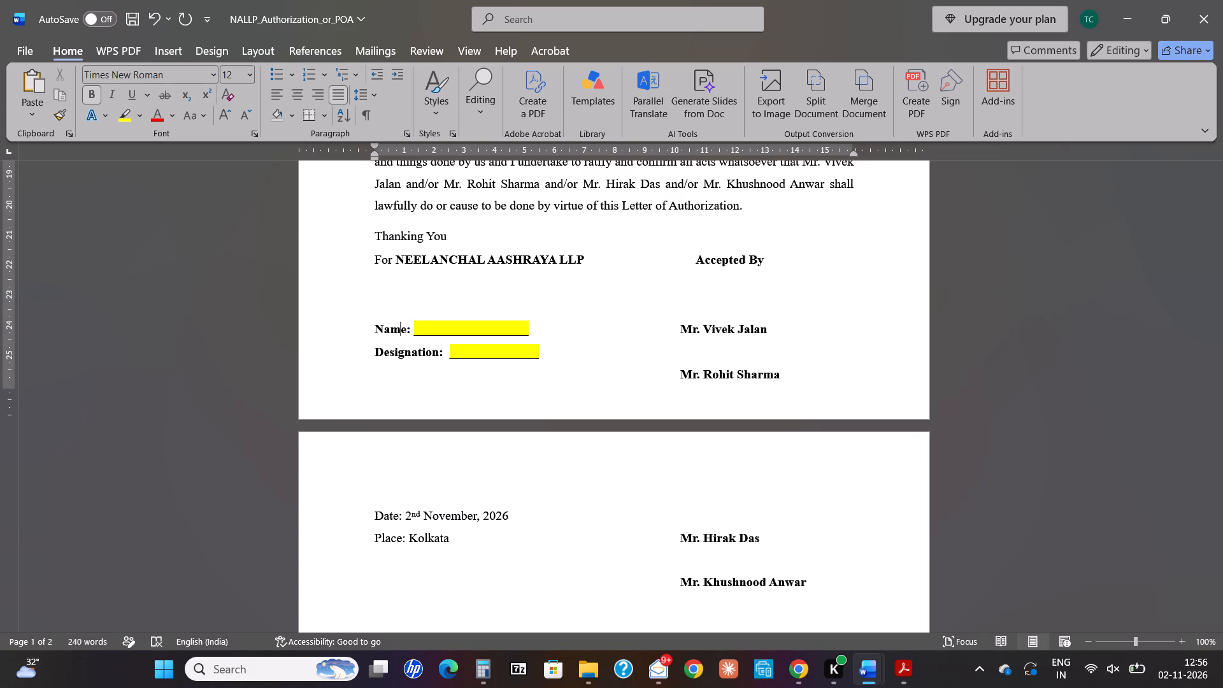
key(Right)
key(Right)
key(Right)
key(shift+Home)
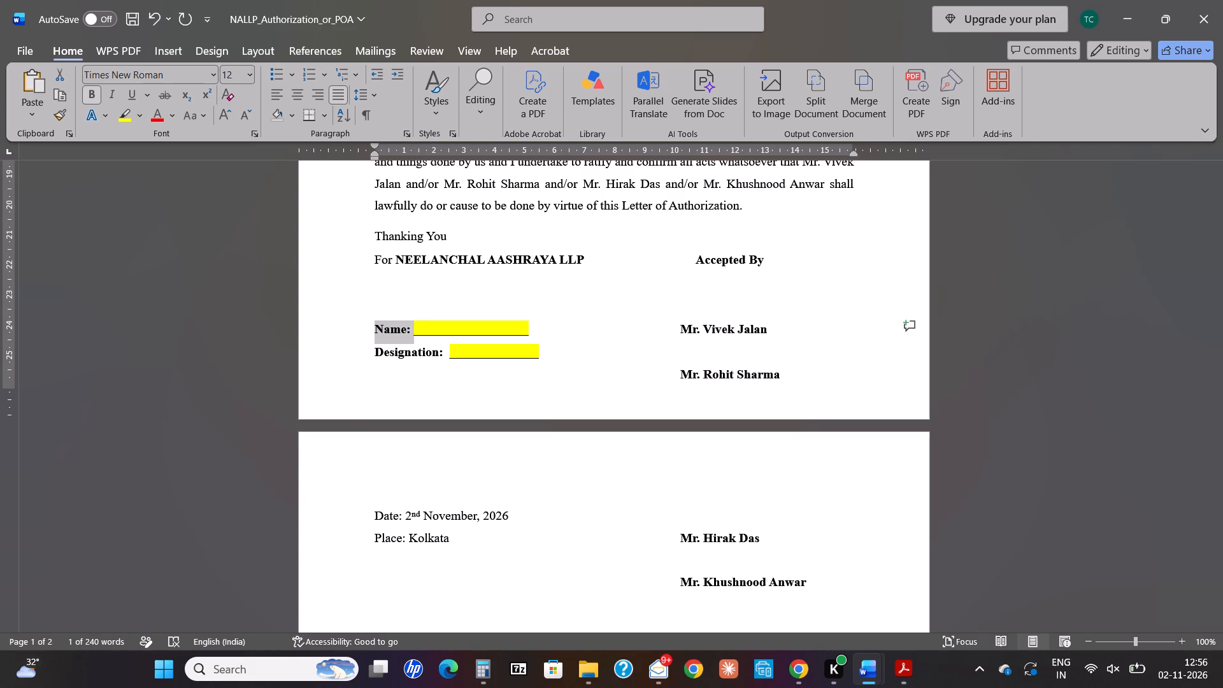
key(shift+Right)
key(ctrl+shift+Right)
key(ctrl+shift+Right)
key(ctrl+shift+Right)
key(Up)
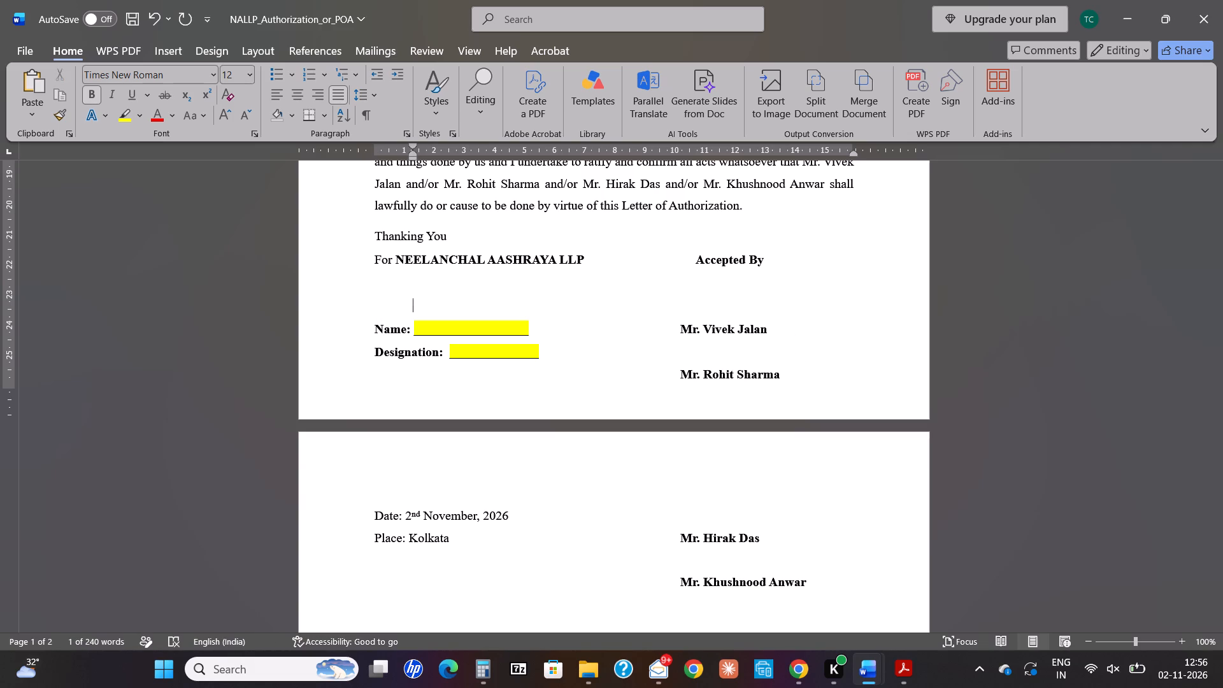
Save the Letter of Authorization document.
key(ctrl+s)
Delete the blank paragraph between the recipient's address and the "Reference" heading on the first page.
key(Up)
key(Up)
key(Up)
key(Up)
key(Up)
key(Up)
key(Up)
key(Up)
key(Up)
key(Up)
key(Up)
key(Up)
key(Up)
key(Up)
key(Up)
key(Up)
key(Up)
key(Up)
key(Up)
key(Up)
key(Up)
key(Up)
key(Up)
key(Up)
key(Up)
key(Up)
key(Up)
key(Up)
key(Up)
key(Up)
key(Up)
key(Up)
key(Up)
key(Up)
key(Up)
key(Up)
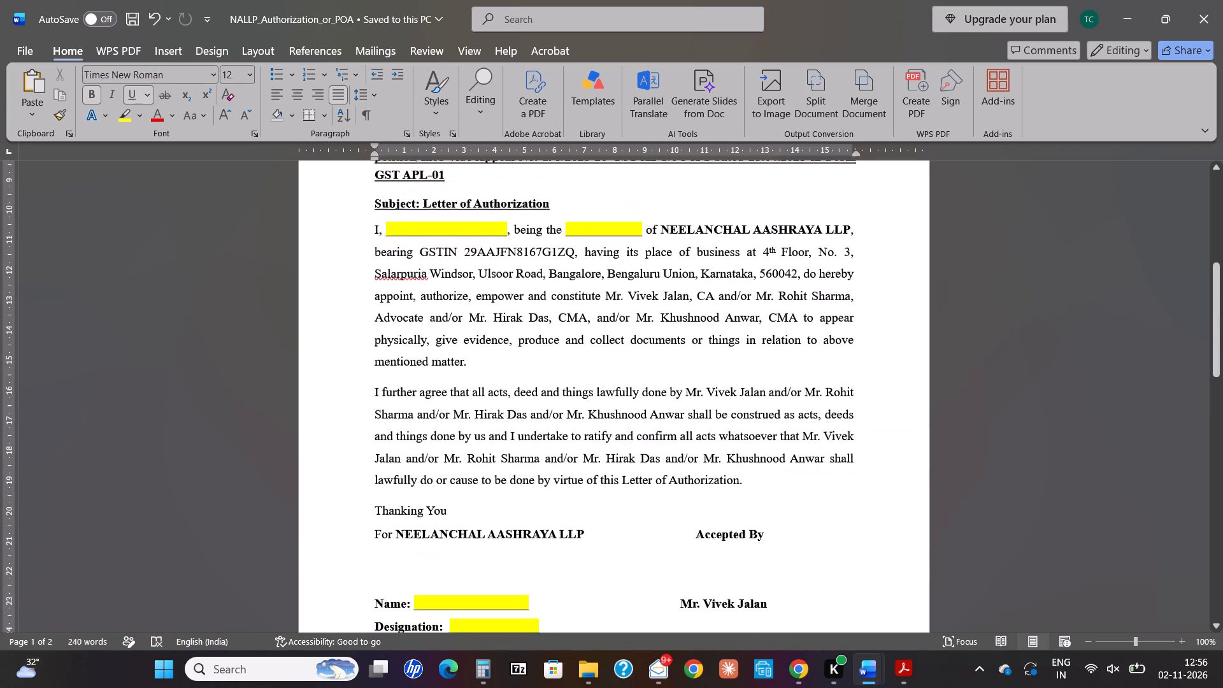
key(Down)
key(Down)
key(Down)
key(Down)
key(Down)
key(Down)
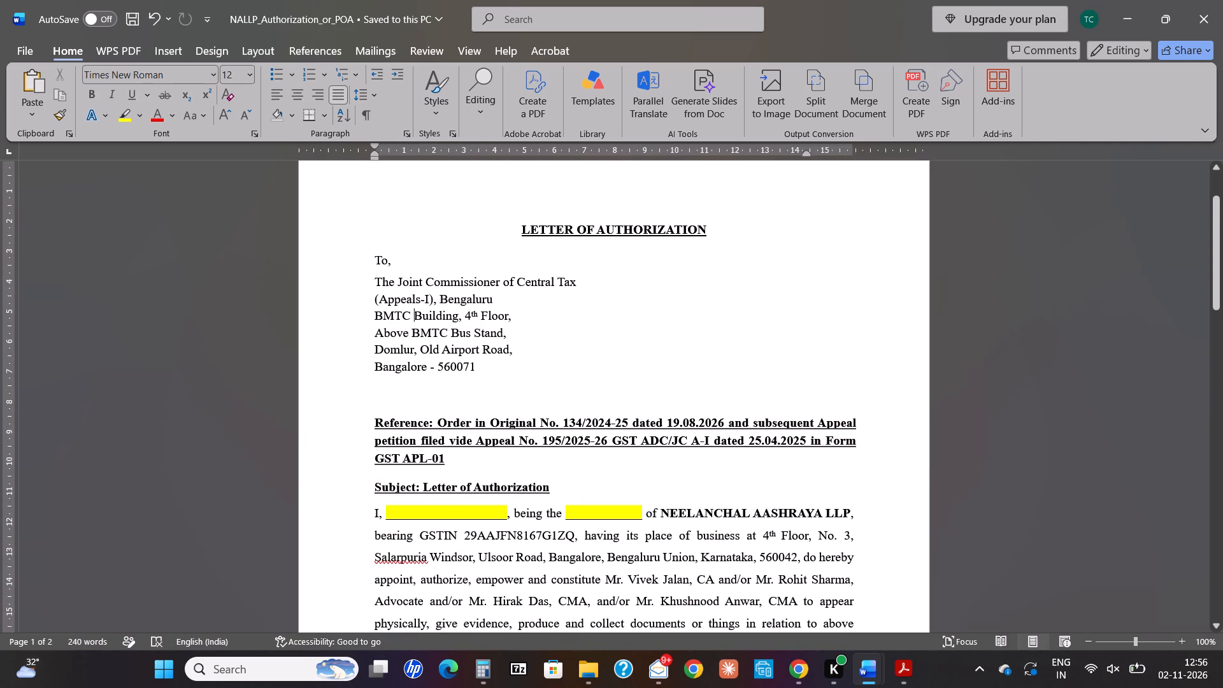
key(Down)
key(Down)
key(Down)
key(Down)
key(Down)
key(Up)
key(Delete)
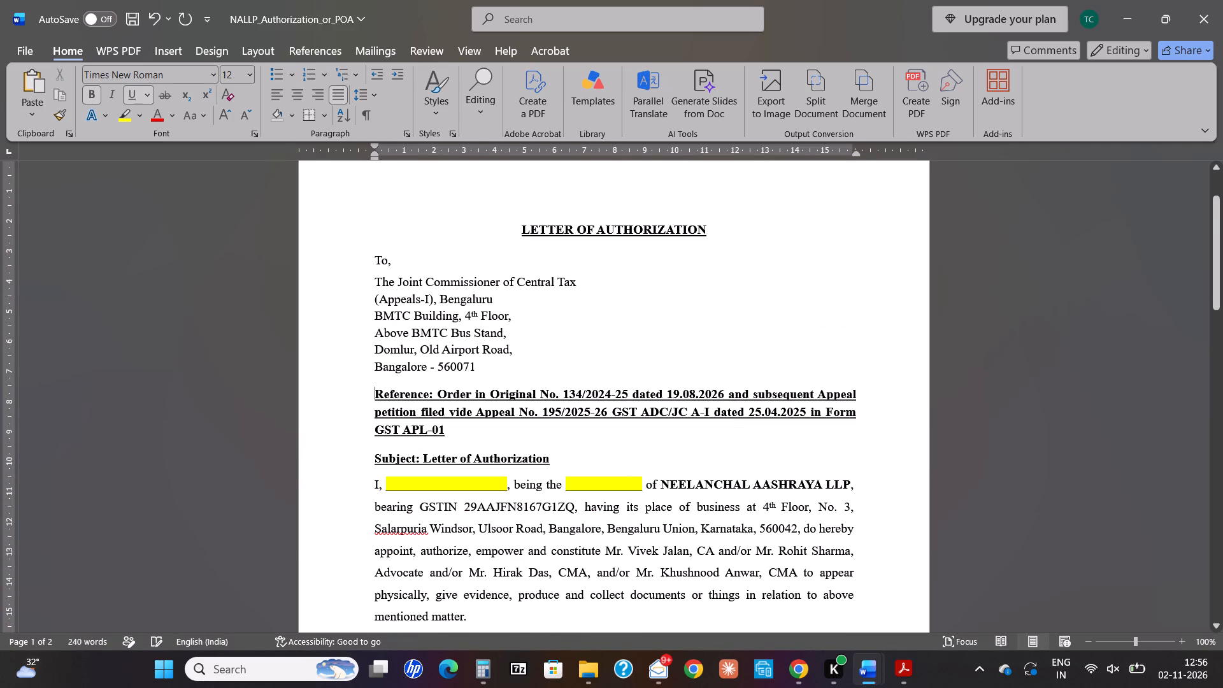
Check the letter's page layout in print preview and set the right page margin to 1 cm for the whole document.
key(Up)
key(Up)
key(Up)
key(Up)
key(Up)
key(ctrl+Home)
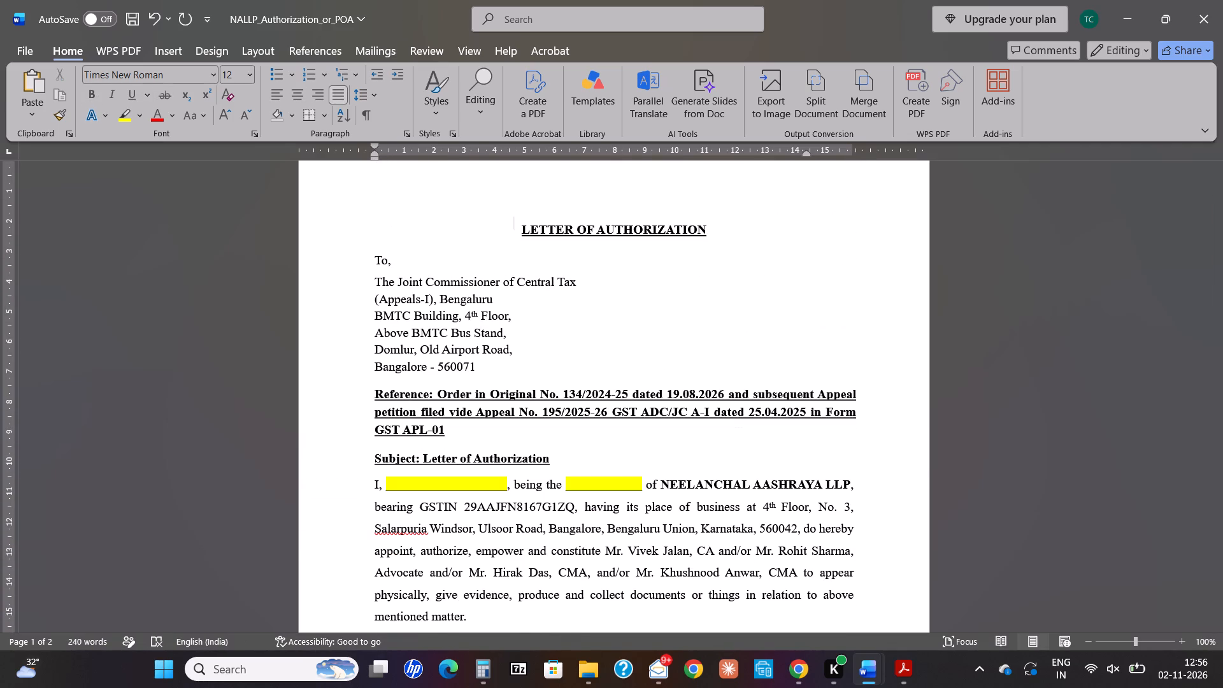
key(ctrl+End)
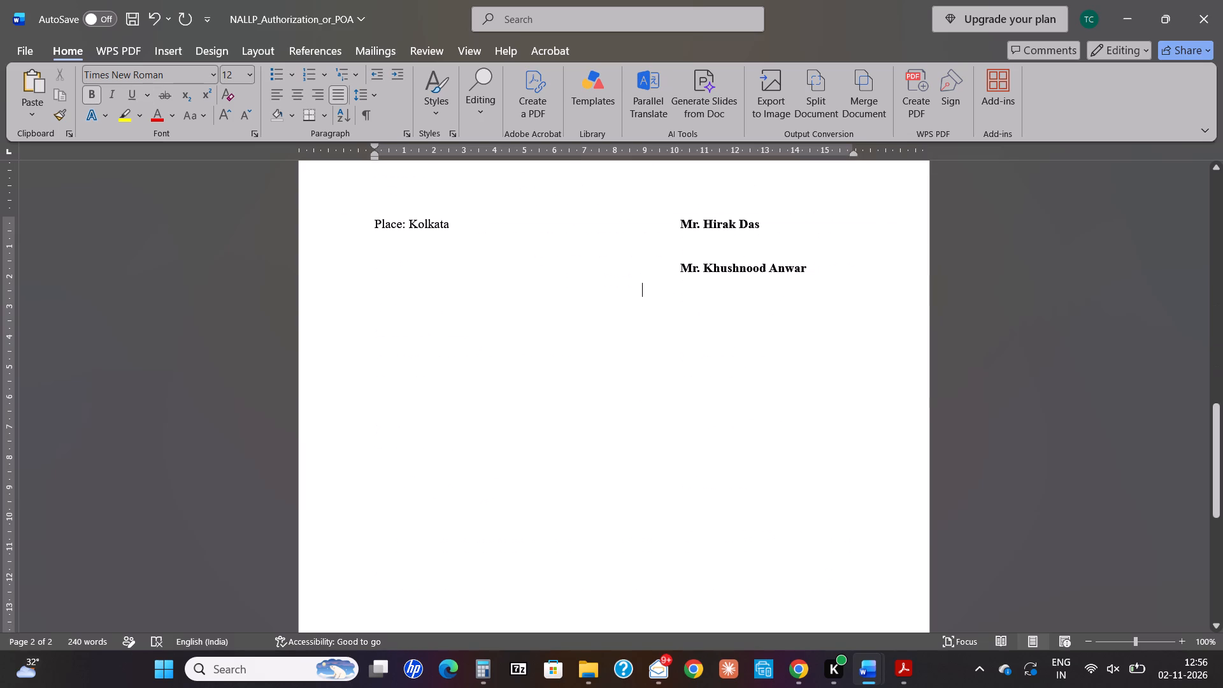
key(ctrl+Home)
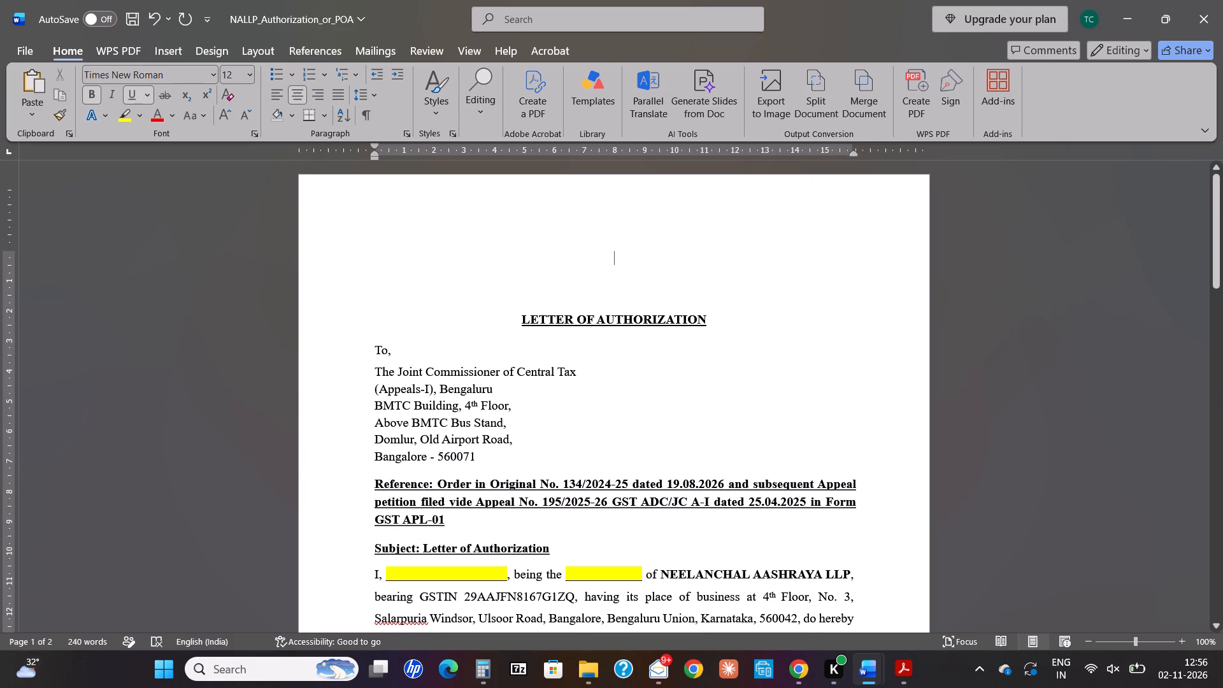
key(ctrl+p)
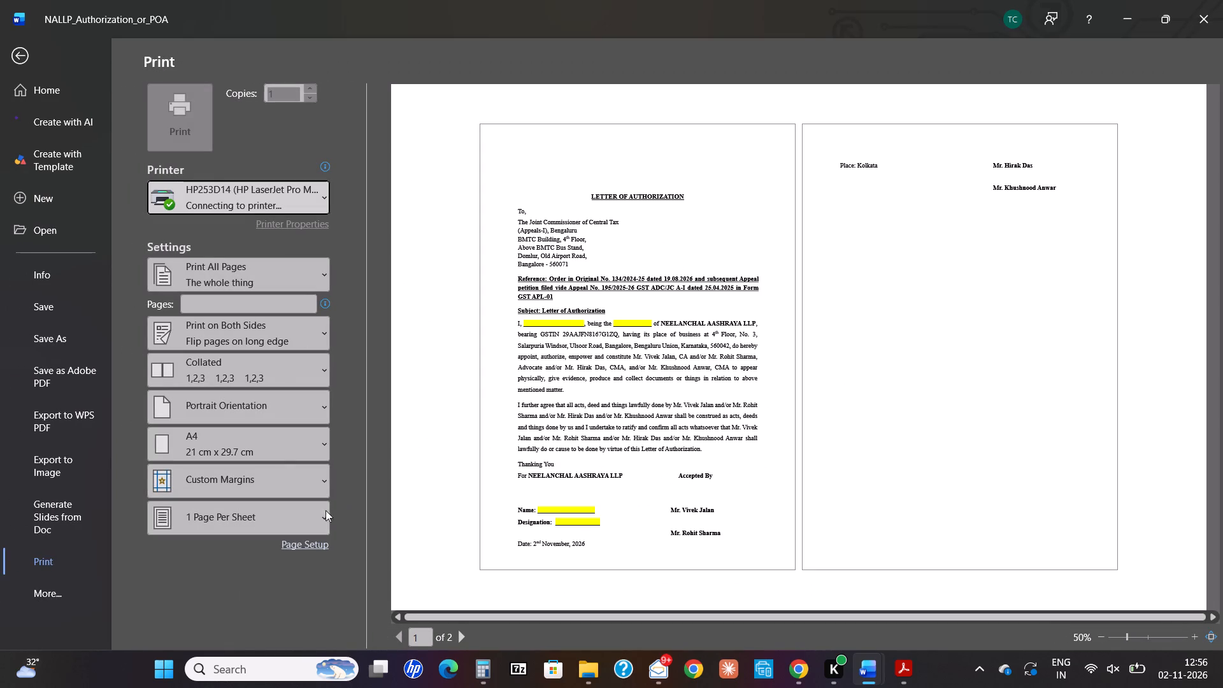
click(295, 496)
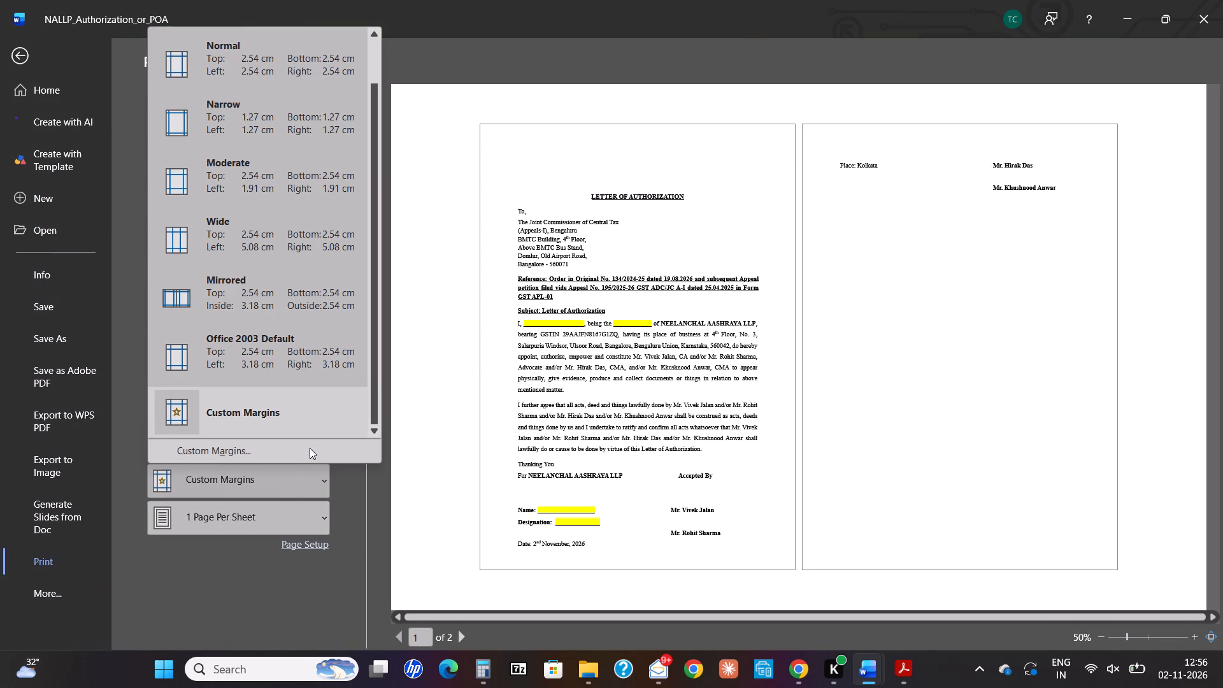
click(310, 448)
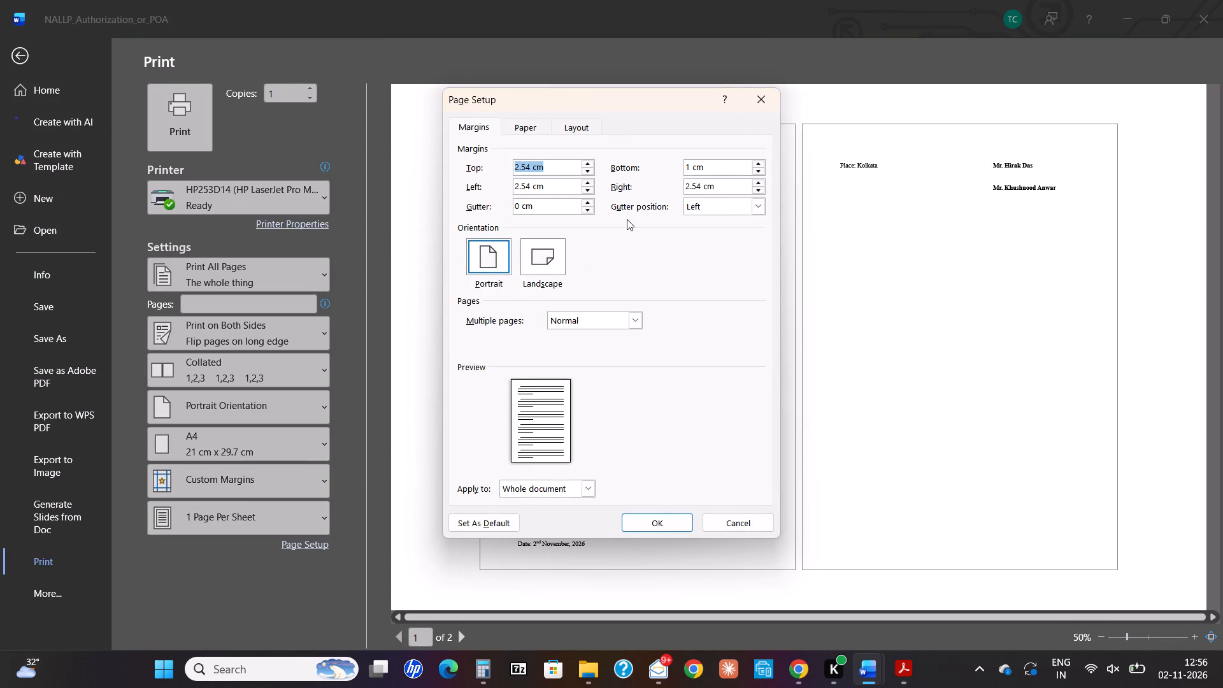
triple_click(759, 189)
triple_click(759, 189)
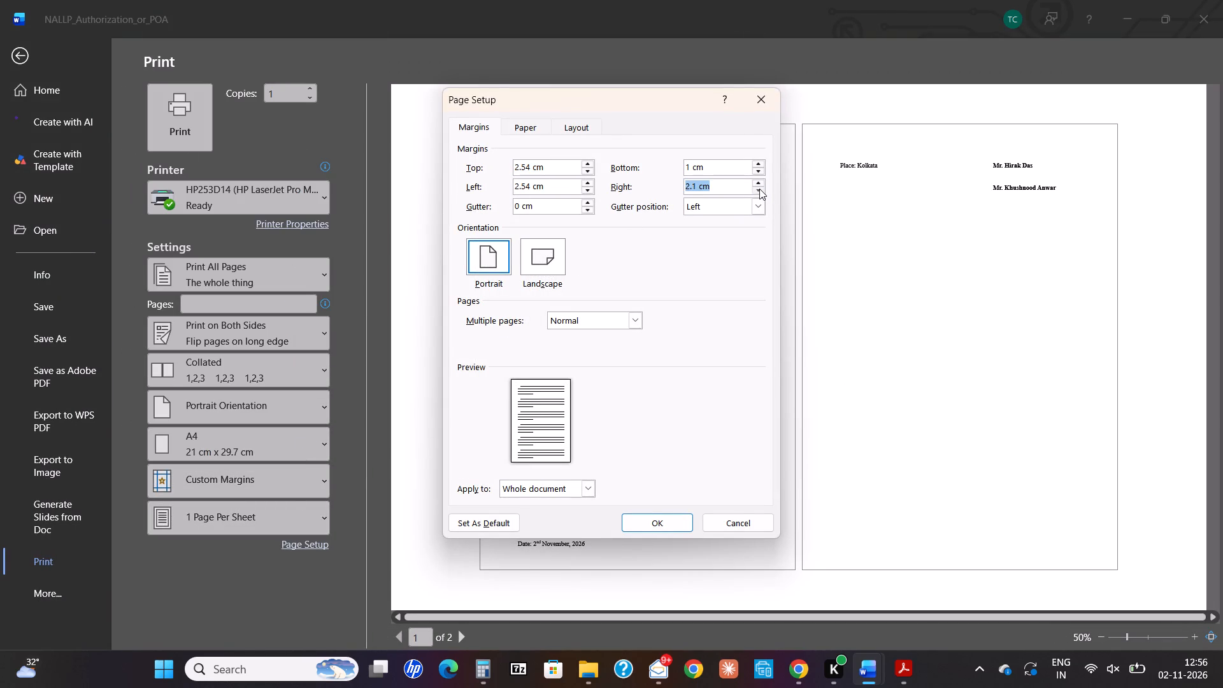
triple_click(759, 189)
triple_click(759, 189)
click(759, 189)
click(759, 189)
click(759, 189)
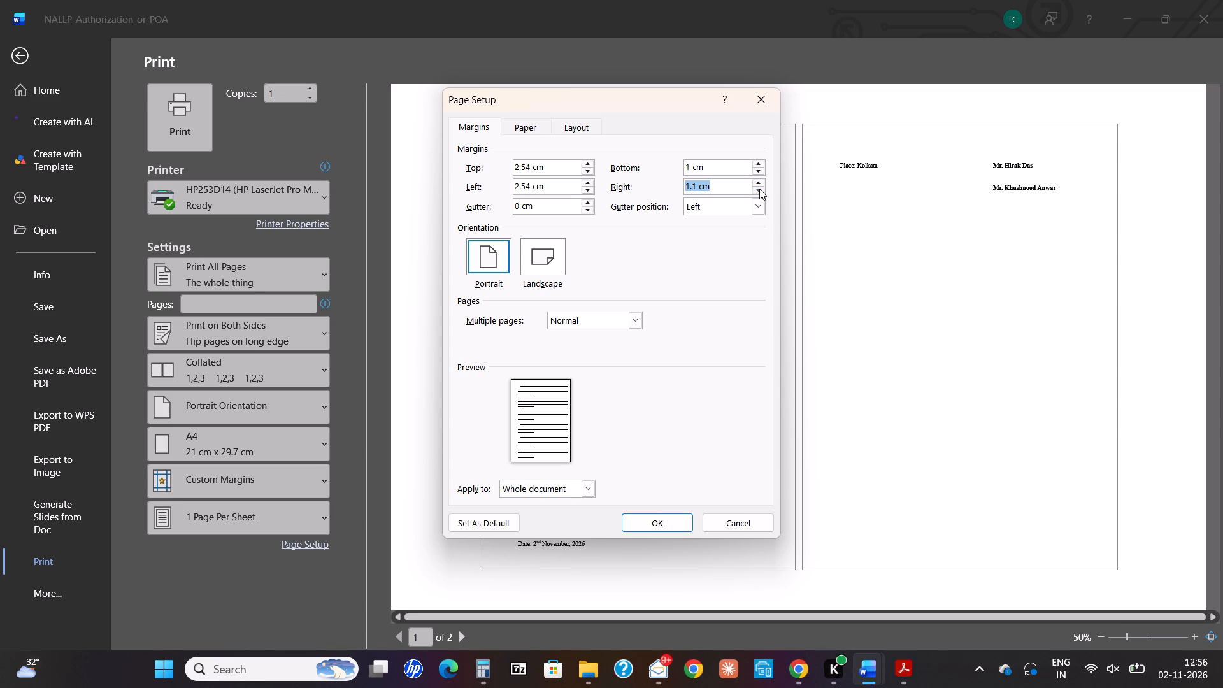
click(759, 189)
key(Return)
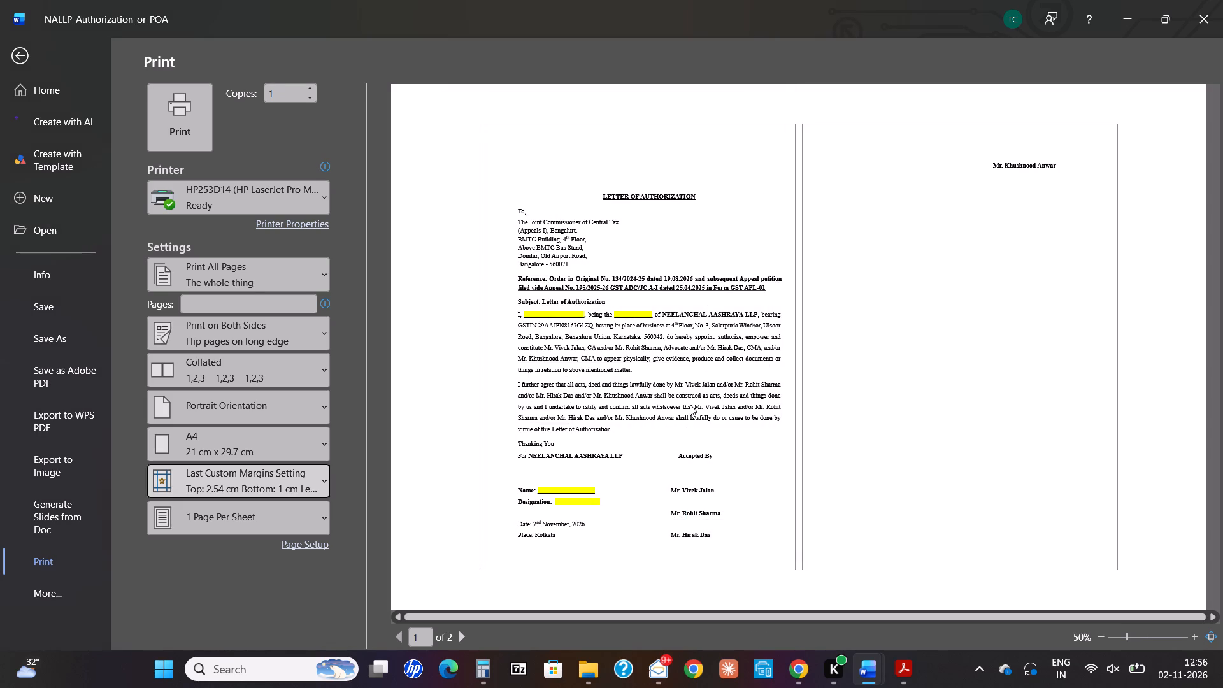
key(Escape)
Set the line spacing of the subject line and the two body paragraphs to 1.15 and save the letter.
scroll(641, 466, down, 2)
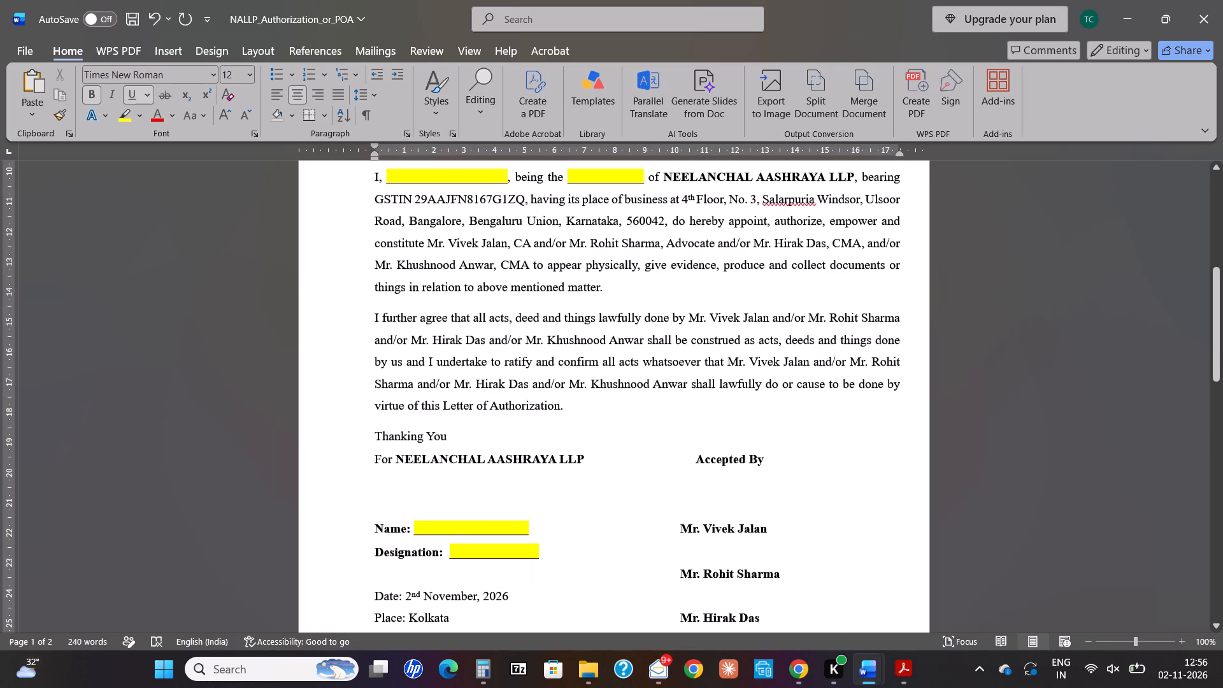
drag(593, 413, 307, 211)
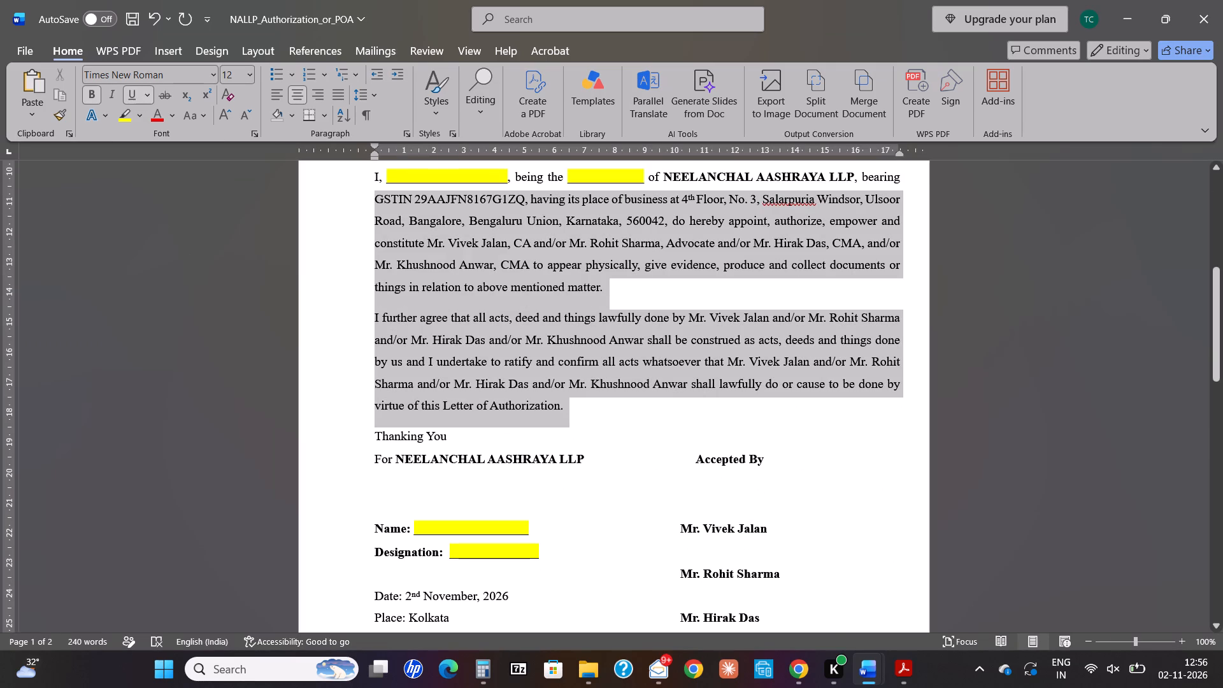
drag(307, 211, 350, 164)
text(hk)
key(Down)
key(Down)
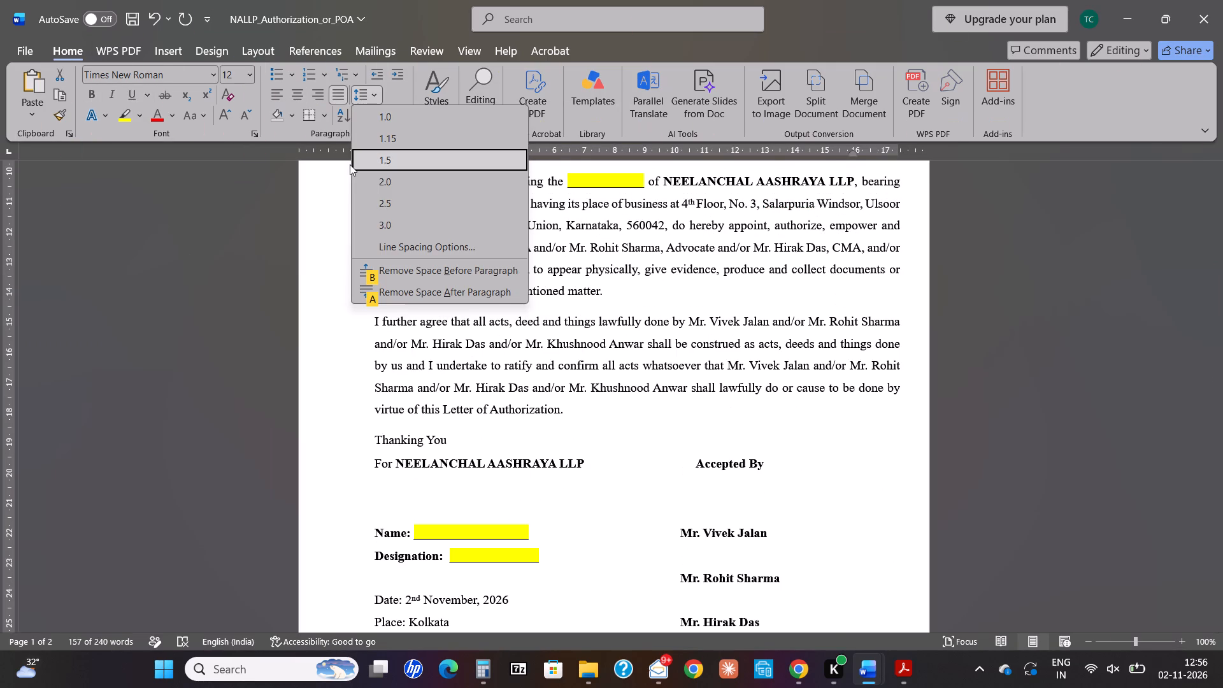
key(Up)
key(Return)
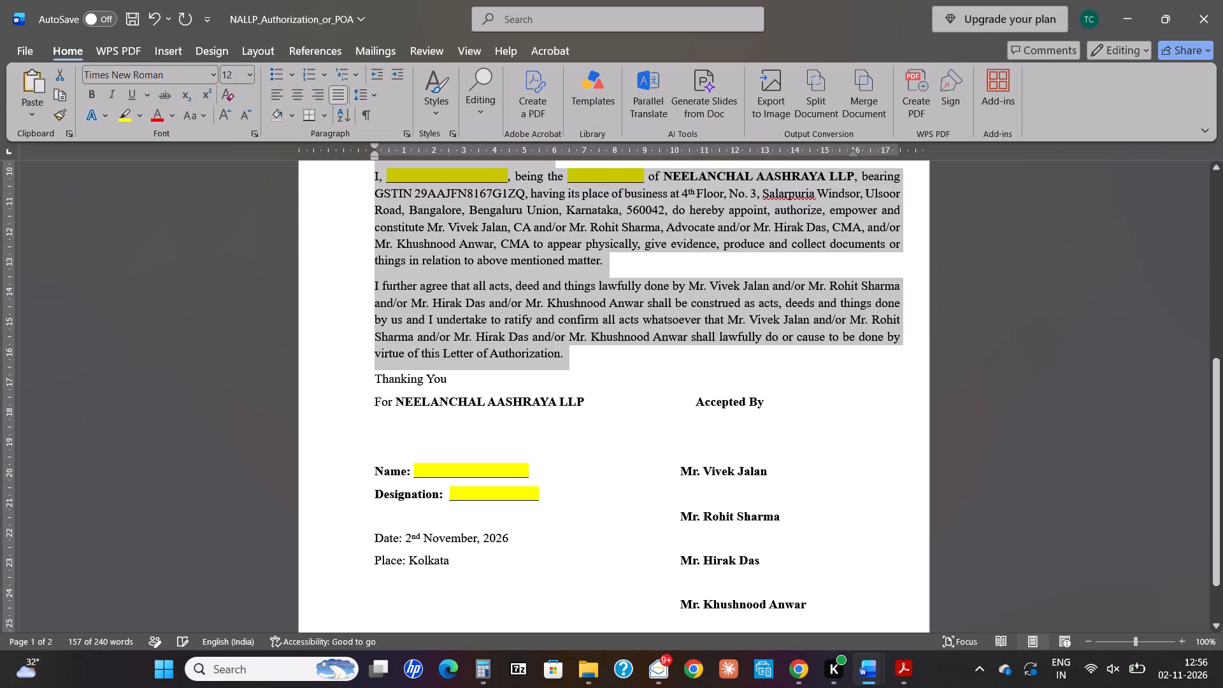
scroll(566, 260, down, 1)
scroll(633, 319, up, 3)
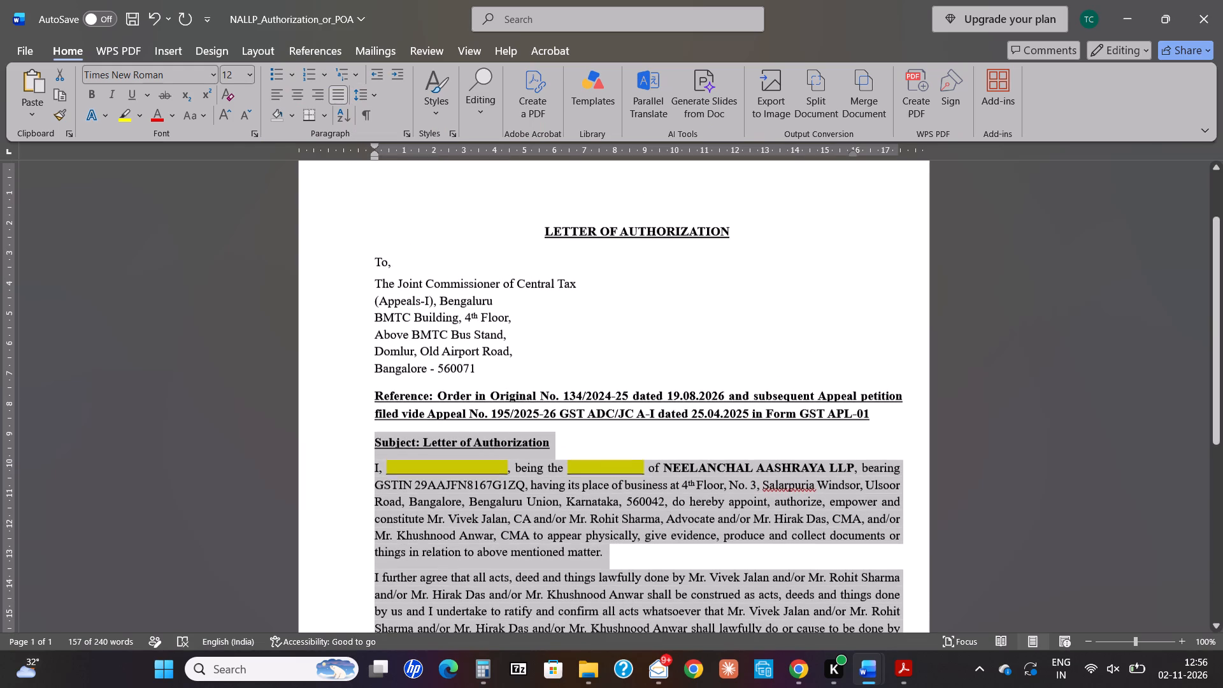
key(ctrl+s)
Insert a blank line between the addressee's address and the Reference paragraph, and save the letter.
scroll(633, 319, up, 1)
scroll(633, 319, down, 4)
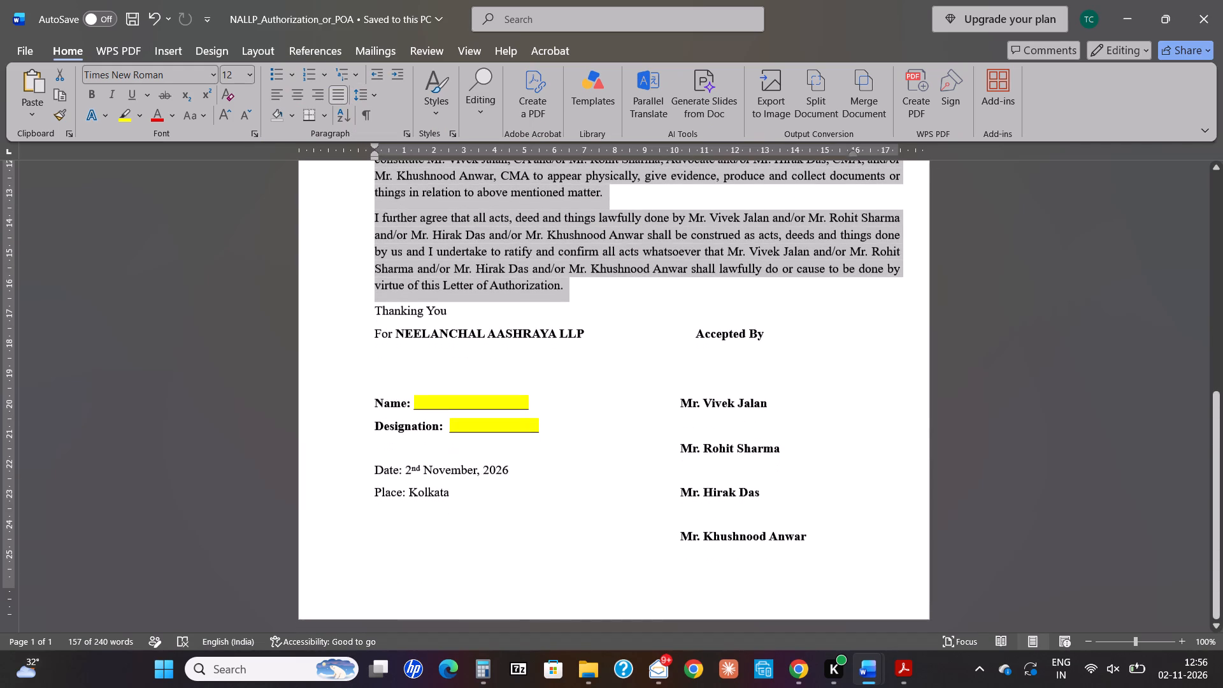
click(719, 570)
key(Up)
key(Up)
key(Up)
key(Up)
key(Up)
key(Up)
key(Up)
key(Up)
key(Up)
key(Up)
key(Up)
key(Up)
key(Up)
key(Up)
key(Up)
key(Up)
key(Up)
key(Up)
key(Up)
key(Up)
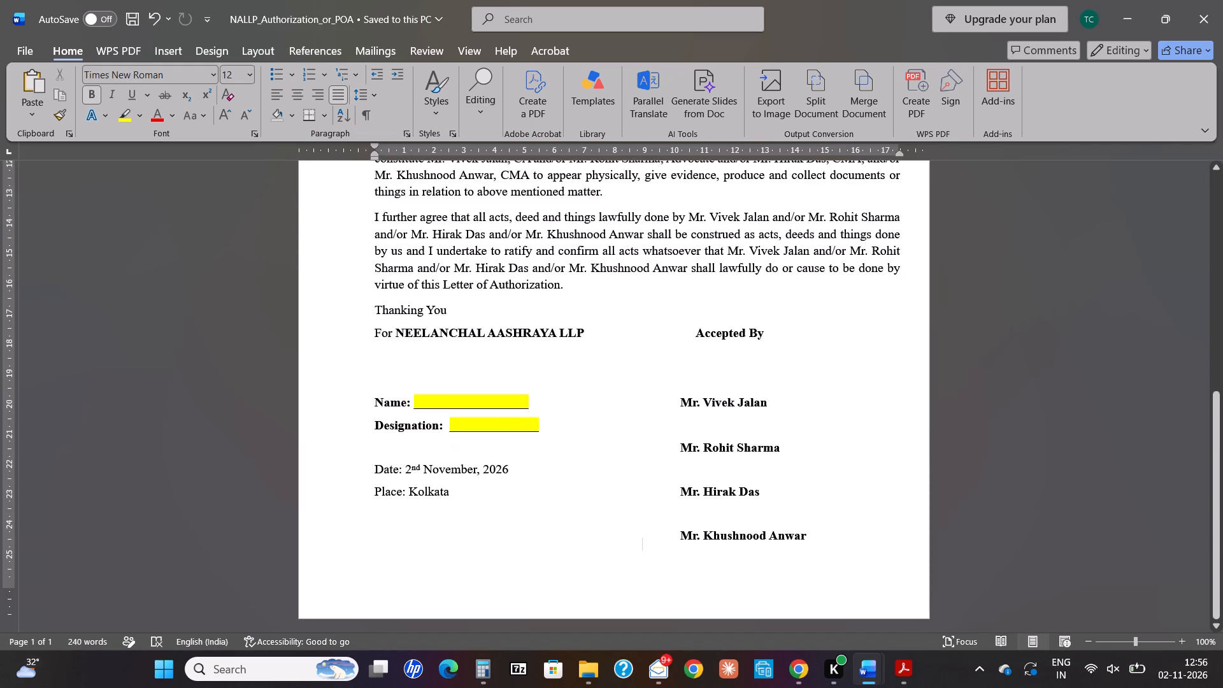
key(Down)
key(Down)
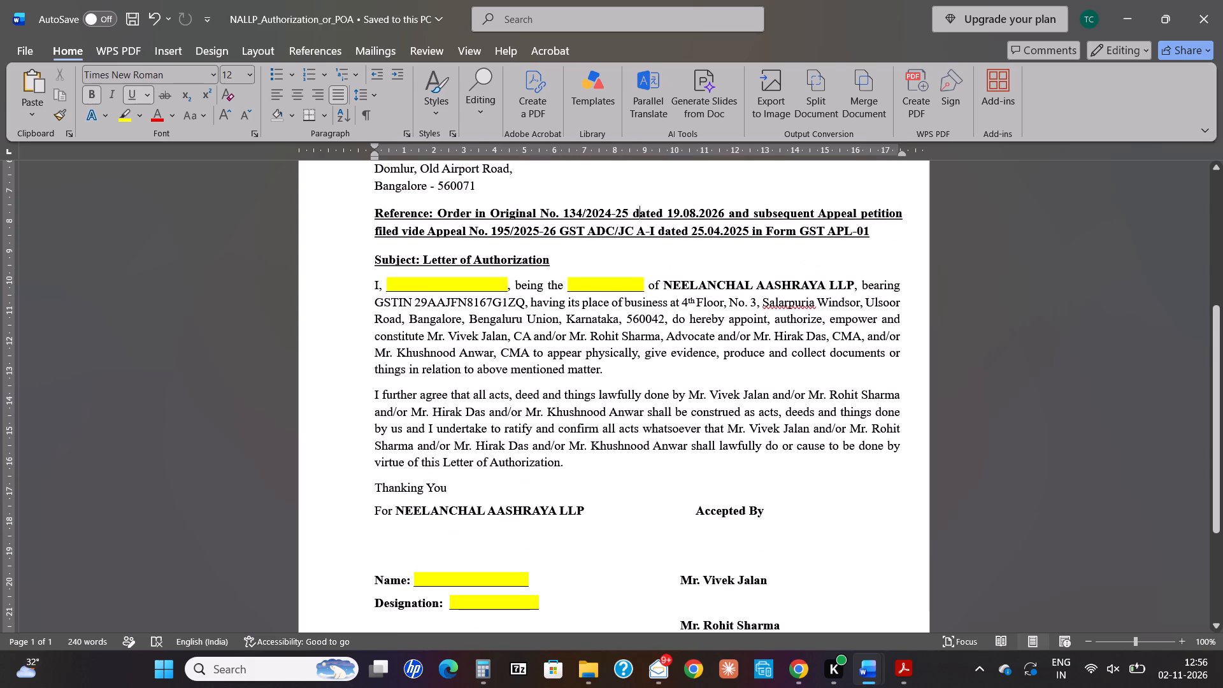
key(Up)
key(Return)
scroll(719, 570, down, 3)
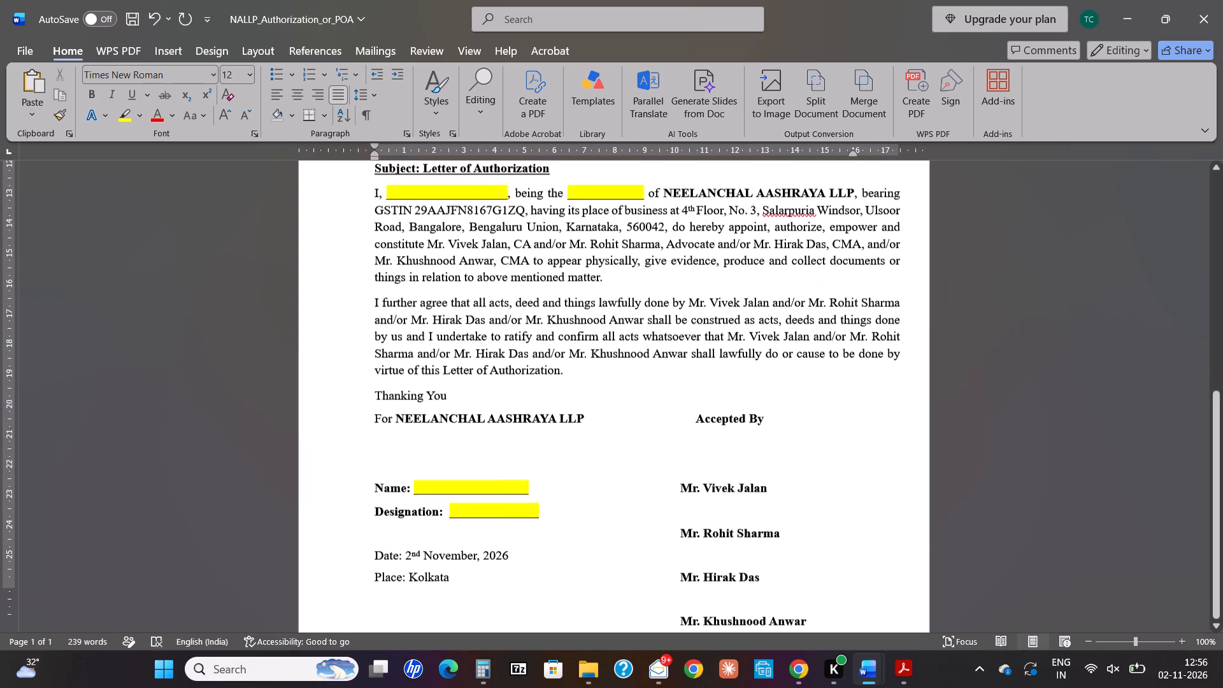
scroll(726, 402, up, 6)
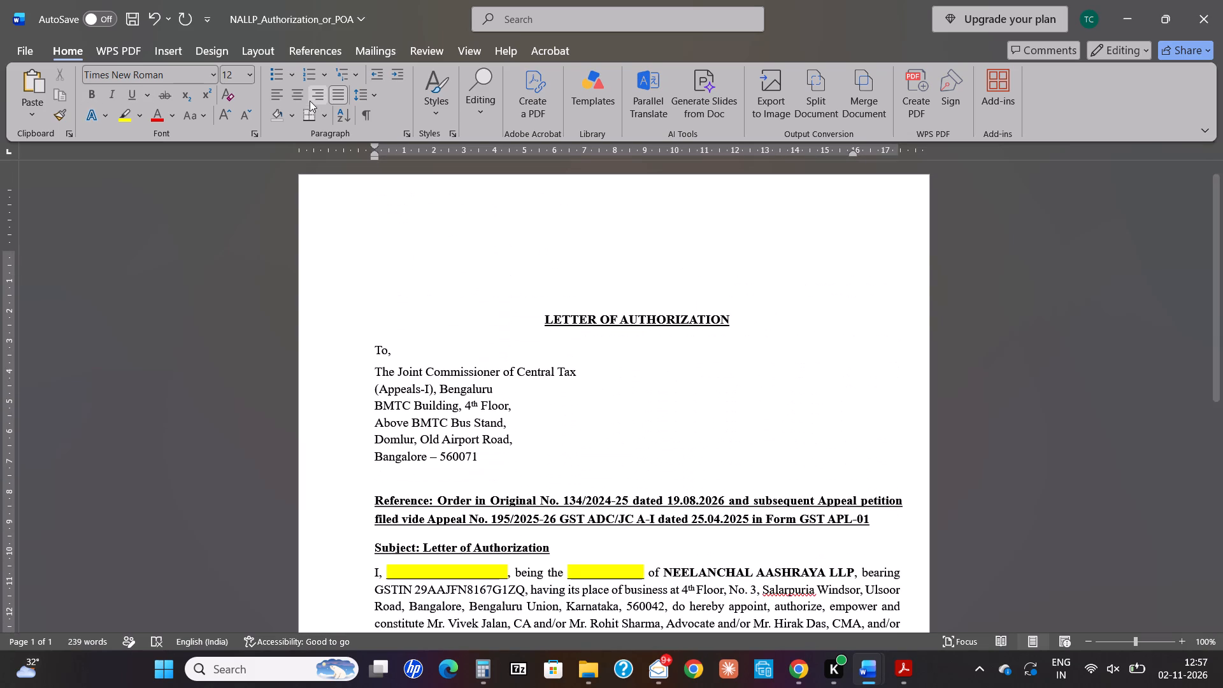
click(138, 20)
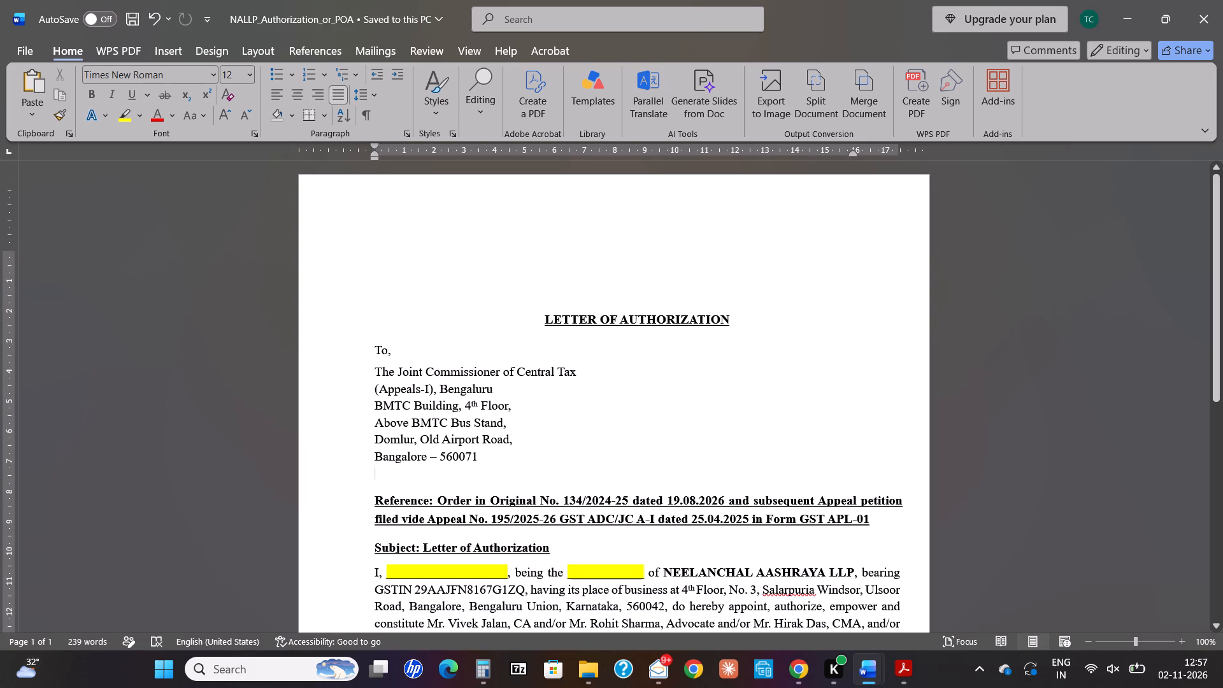
Set the line spacing of the addressee block, from "To," through the Bangalore line, to 1.0 and save the letter.
drag(492, 455, 381, 344)
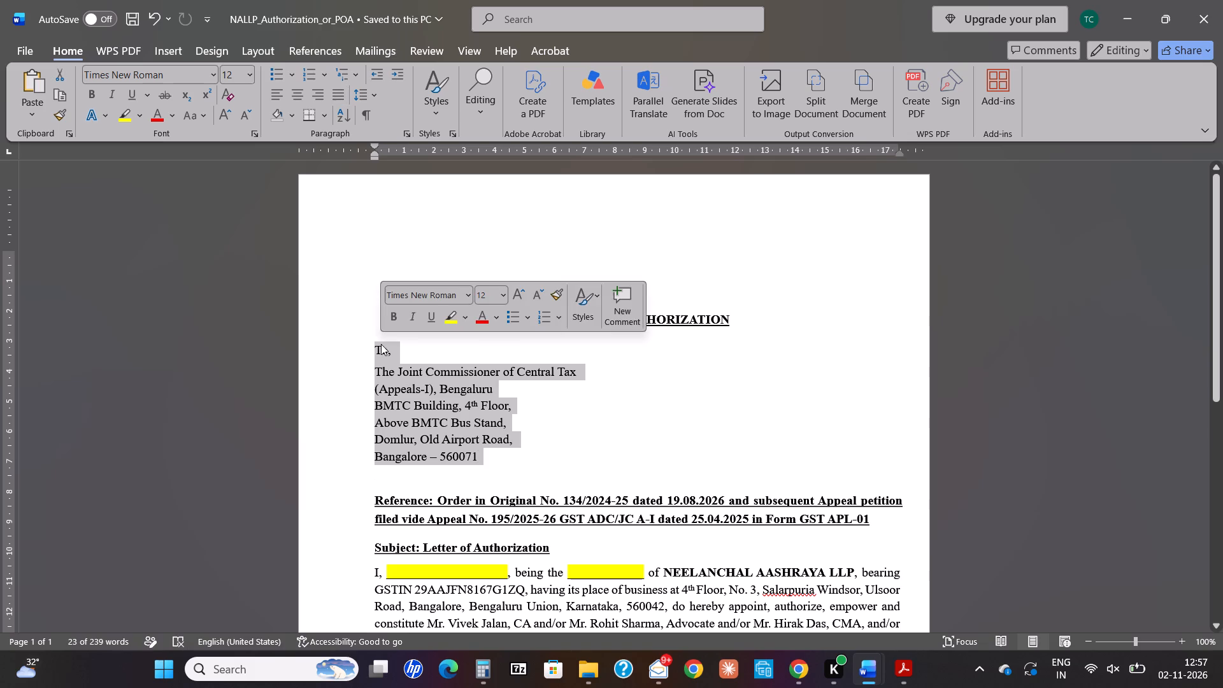
click(372, 97)
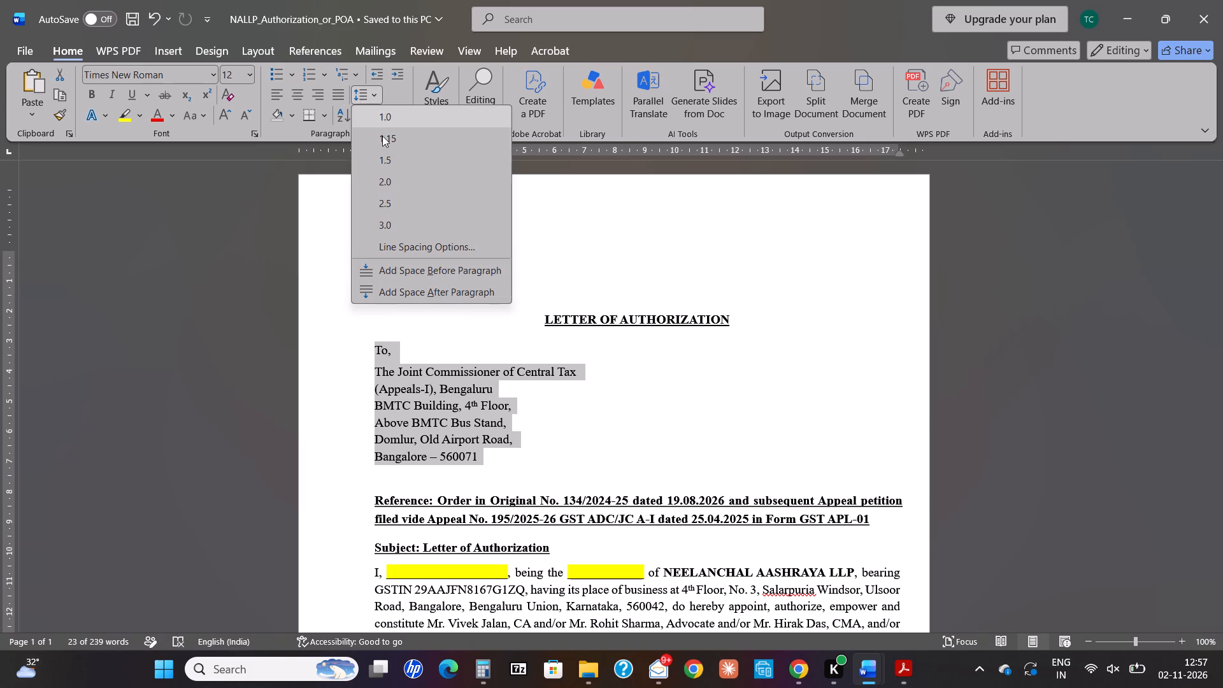
click(408, 125)
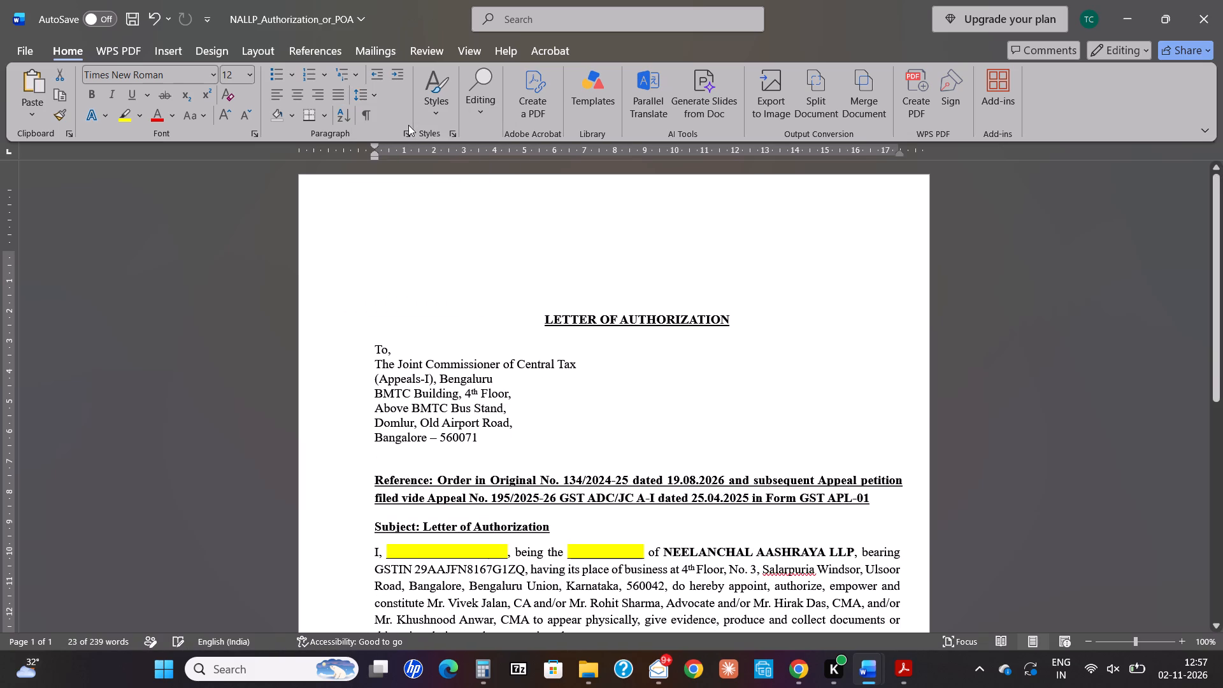
scroll(581, 374, down, 4)
scroll(581, 374, up, 6)
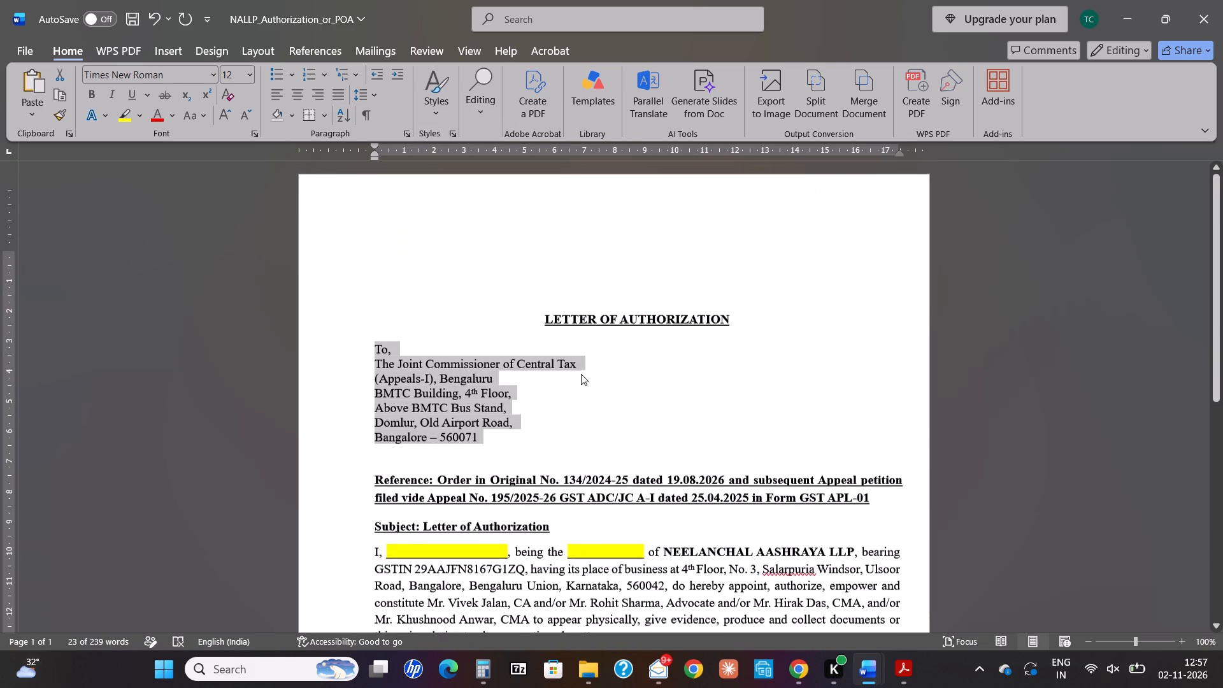
click(139, 18)
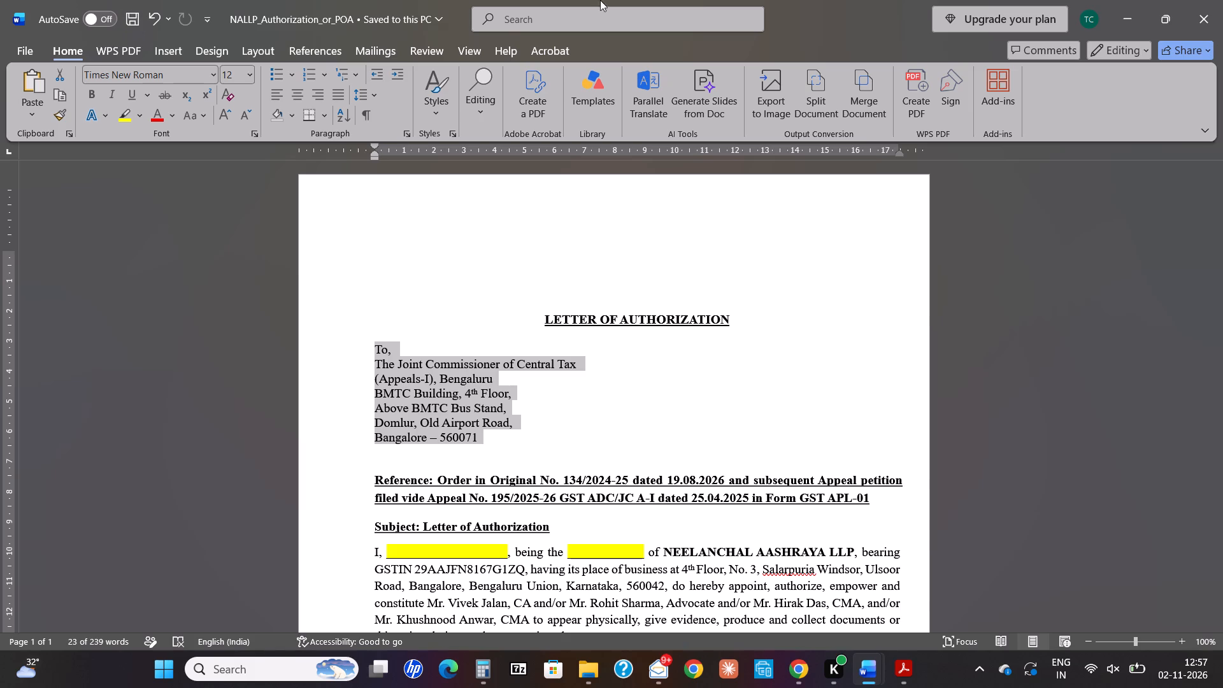
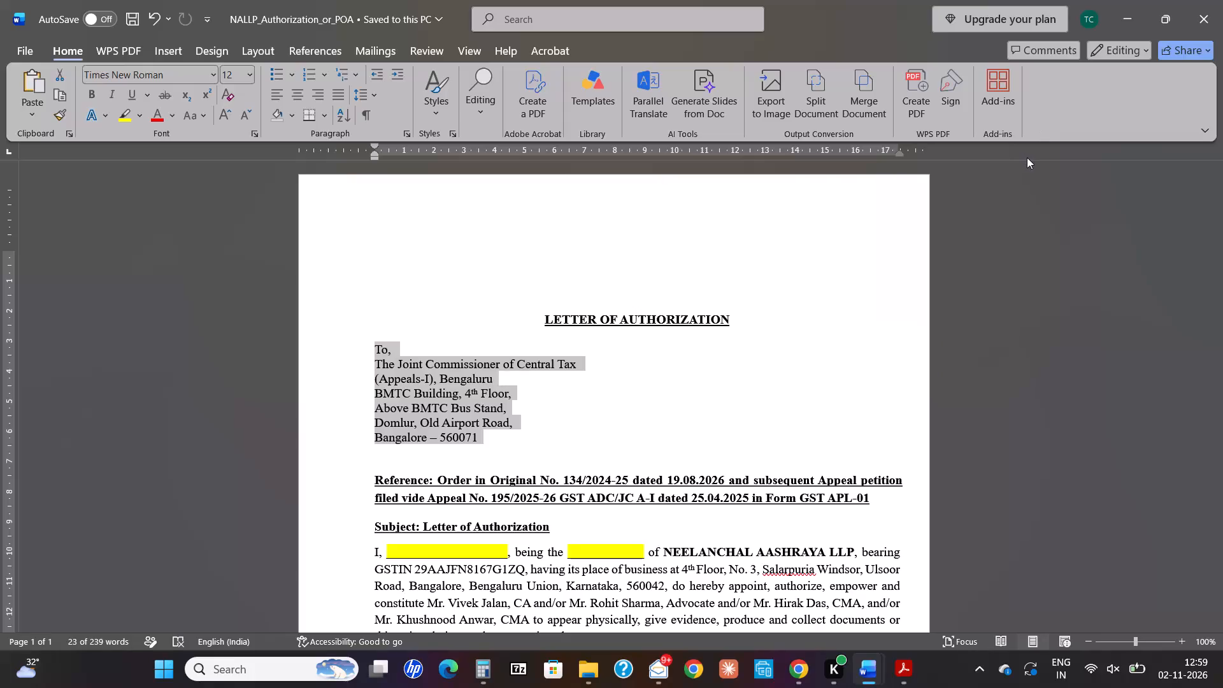
Close the finished authorization letter and the GST APL-01 appeal form PDF used as its reference.
click(1222, 0)
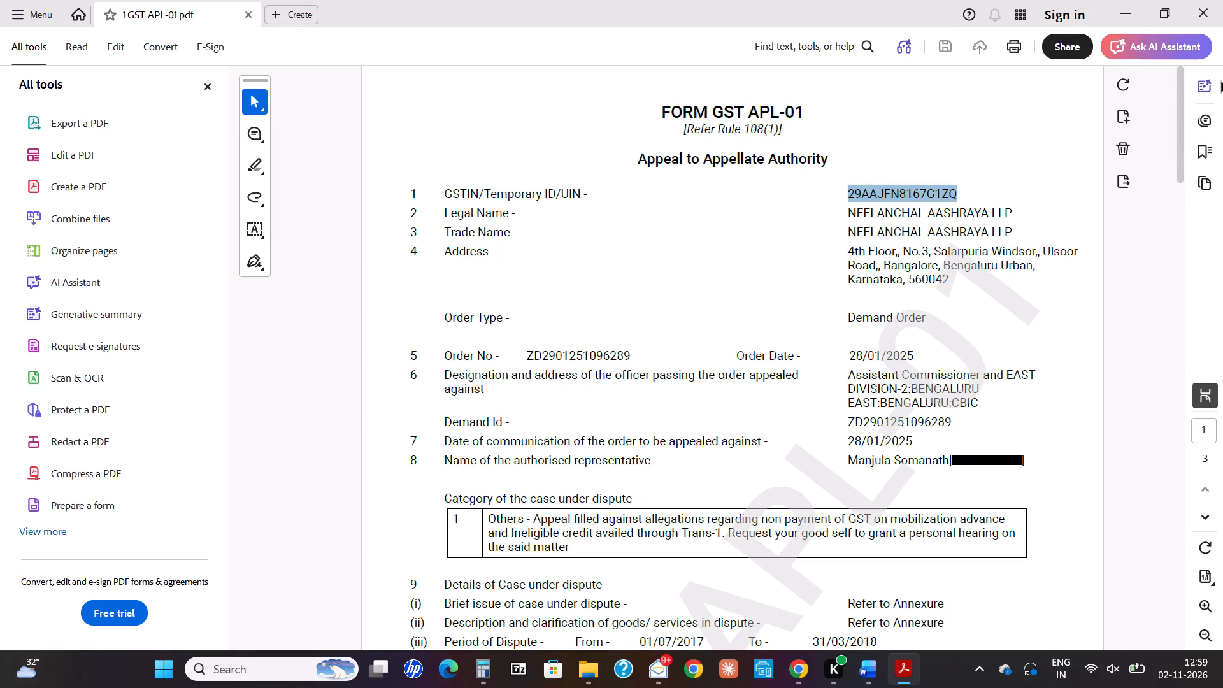
key(Escape)
click(1222, 0)
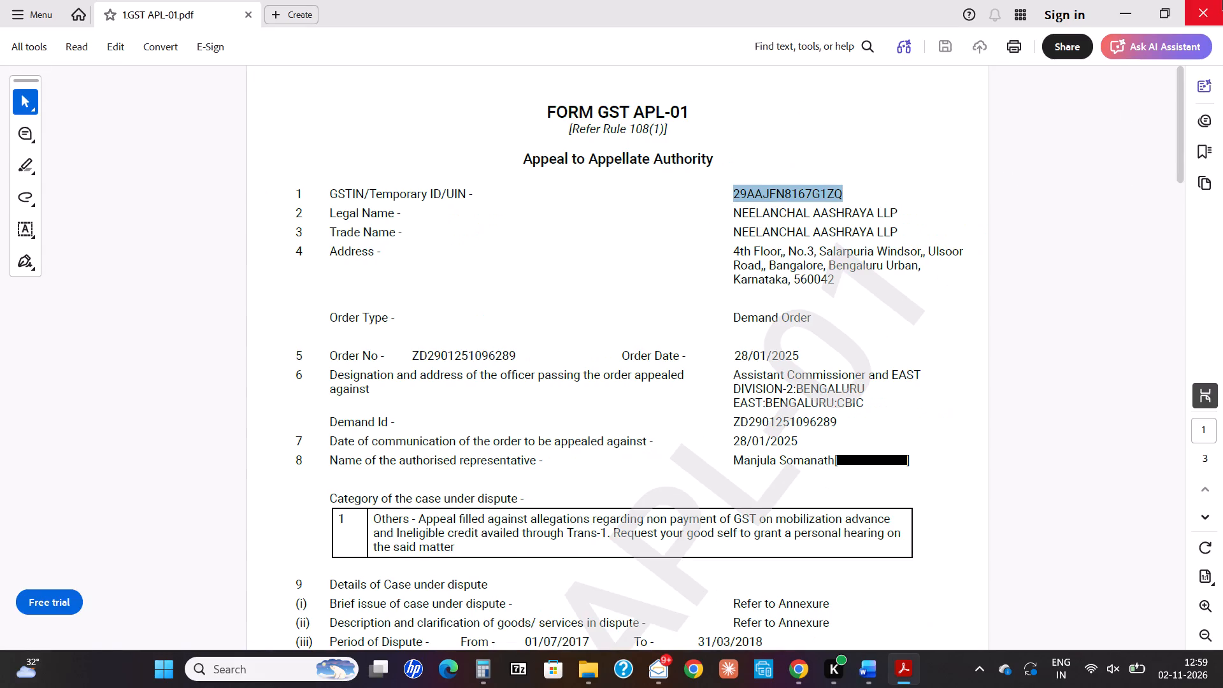